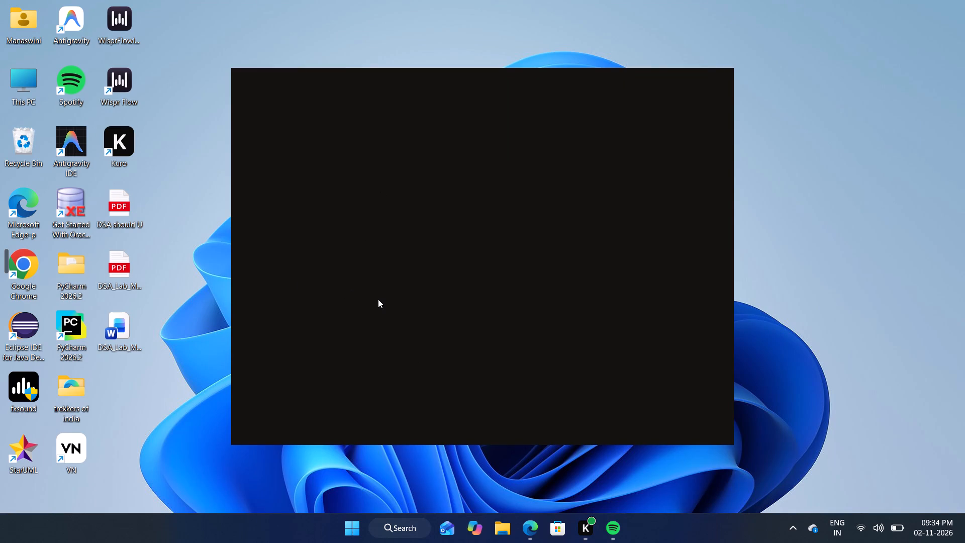
Open the recent Word document DSA NIGHT LAST from File Explorer.
click(503, 525)
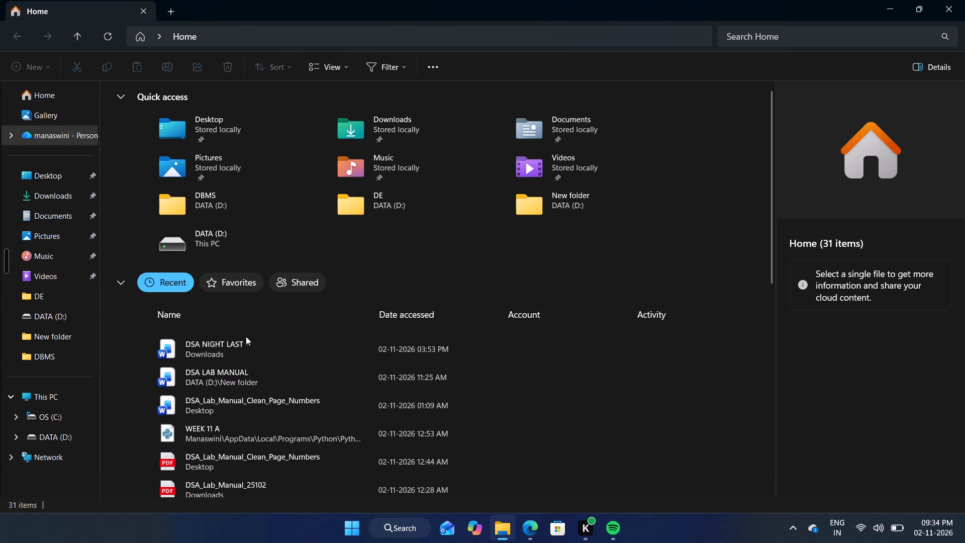
ctrl+double_click(245, 340)
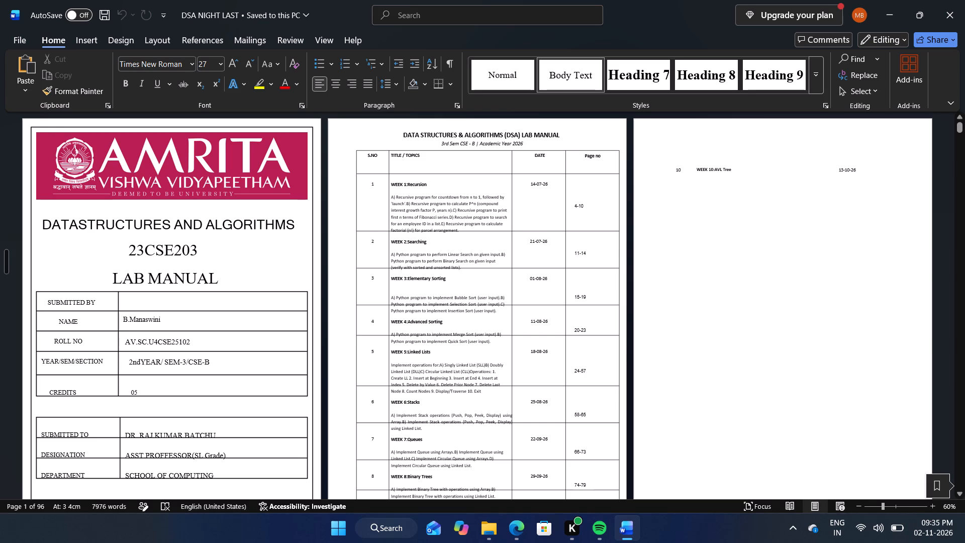
Examine the lab manual's cover page and contents table, checking how the grid lines align with the table text.
scroll(730, 355, down, 3)
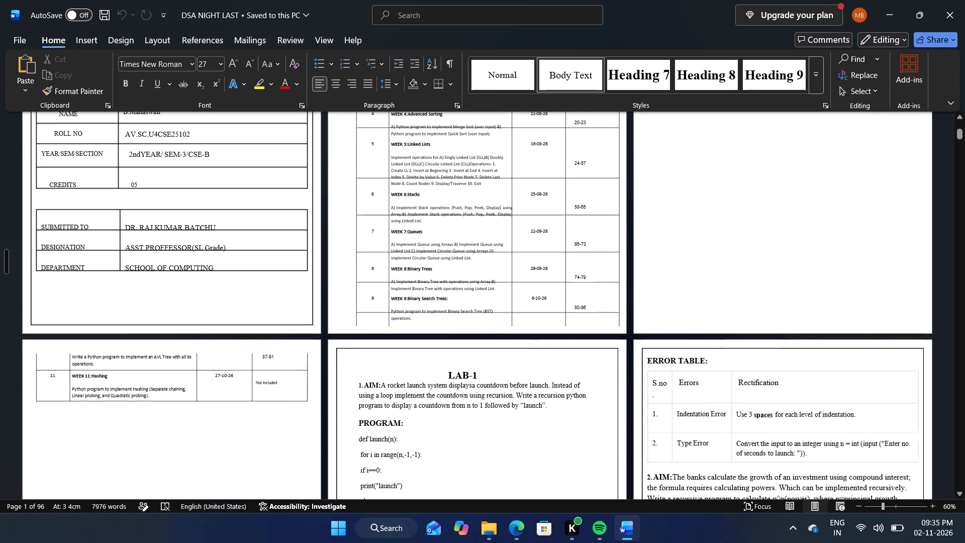
scroll(730, 355, down, 1)
scroll(730, 355, up, 1)
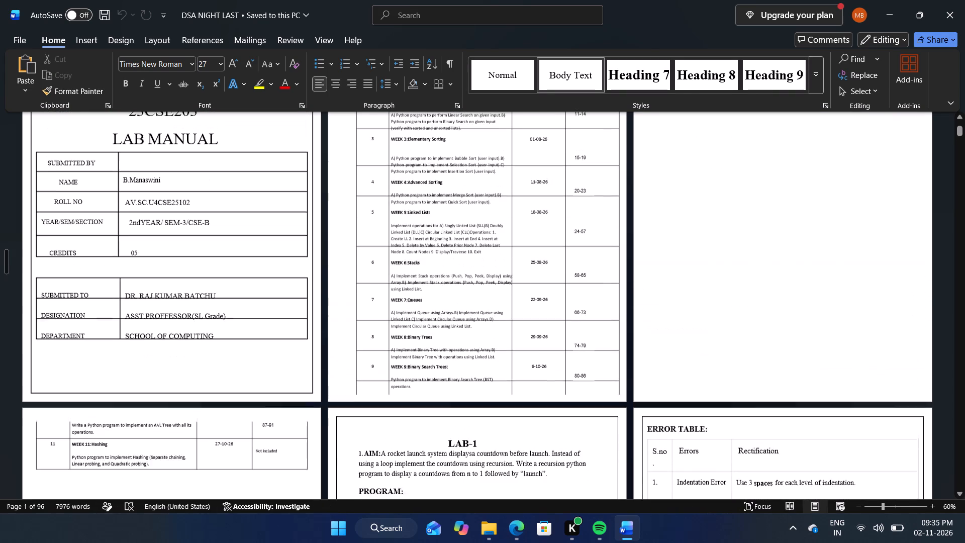
ctrl+scroll(600, 311, up, 2)
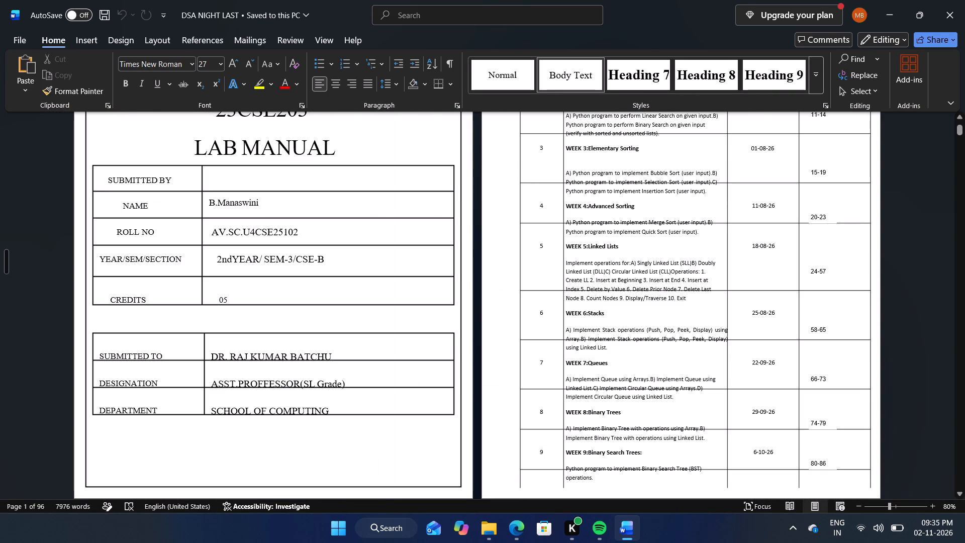
scroll(703, 269, up, 1)
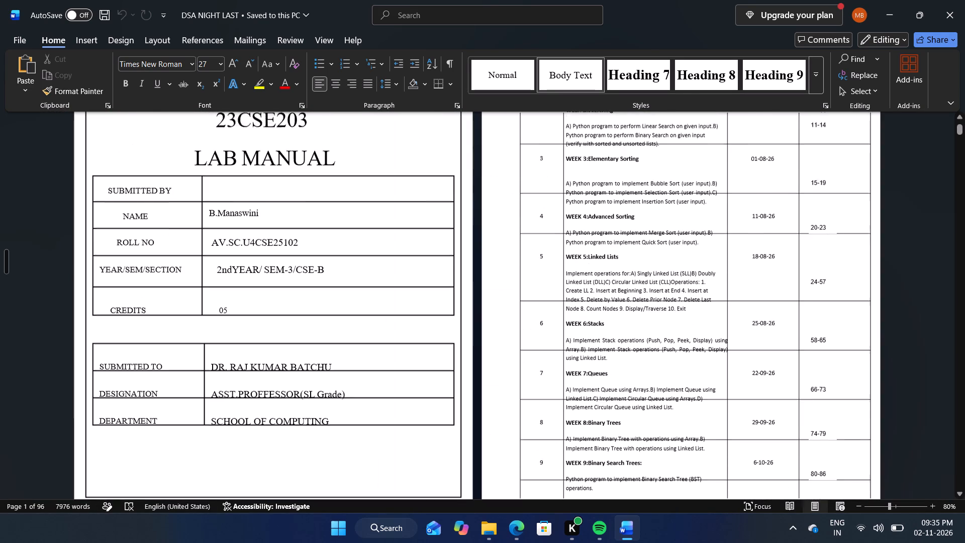
scroll(703, 269, up, 1)
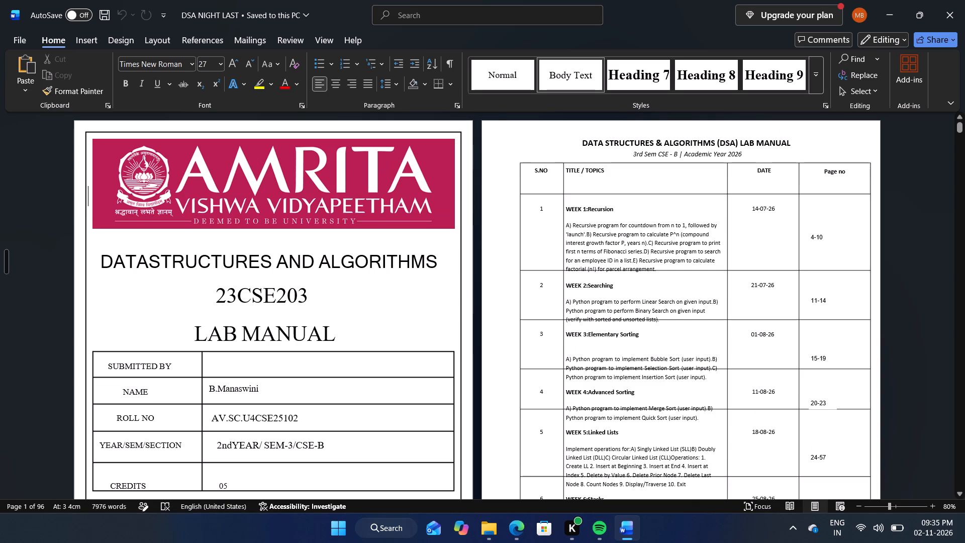
ctrl+scroll(739, 237, up, 4)
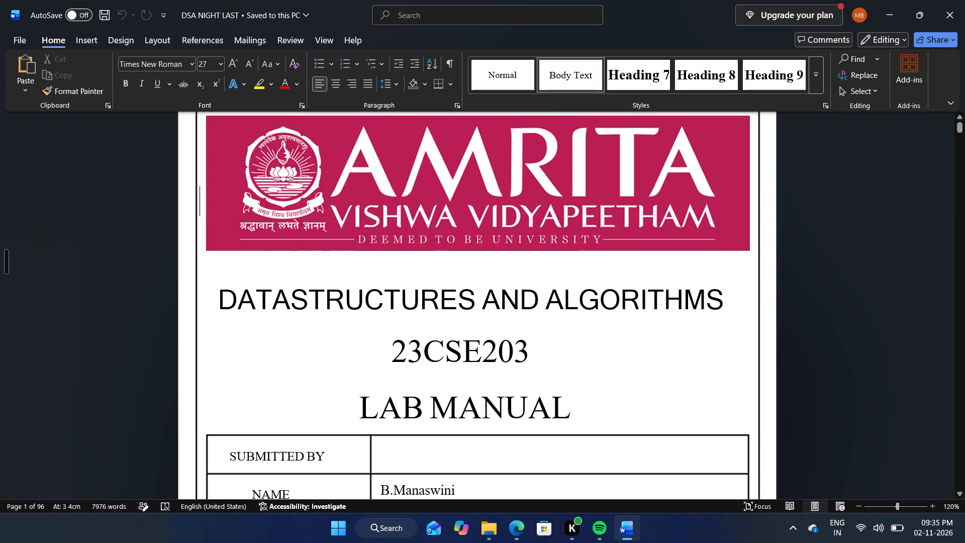
scroll(752, 212, down, 4)
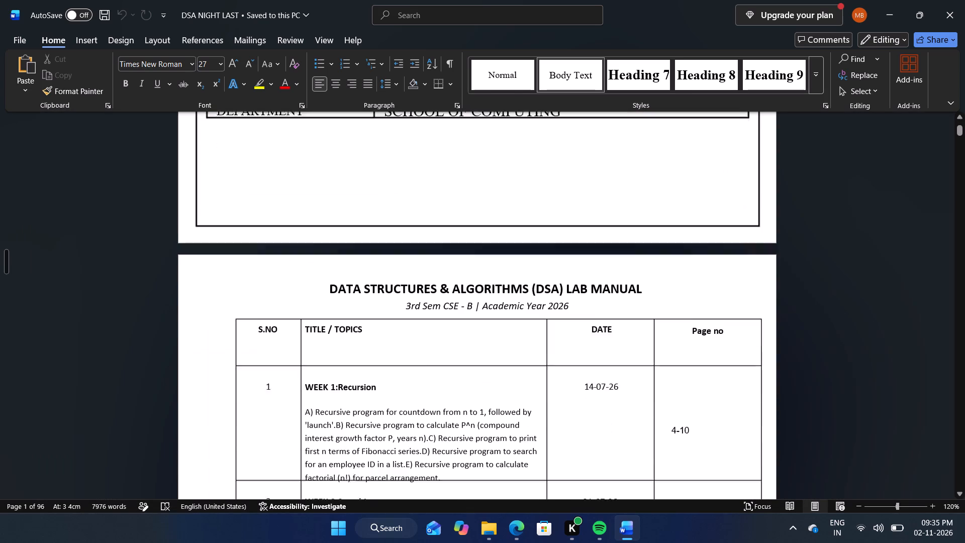
scroll(752, 212, down, 1)
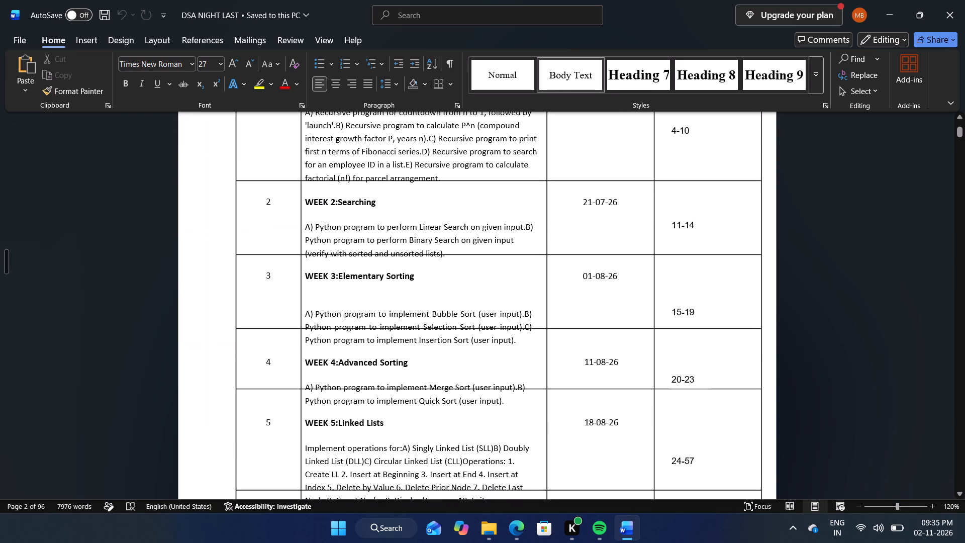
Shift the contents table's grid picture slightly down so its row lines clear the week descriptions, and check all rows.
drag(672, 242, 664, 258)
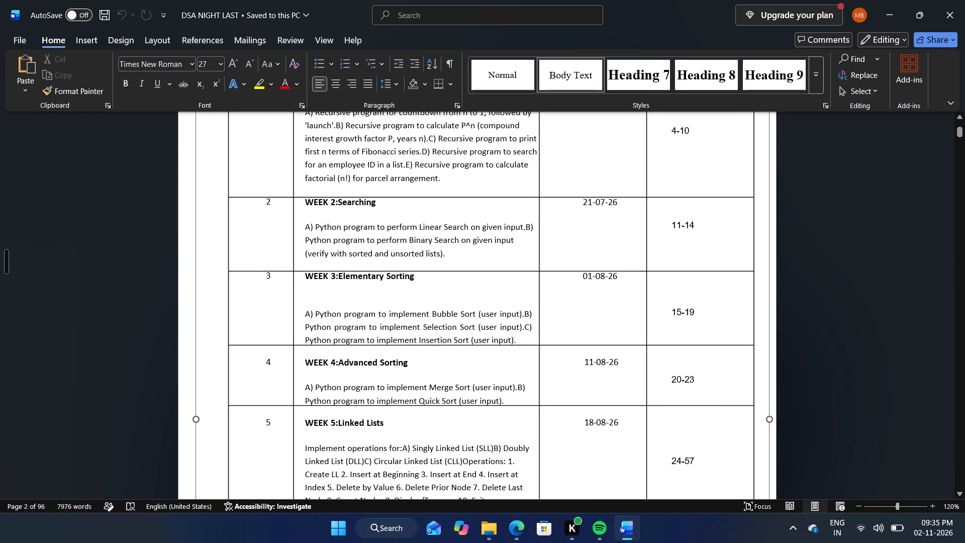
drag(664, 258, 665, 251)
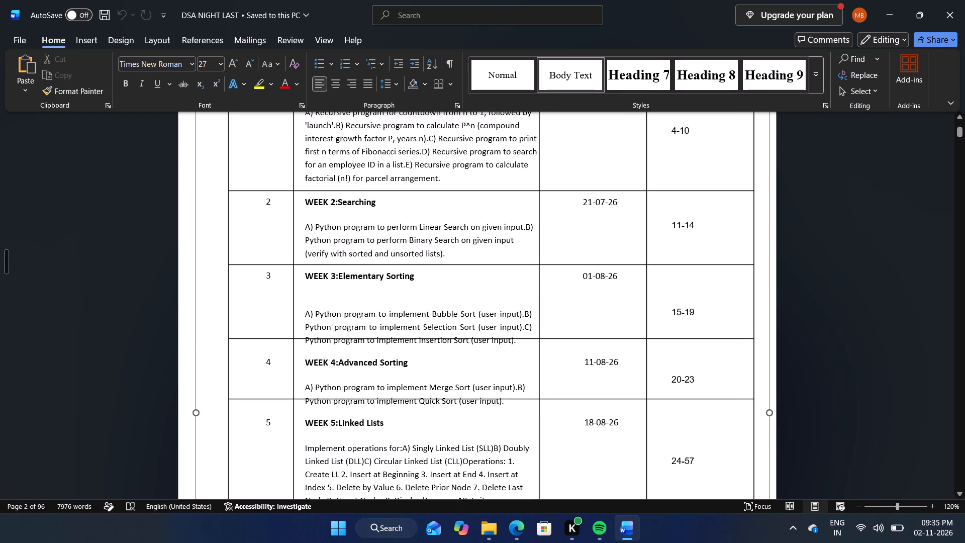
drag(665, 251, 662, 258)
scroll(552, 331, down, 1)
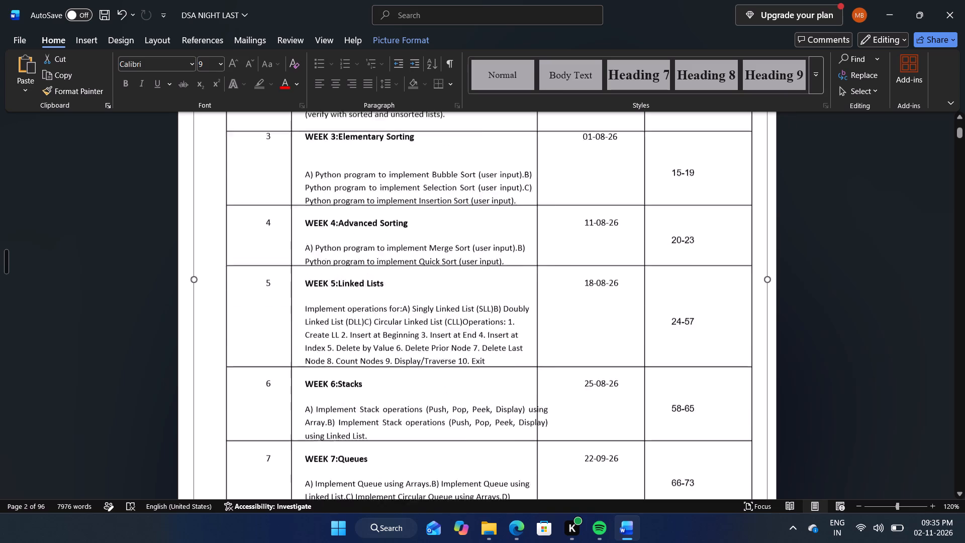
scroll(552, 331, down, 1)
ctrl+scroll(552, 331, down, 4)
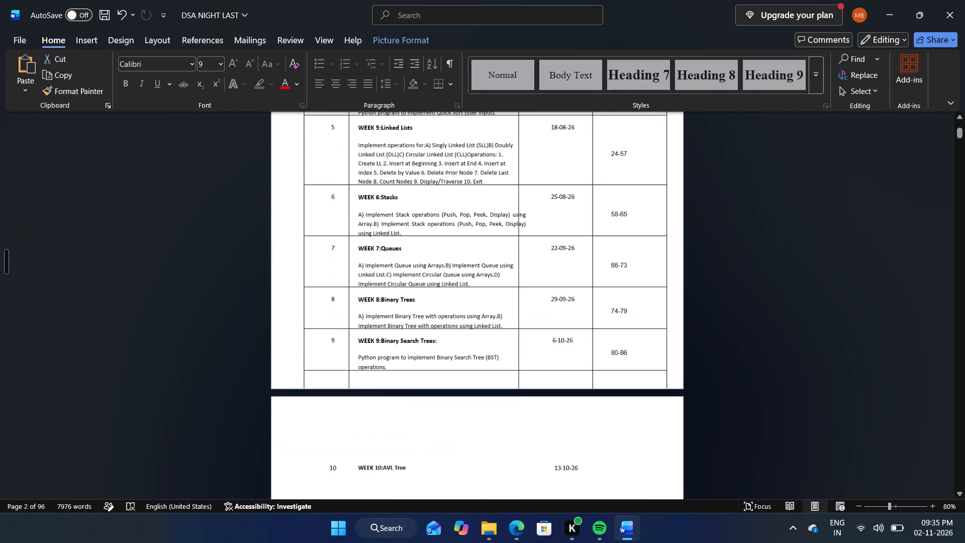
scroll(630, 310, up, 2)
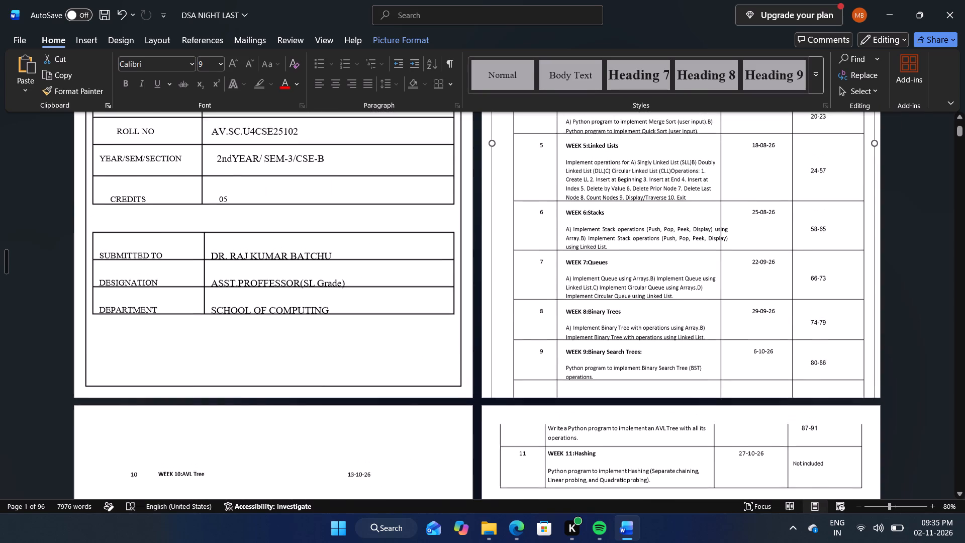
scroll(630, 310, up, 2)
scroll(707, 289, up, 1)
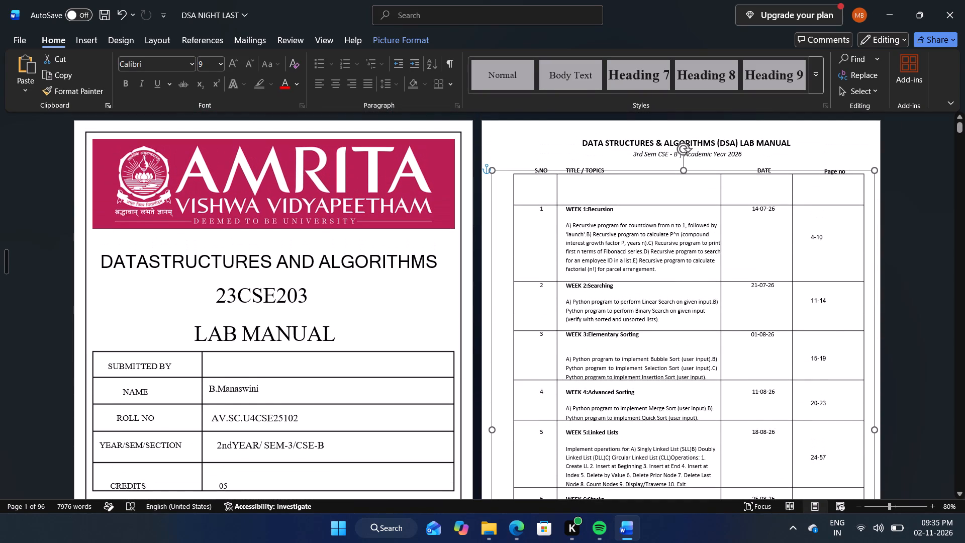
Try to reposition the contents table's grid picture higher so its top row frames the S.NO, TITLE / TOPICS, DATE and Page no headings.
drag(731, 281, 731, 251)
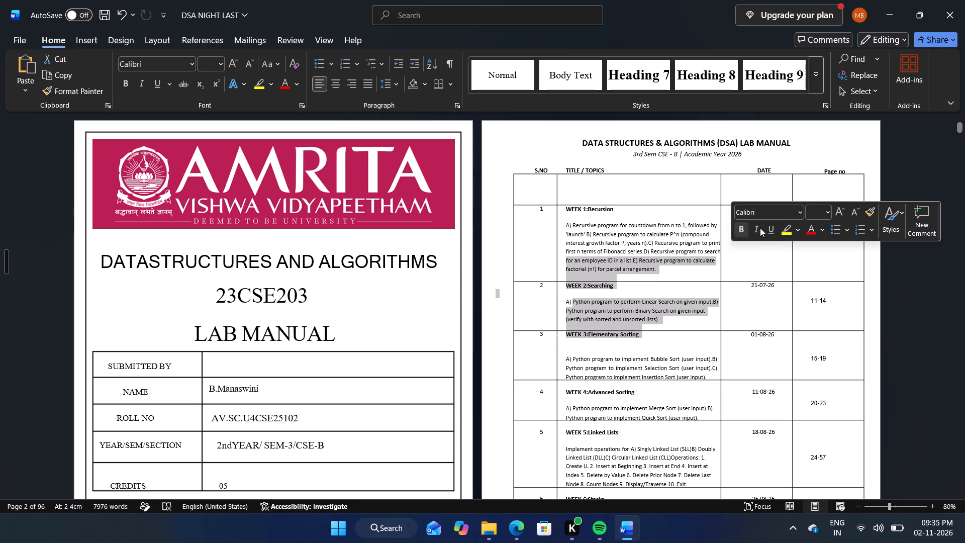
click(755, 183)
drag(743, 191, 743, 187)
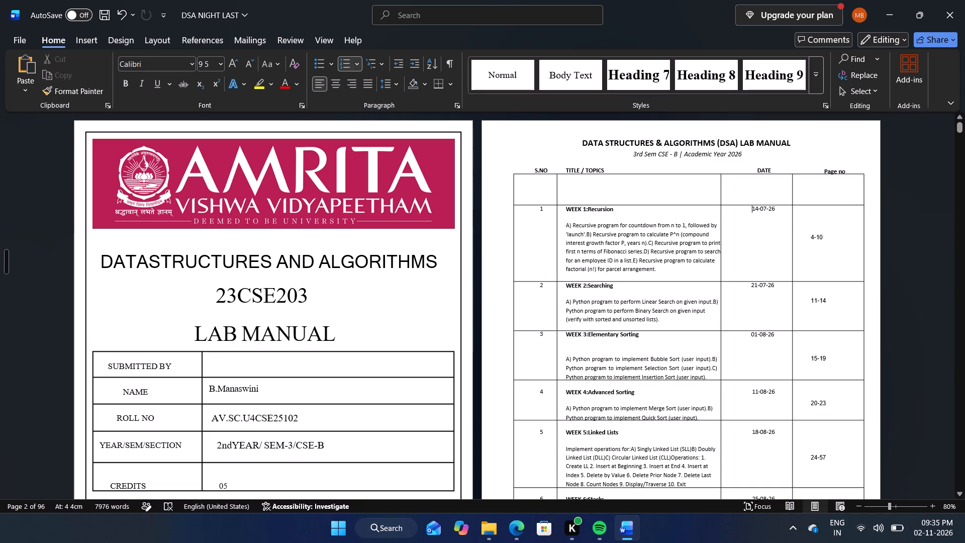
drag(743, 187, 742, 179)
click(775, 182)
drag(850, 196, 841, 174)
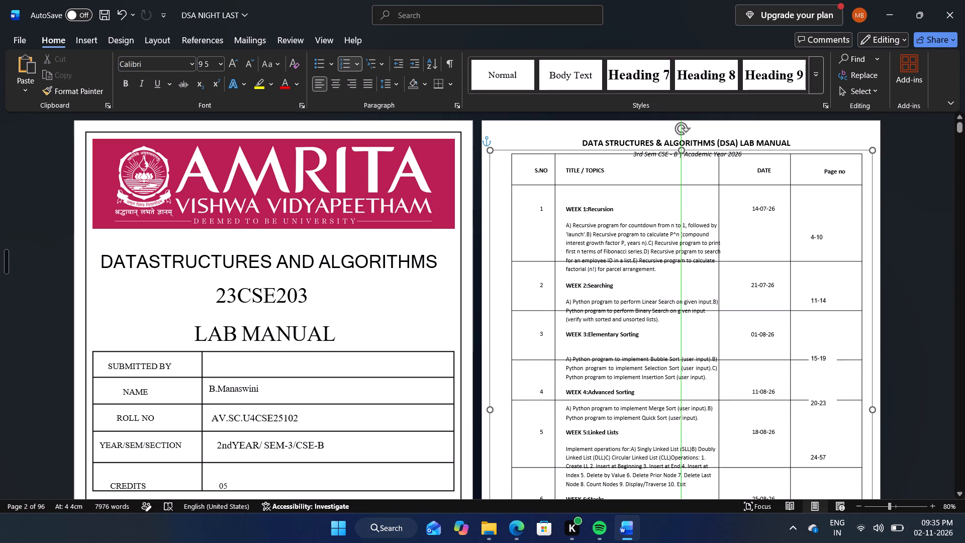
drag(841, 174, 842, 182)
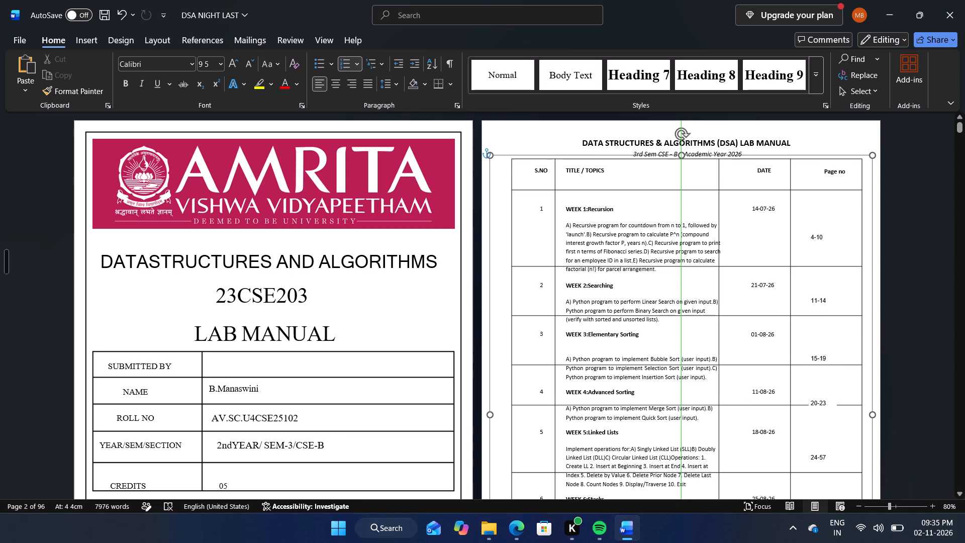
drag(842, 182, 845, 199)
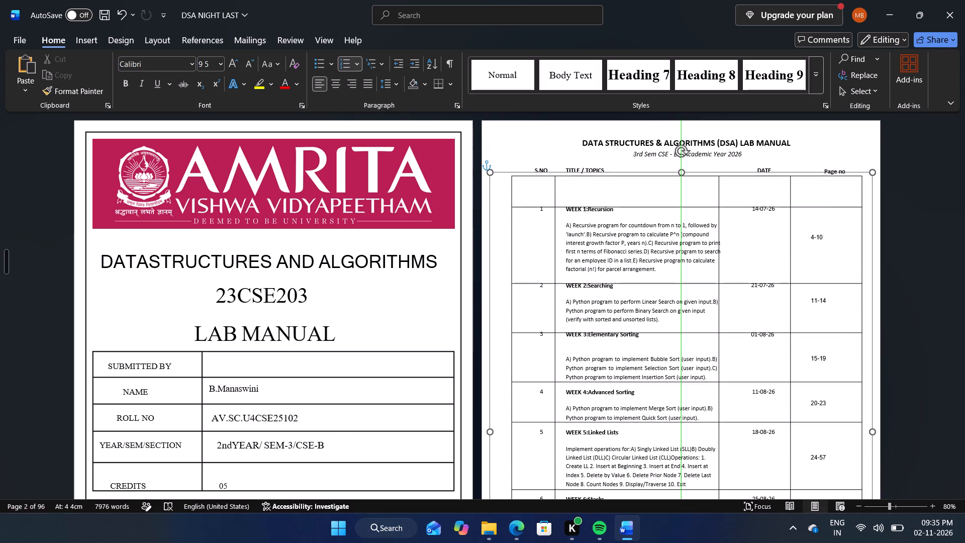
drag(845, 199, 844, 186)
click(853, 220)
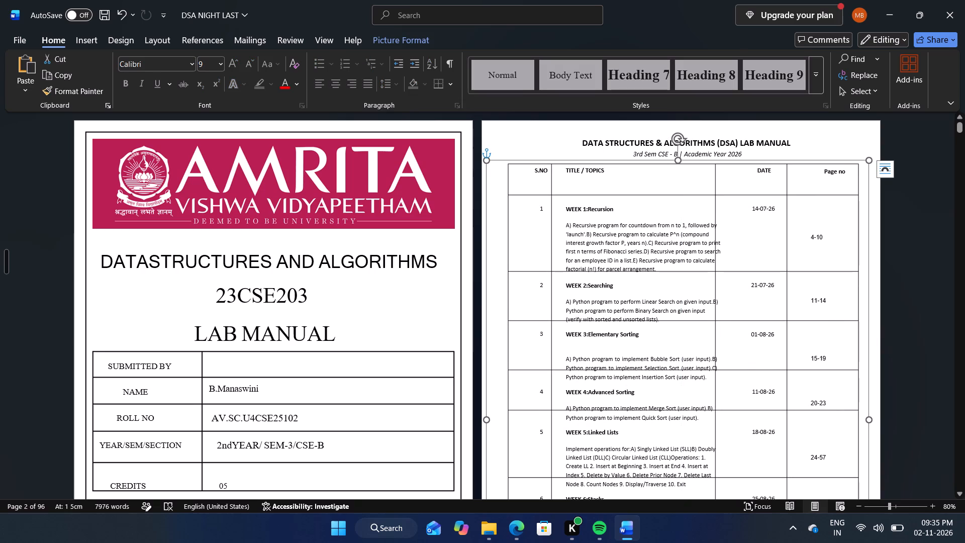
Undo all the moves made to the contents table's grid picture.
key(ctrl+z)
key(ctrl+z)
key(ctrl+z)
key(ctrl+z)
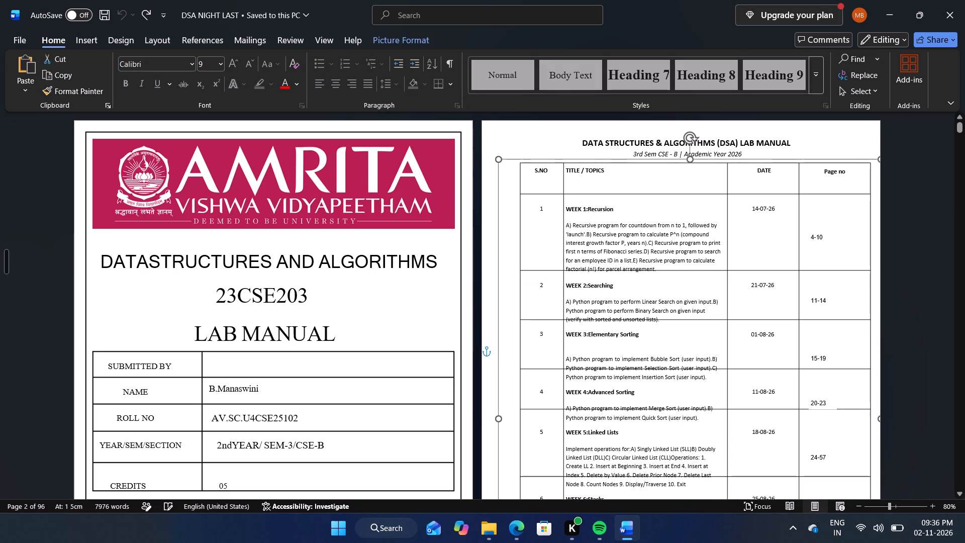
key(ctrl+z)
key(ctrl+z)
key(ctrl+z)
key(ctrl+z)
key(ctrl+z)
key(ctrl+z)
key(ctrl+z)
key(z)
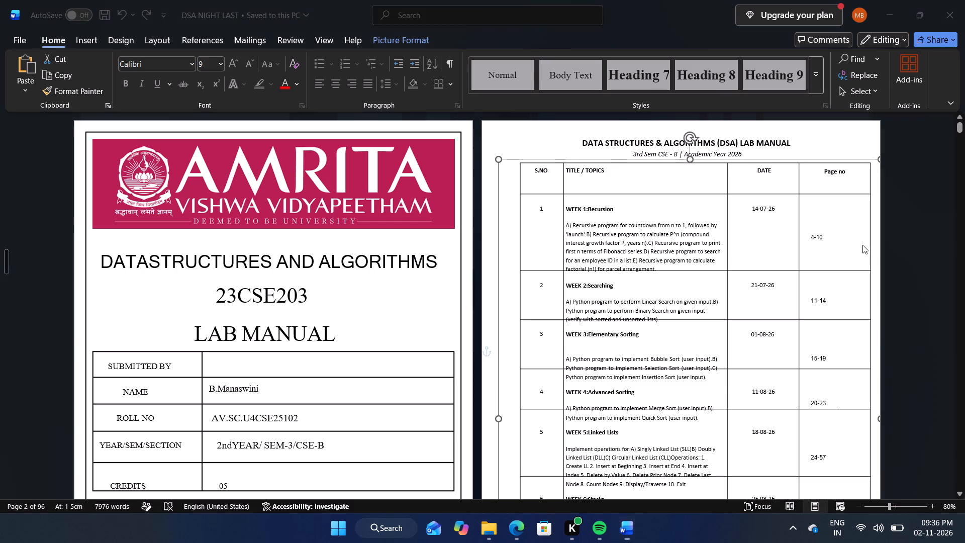
Insert a blank line between the WEEK 1:Recursion description and the WEEK 2:Searching row of the contents table.
scroll(862, 245, down, 1)
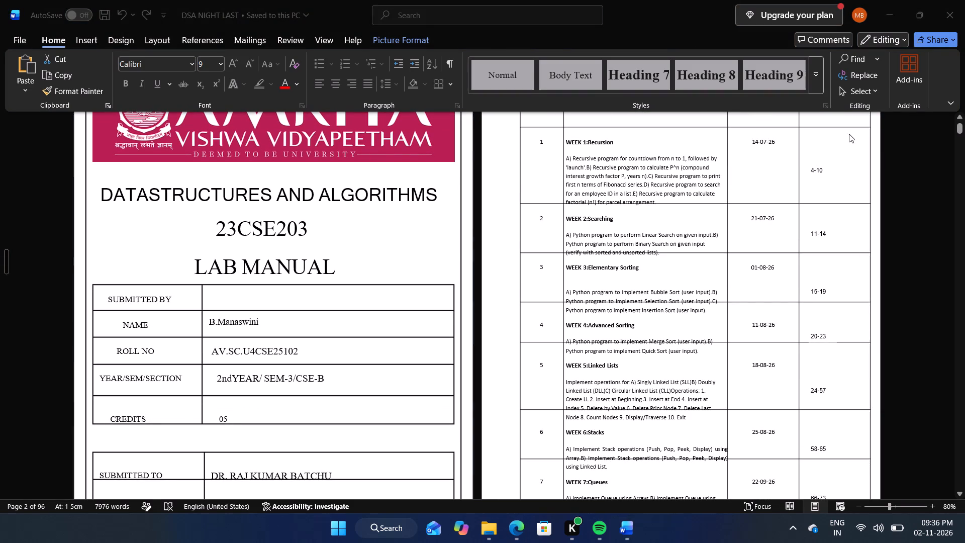
click(701, 197)
click(686, 200)
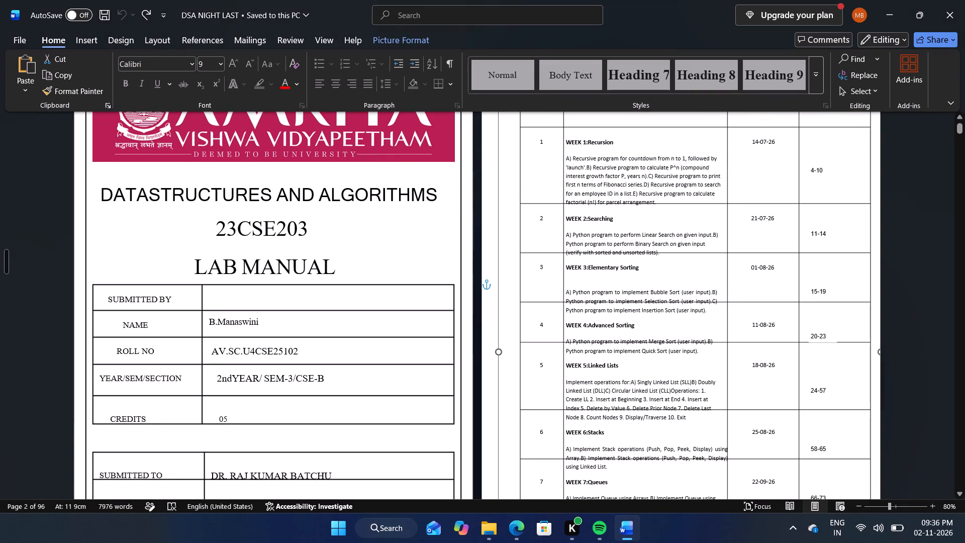
click(675, 204)
click(689, 198)
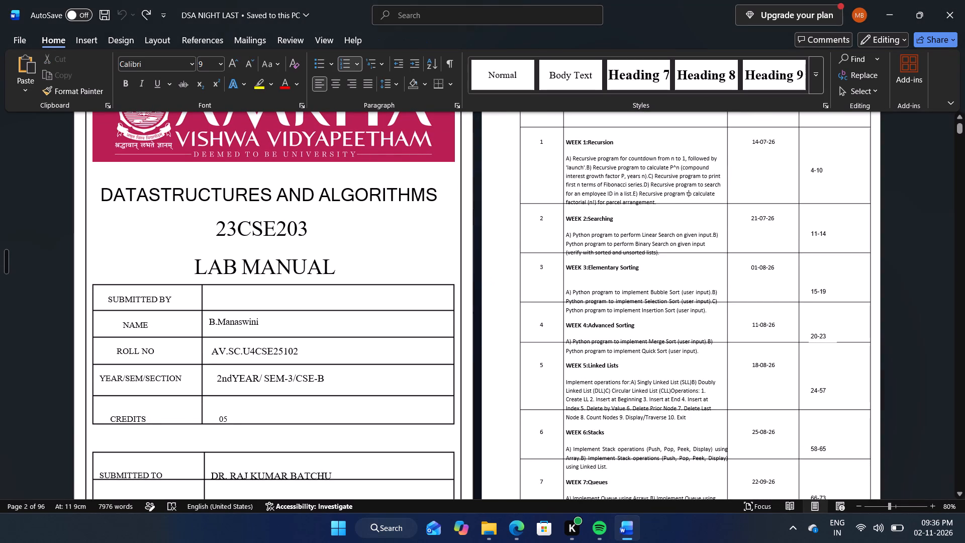
key(Down)
key(Return)
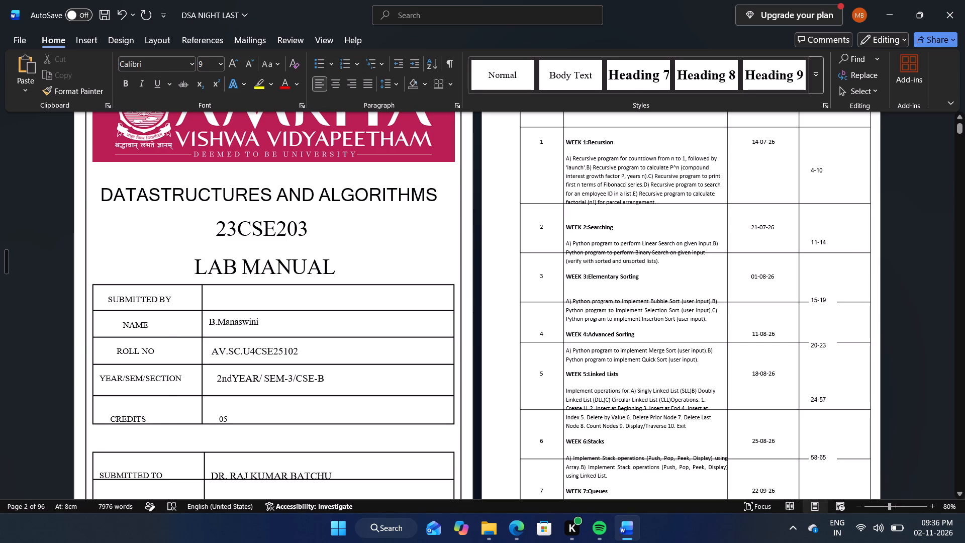
Move the contents table's grid picture down so the line above WEEK 2:Searching clears the end of the WEEK 1 description.
ctrl+scroll(691, 203, up, 7)
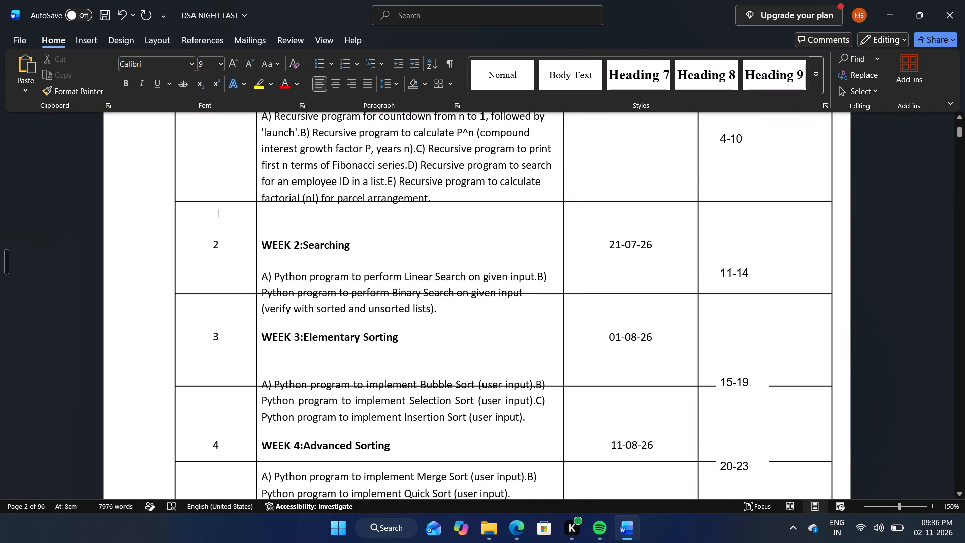
click(562, 201)
drag(562, 201, 563, 219)
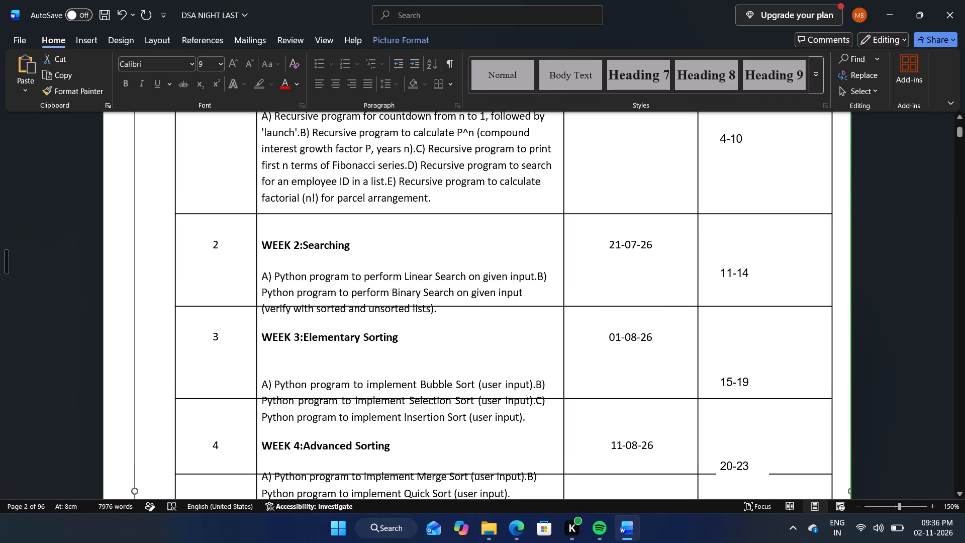
drag(563, 219, 564, 226)
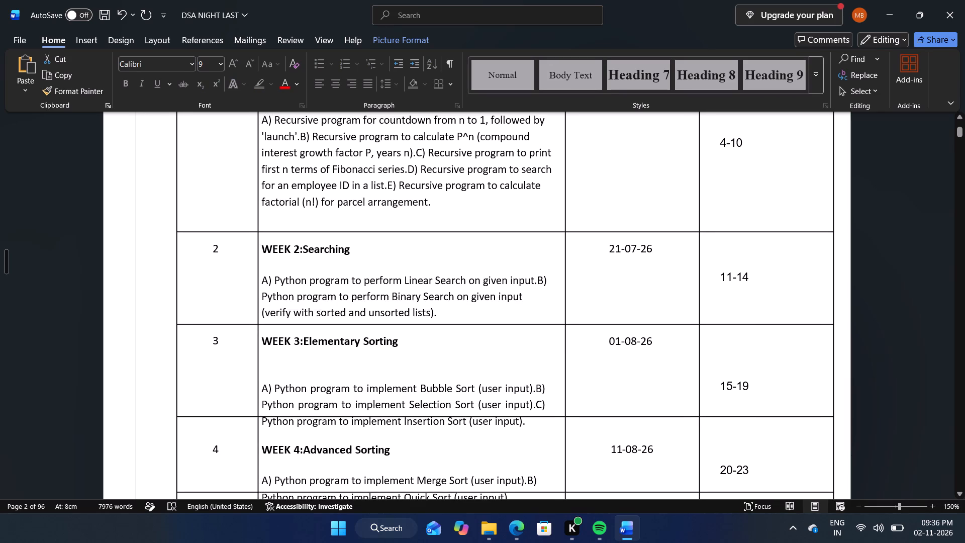
drag(564, 226, 562, 222)
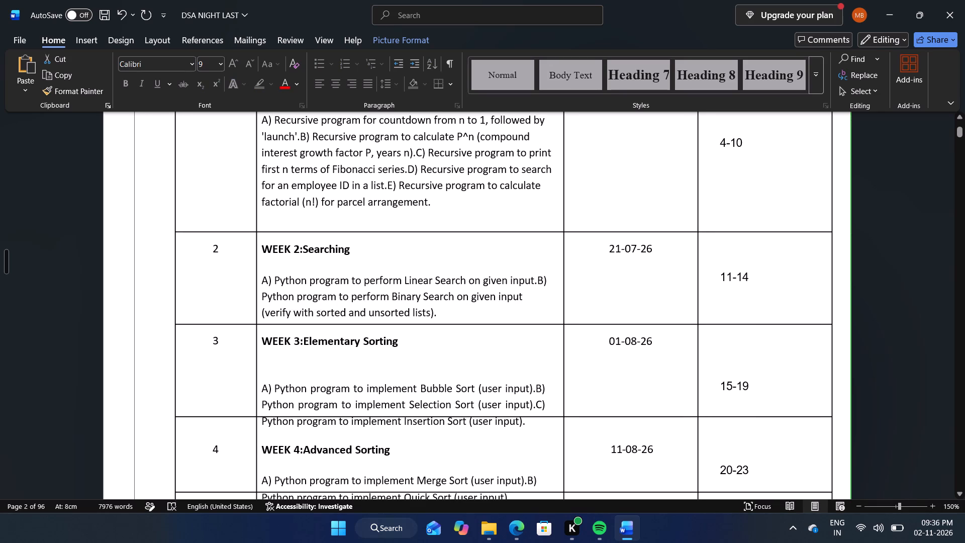
drag(562, 222, 561, 231)
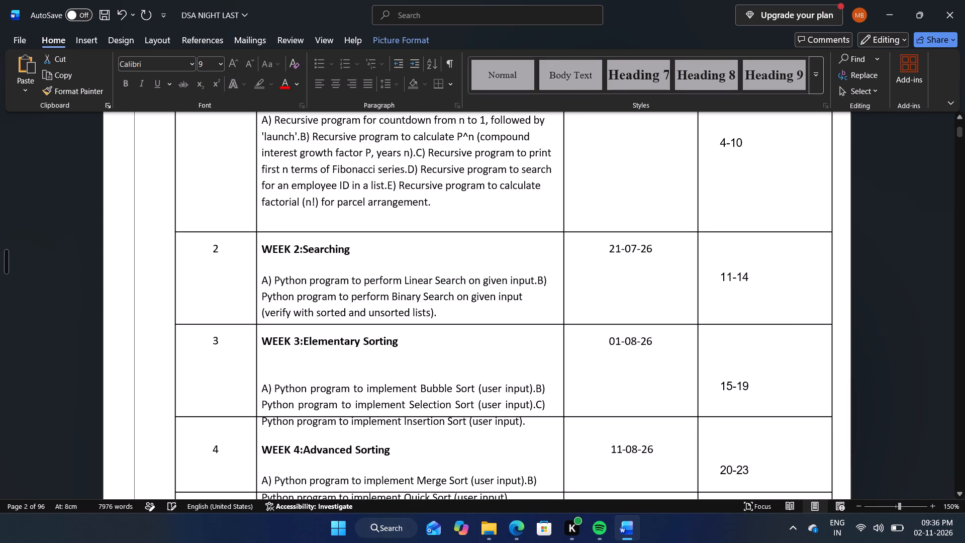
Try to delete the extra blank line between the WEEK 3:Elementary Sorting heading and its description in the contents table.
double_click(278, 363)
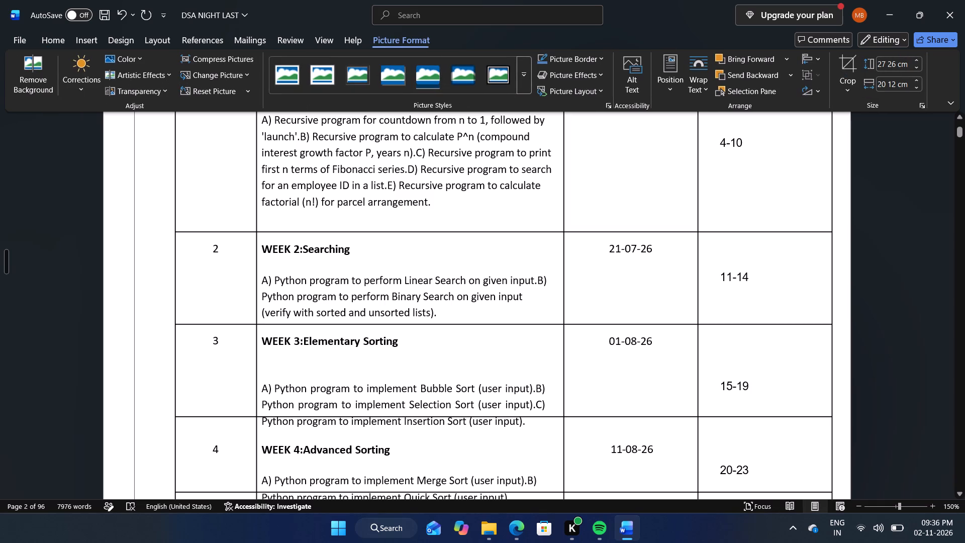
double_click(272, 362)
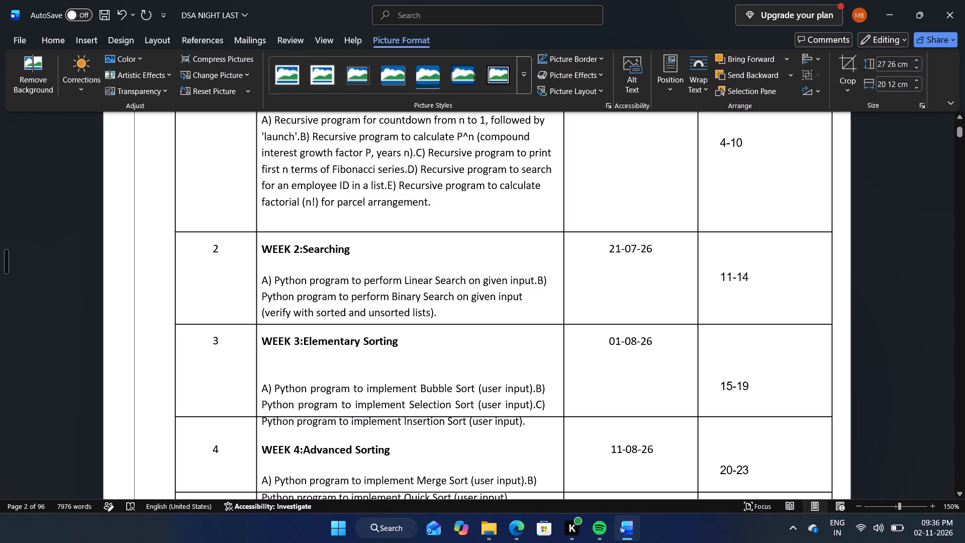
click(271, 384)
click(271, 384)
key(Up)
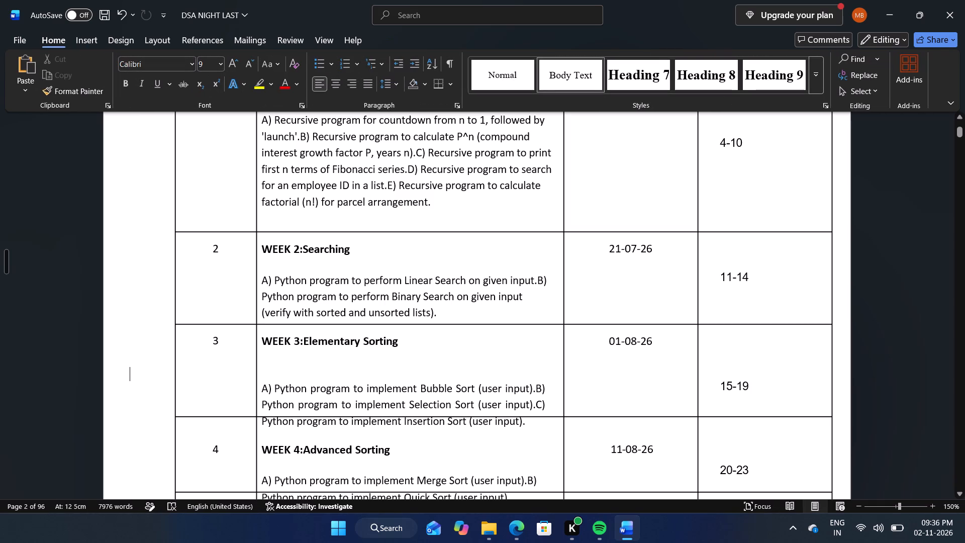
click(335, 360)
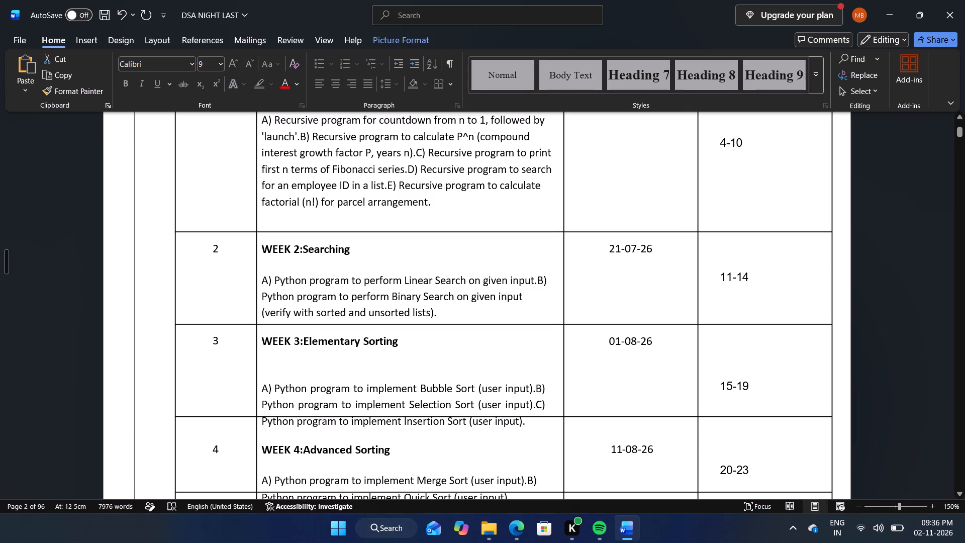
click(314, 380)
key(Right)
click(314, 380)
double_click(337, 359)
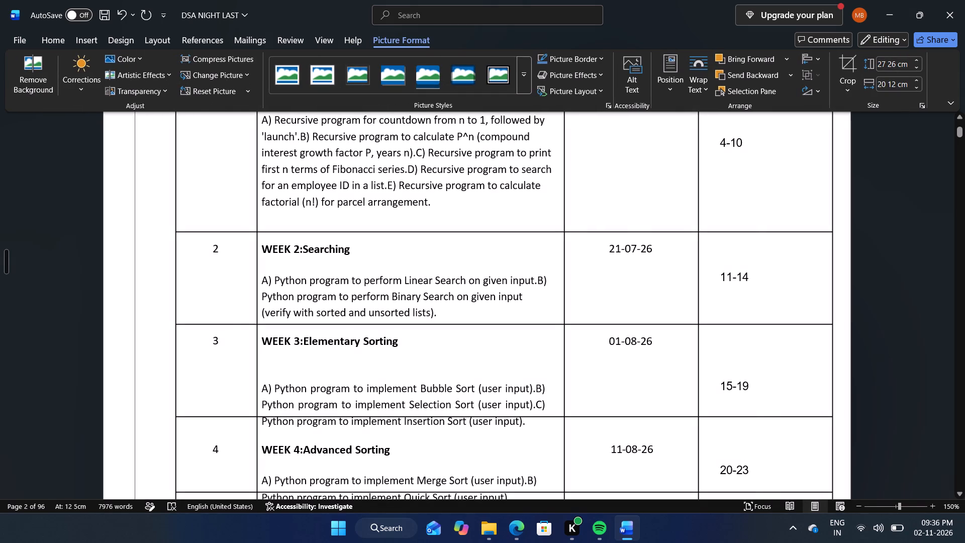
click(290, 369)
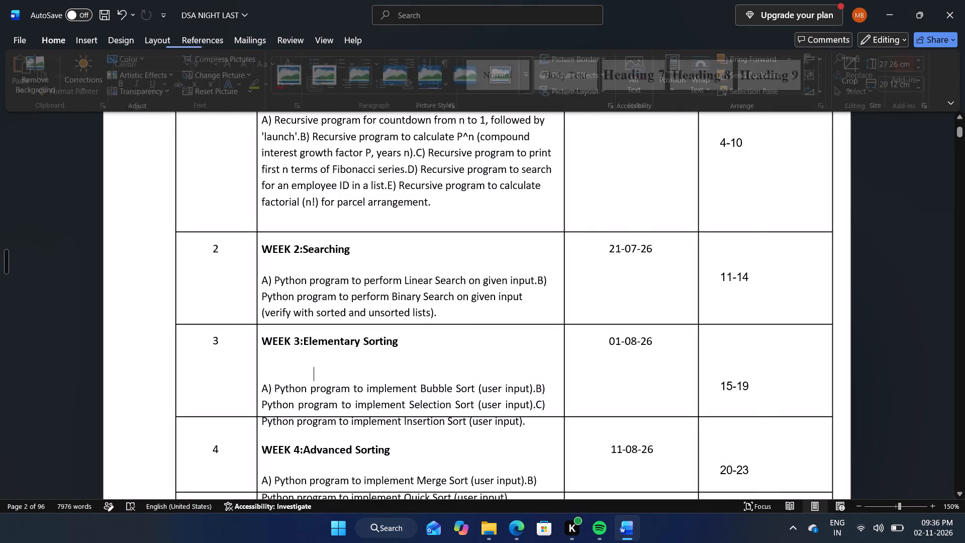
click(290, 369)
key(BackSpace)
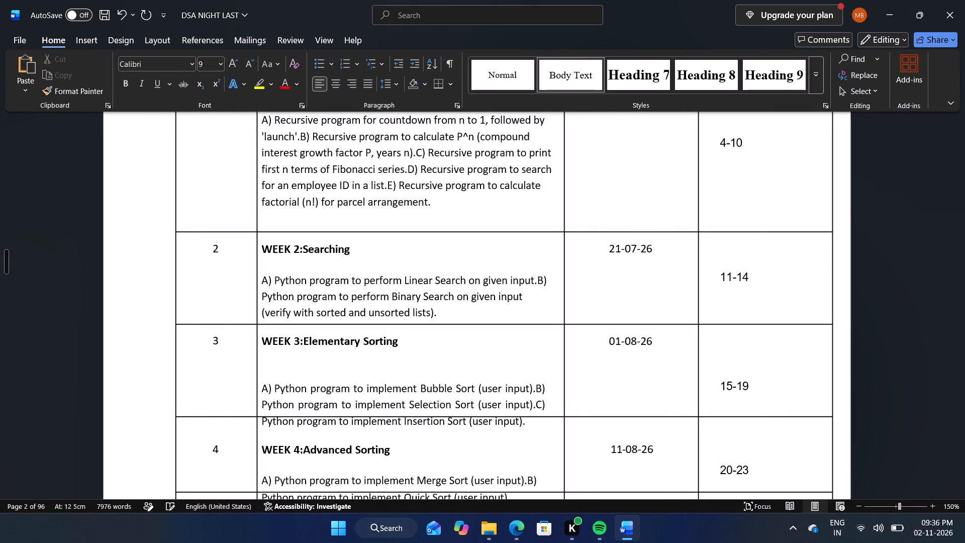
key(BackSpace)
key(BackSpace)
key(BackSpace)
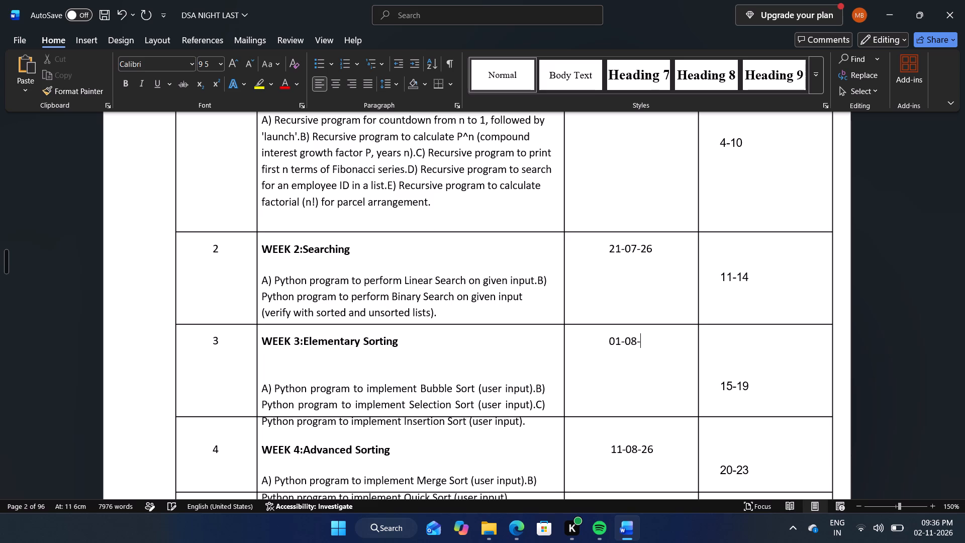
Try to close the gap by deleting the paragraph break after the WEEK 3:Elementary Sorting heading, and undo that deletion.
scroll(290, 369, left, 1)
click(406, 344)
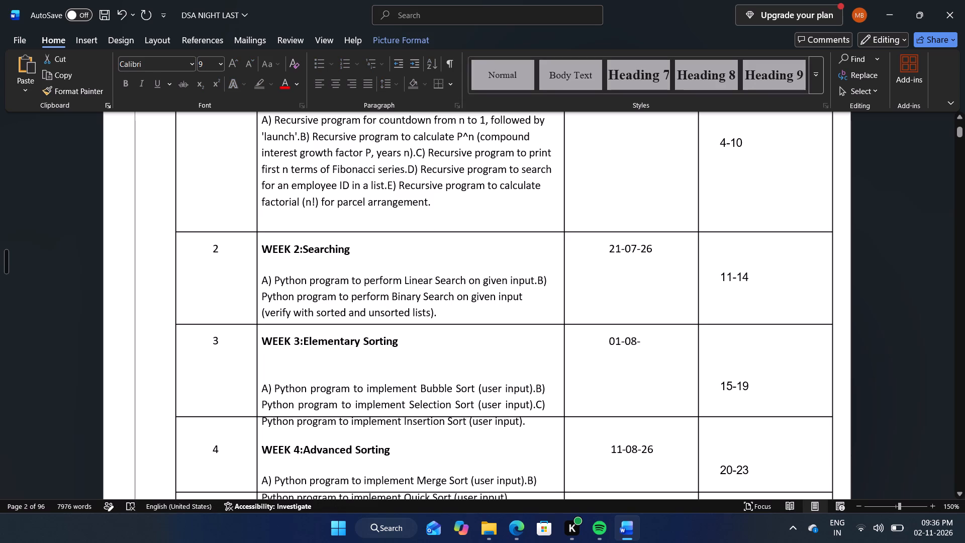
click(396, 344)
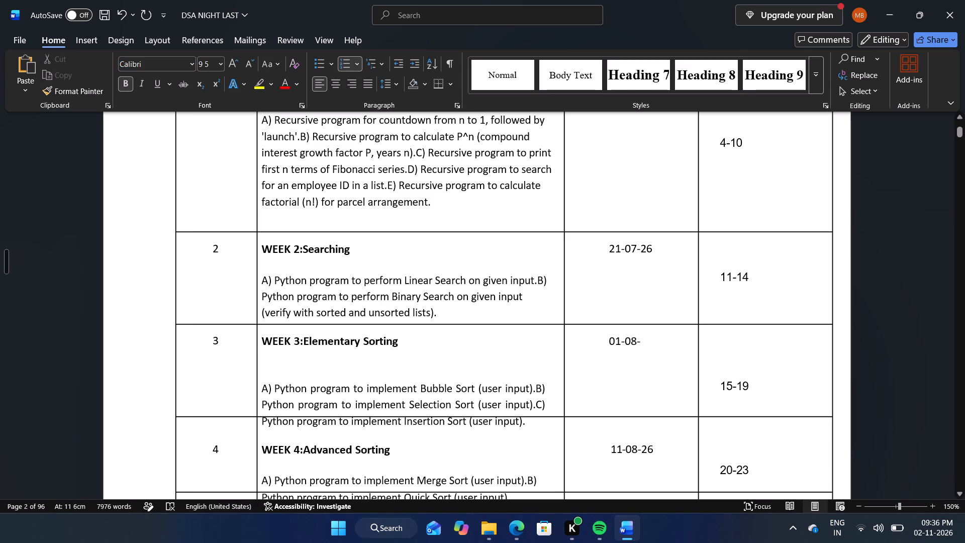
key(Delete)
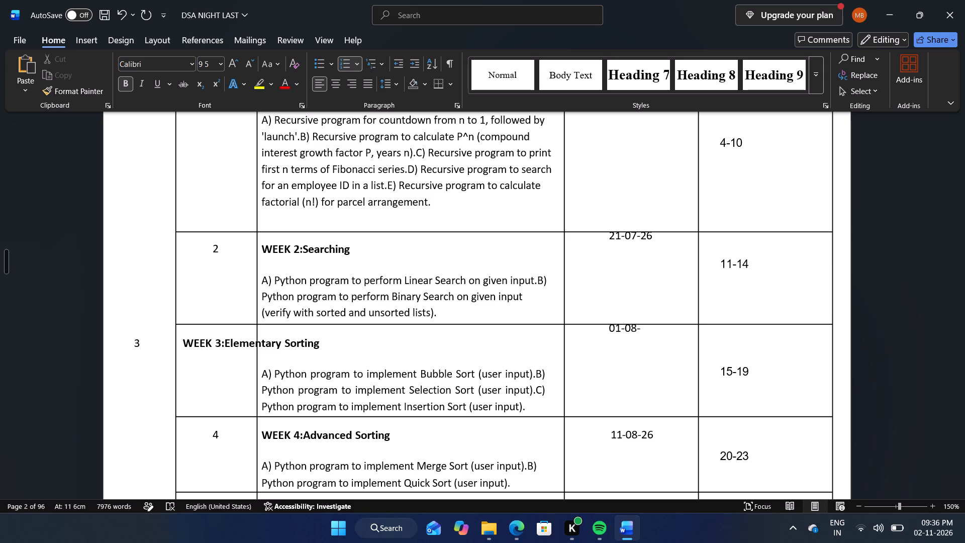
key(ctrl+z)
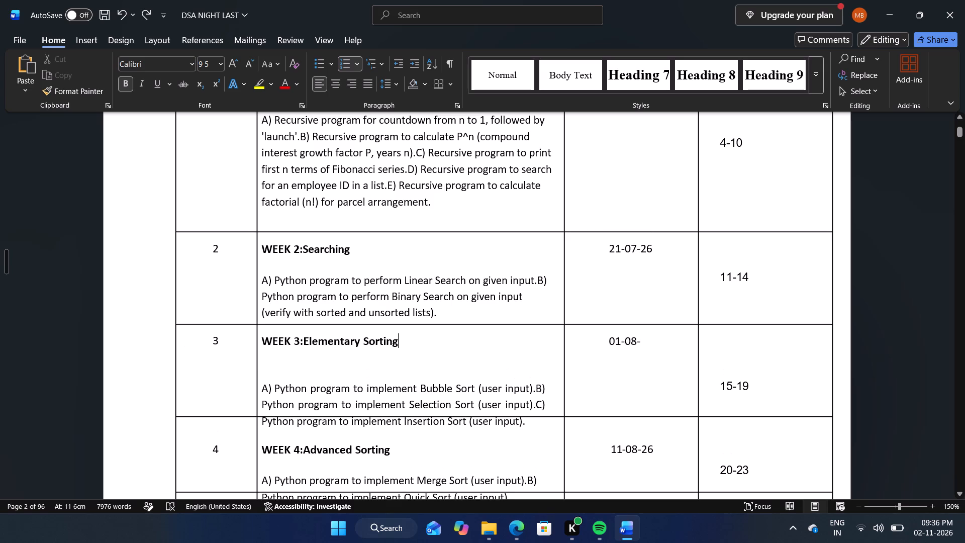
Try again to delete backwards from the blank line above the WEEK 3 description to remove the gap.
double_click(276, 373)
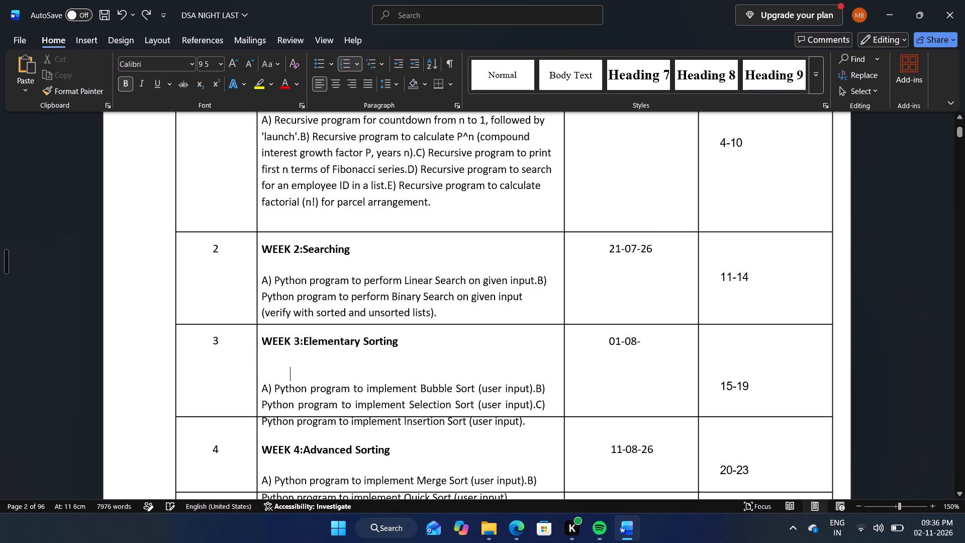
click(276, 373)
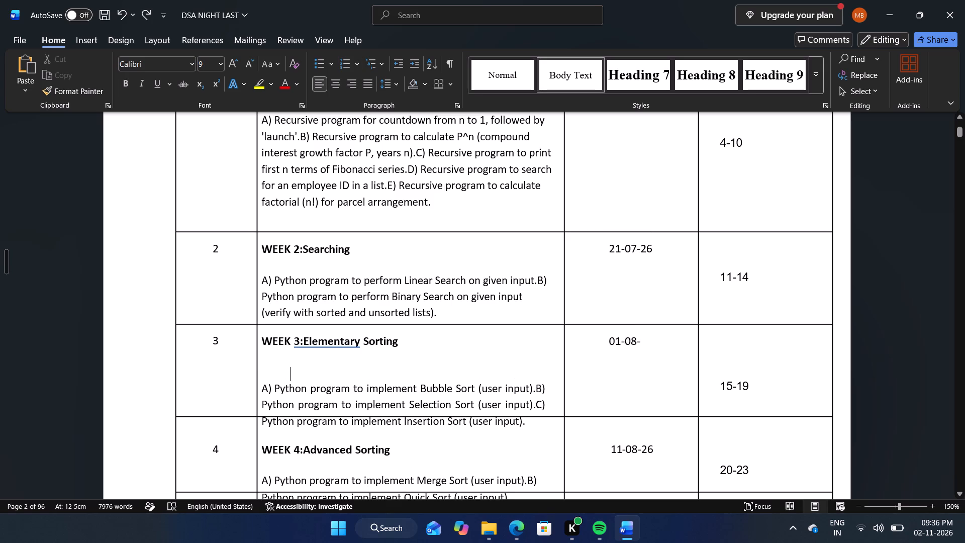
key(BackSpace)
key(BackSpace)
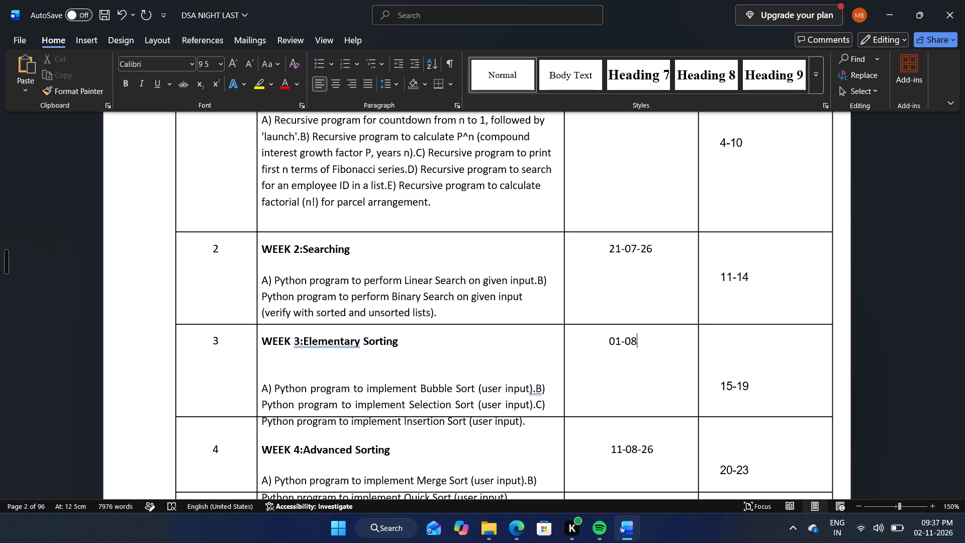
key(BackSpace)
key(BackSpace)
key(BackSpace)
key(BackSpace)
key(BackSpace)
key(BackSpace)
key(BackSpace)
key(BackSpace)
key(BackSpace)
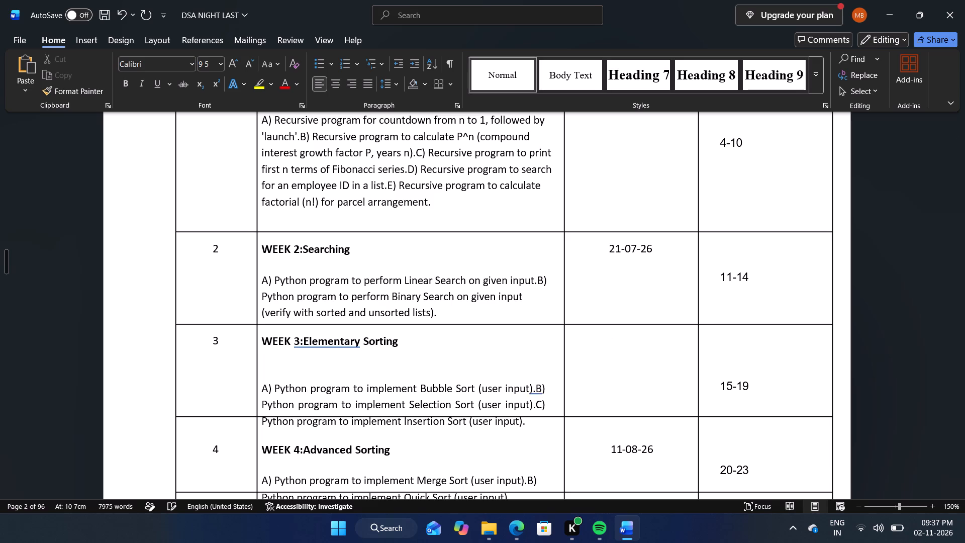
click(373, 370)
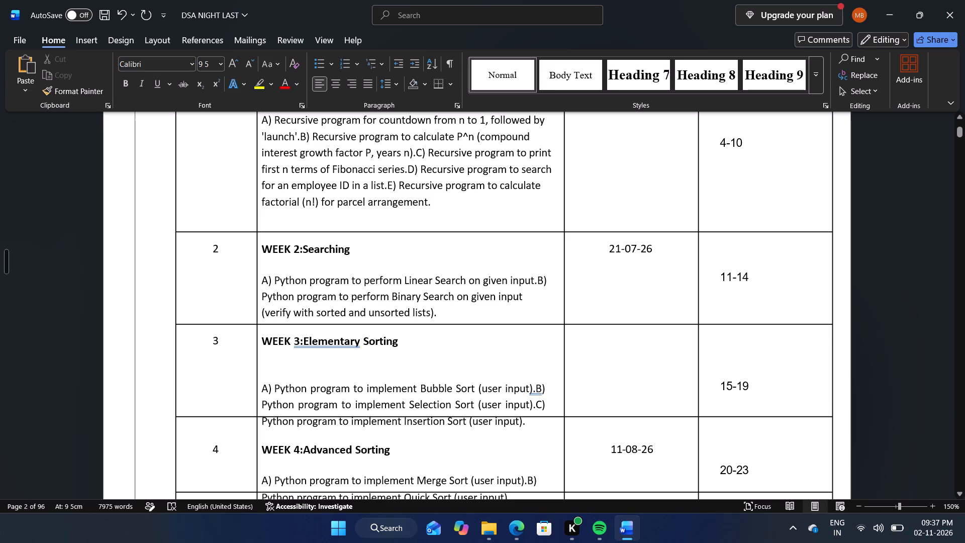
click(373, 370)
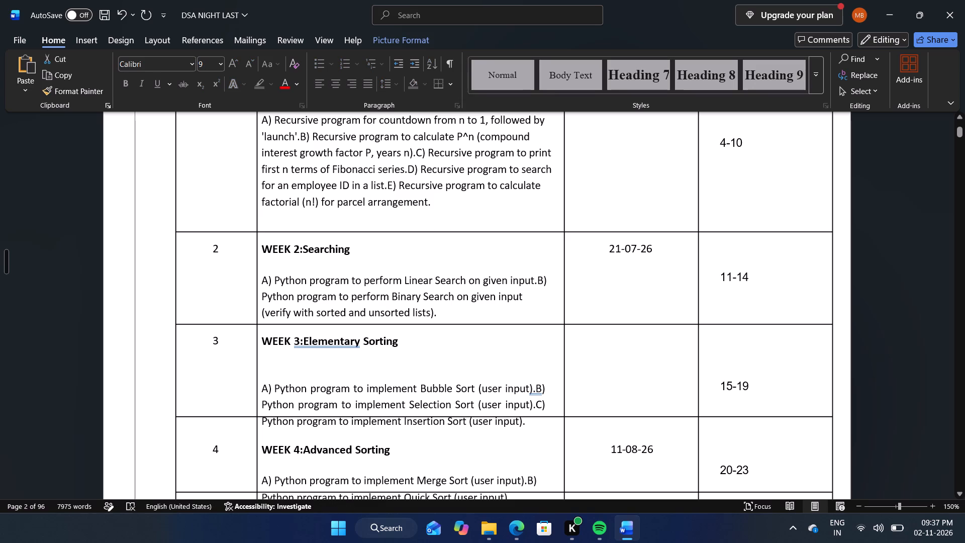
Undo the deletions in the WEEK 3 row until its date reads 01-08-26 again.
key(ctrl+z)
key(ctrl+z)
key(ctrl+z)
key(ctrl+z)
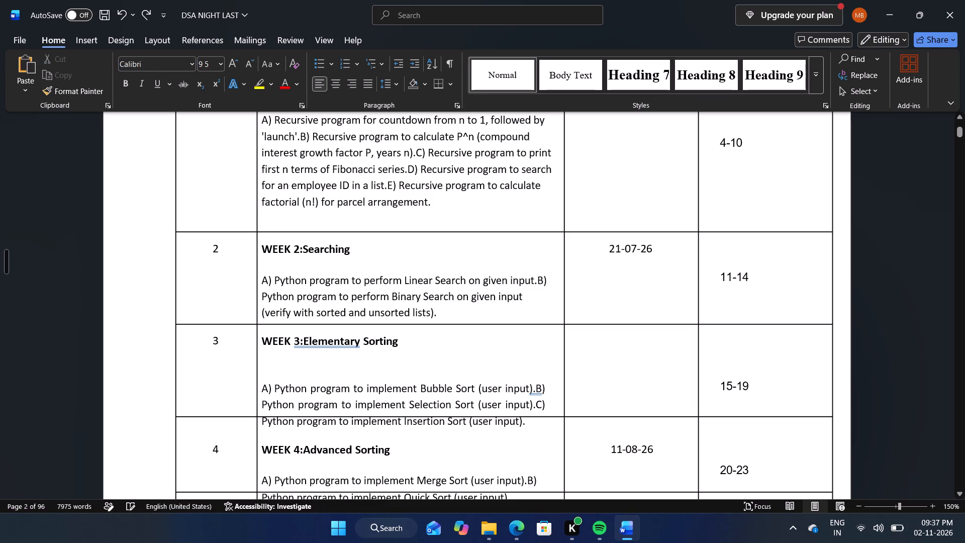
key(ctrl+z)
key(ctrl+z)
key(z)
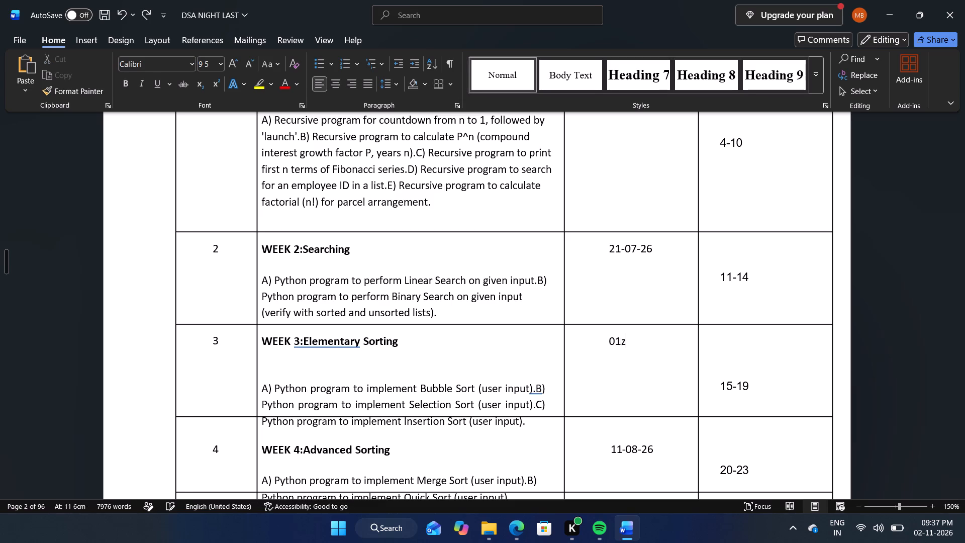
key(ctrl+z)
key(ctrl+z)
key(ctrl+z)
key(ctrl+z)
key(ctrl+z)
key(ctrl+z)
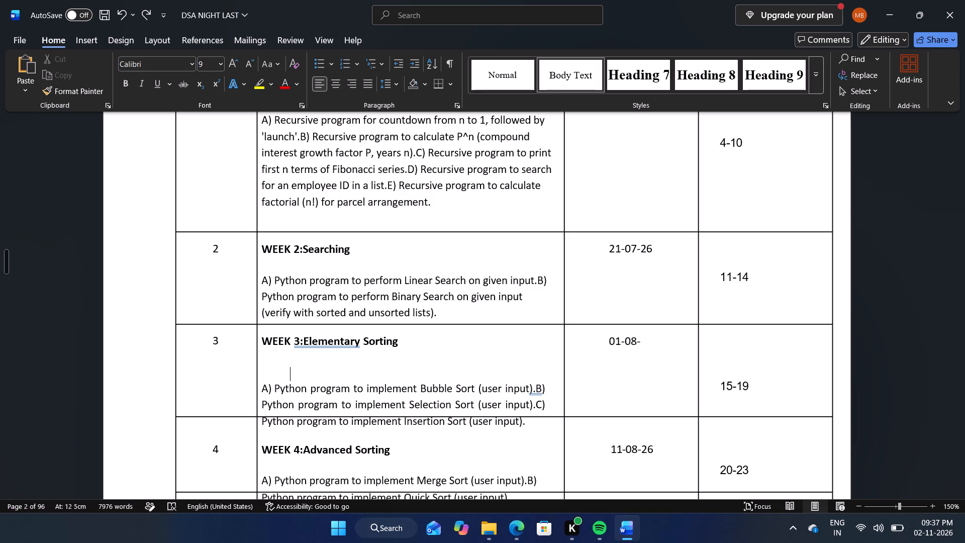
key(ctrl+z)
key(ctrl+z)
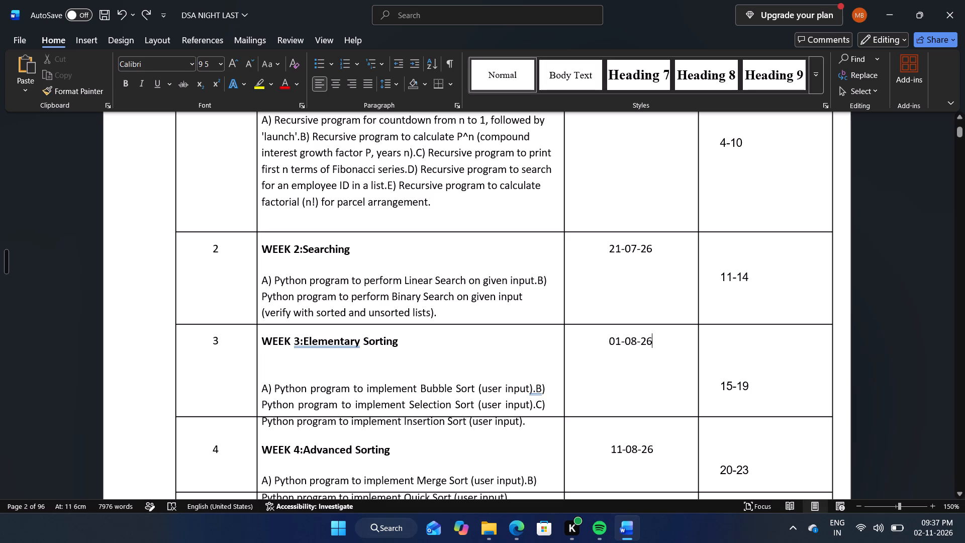
Examine the contents table across its pages, checking how the grid lines fall against the headings and each week's text.
ctrl+scroll(553, 402, down, 3)
click(553, 402)
ctrl+scroll(553, 402, down, 5)
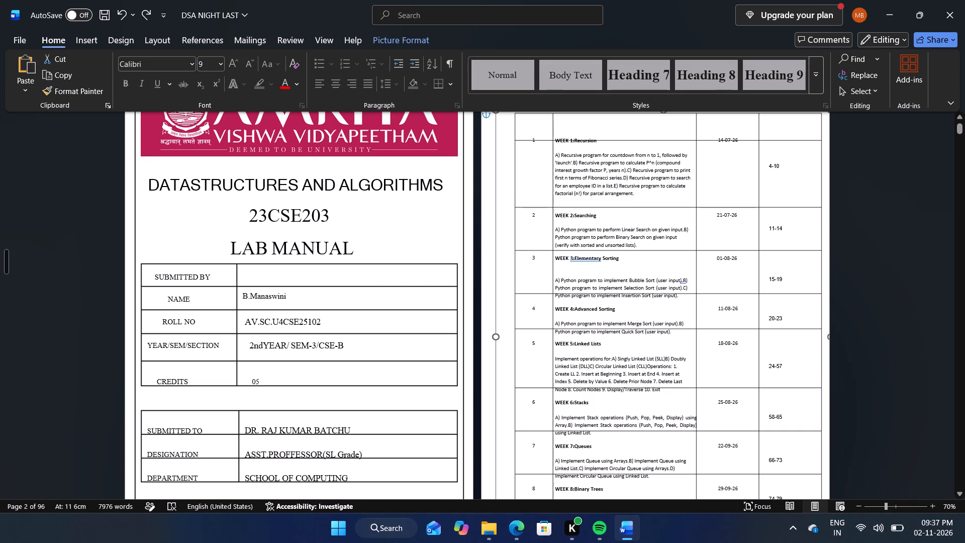
ctrl+scroll(587, 390, down, 3)
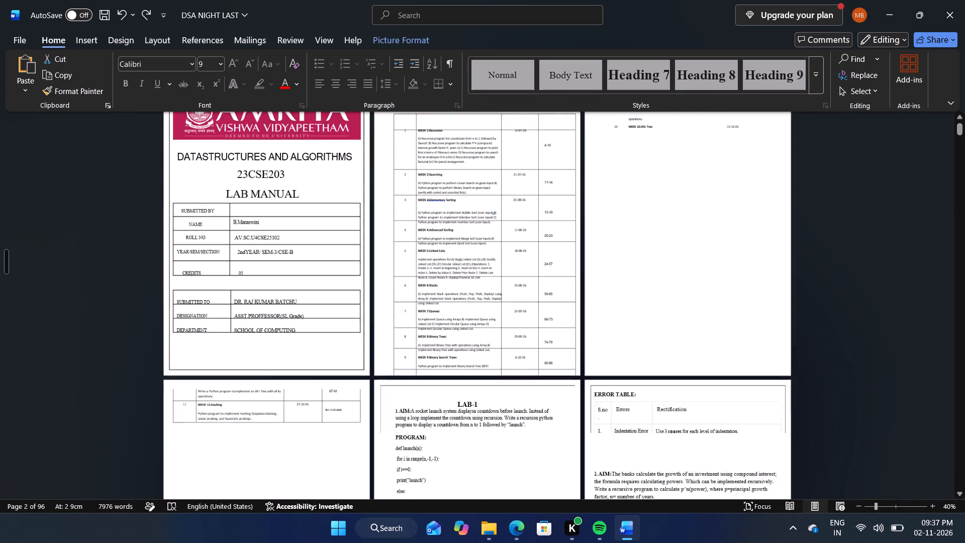
scroll(489, 461, up, 3)
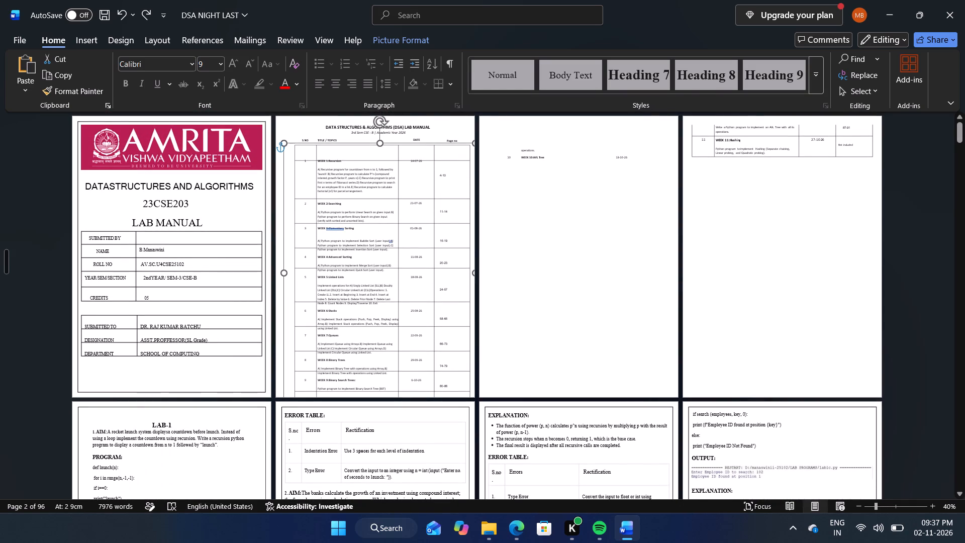
click(349, 152)
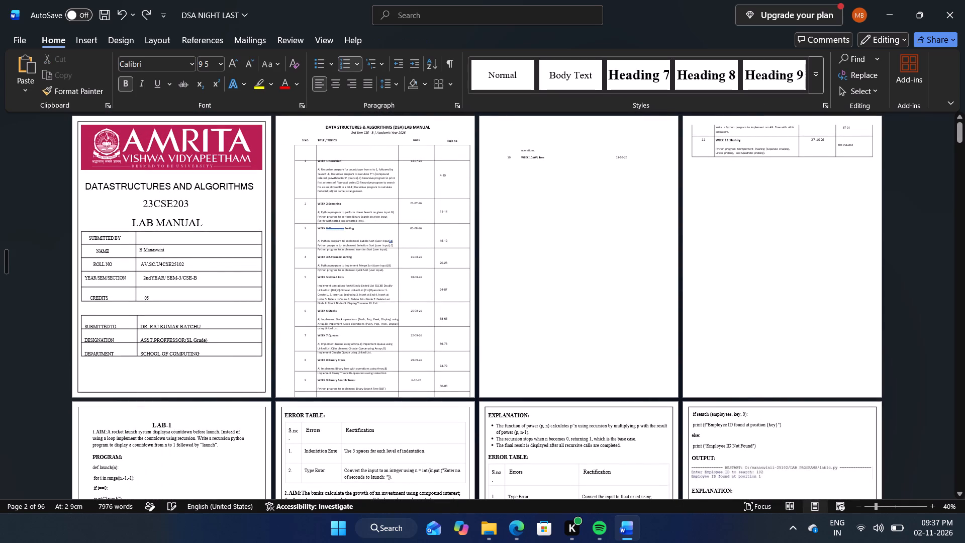
click(296, 144)
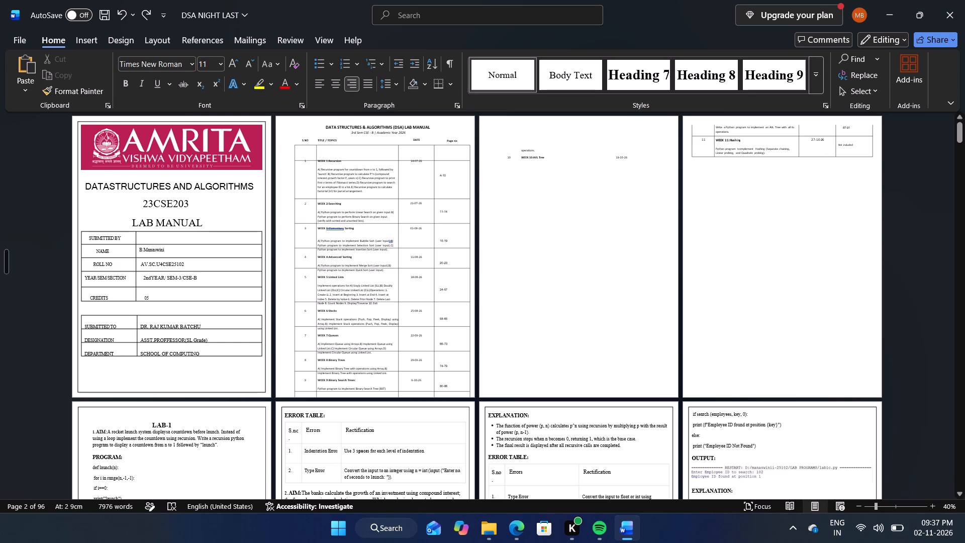
ctrl+scroll(295, 144, up, 3)
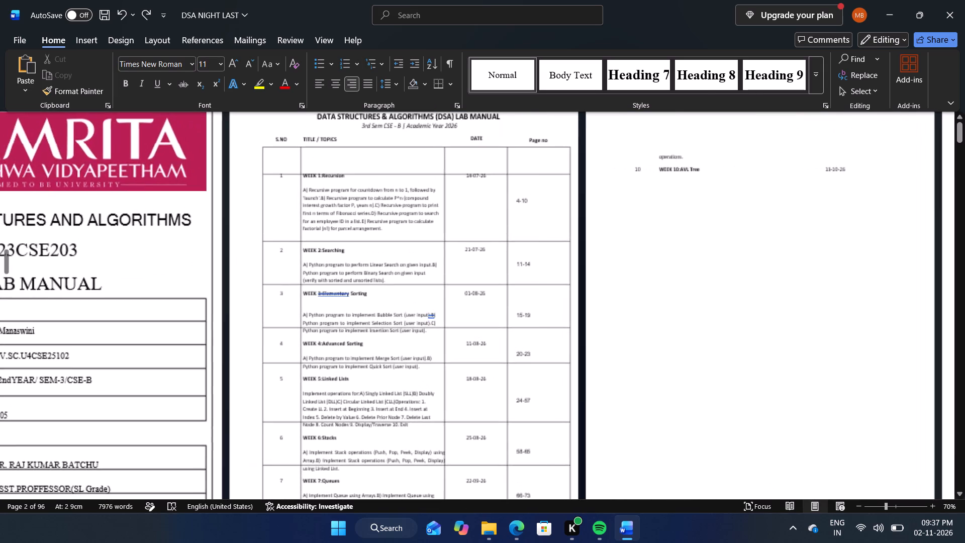
scroll(479, 163, down, 1)
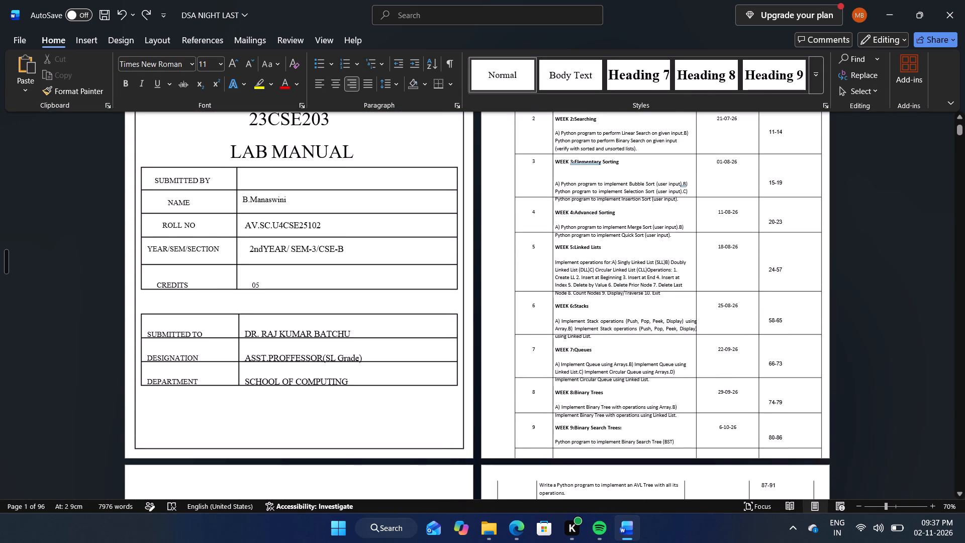
scroll(484, 180, up, 2)
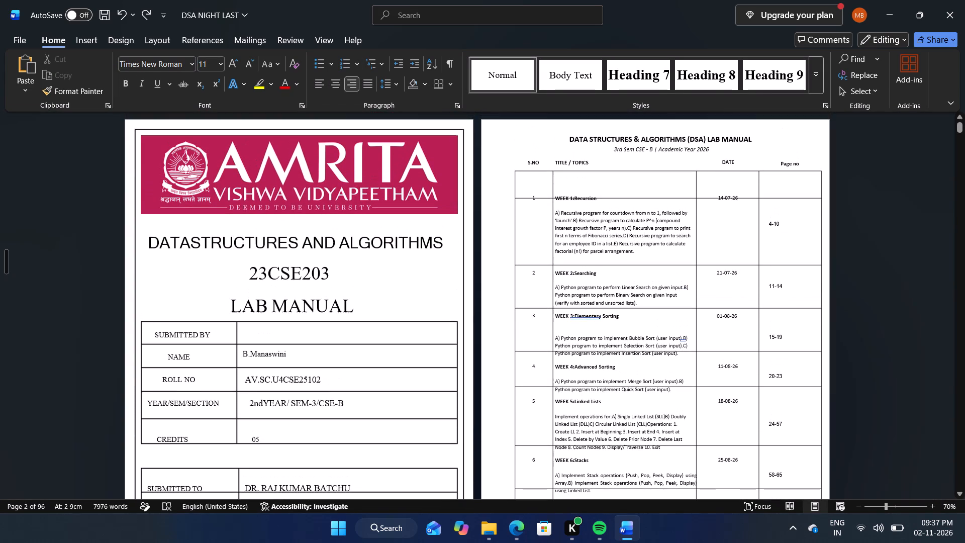
click(512, 172)
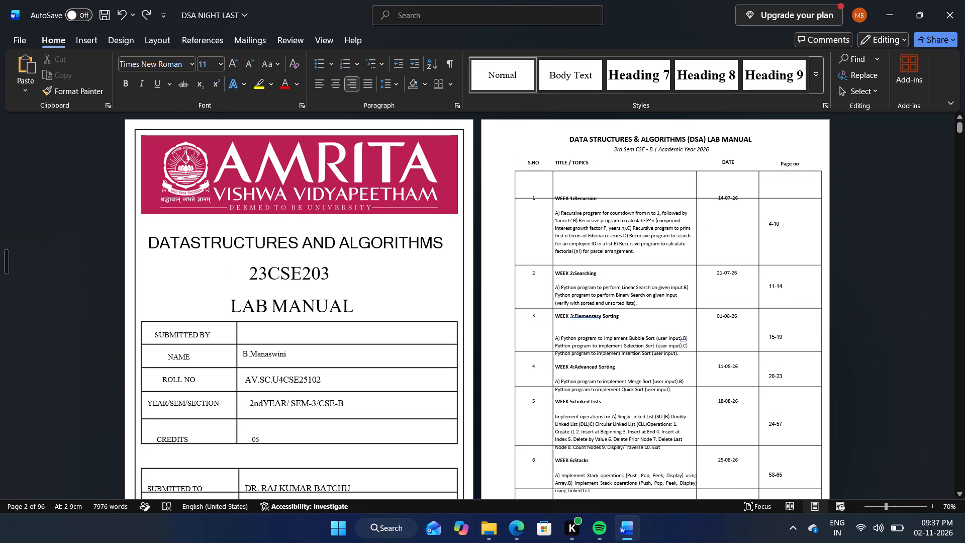
scroll(625, 214, down, 1)
scroll(621, 255, up, 4)
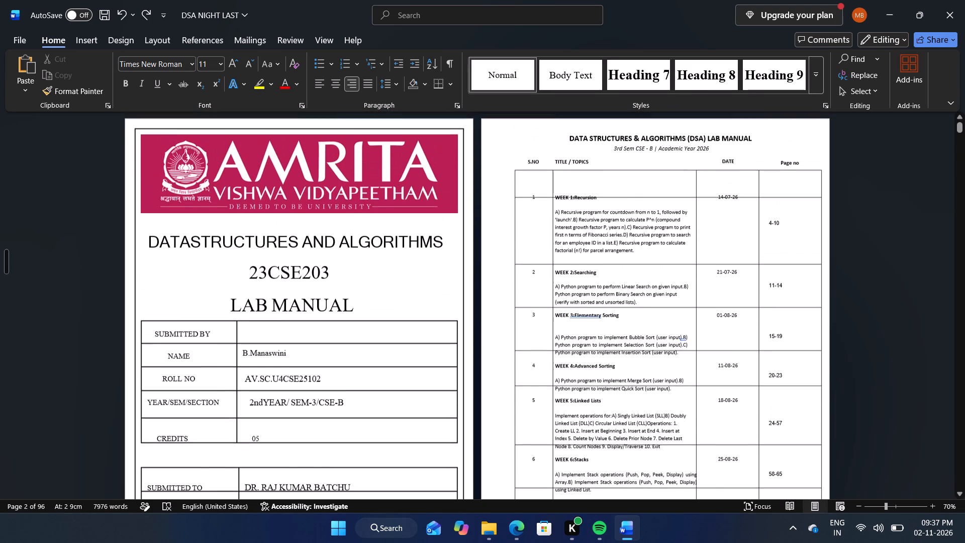
Move the contents table's grid picture up so its top edge sits just above the S.NO header row.
scroll(621, 255, up, 1)
click(707, 185)
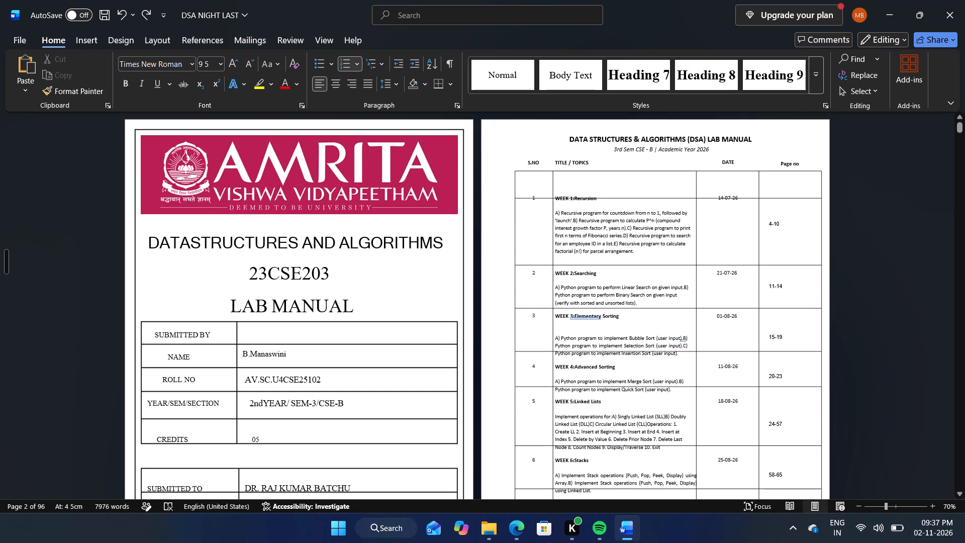
drag(775, 192, 771, 176)
click(771, 176)
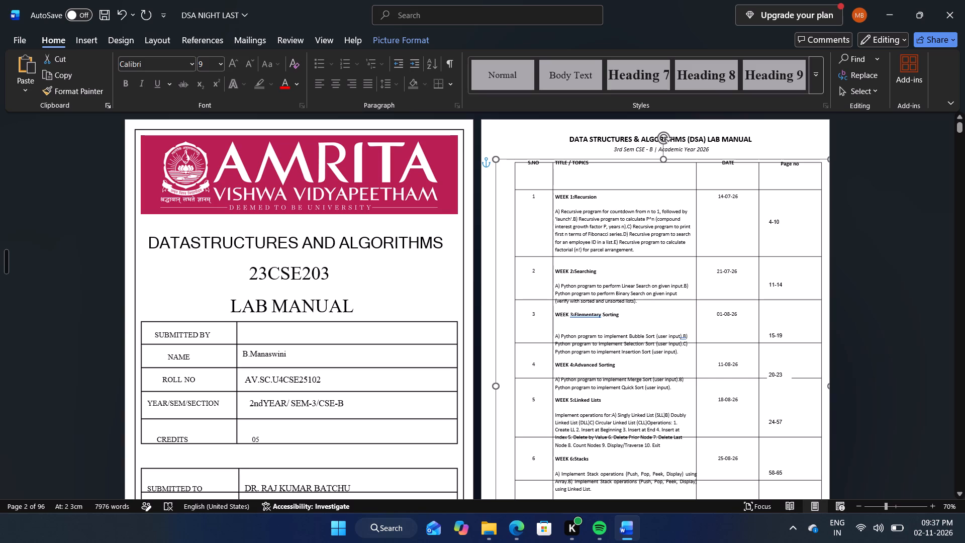
Move the contents grid picture further up the page, bringing its top edge close beneath the DSA lab manual title.
scroll(628, 177, down, 1)
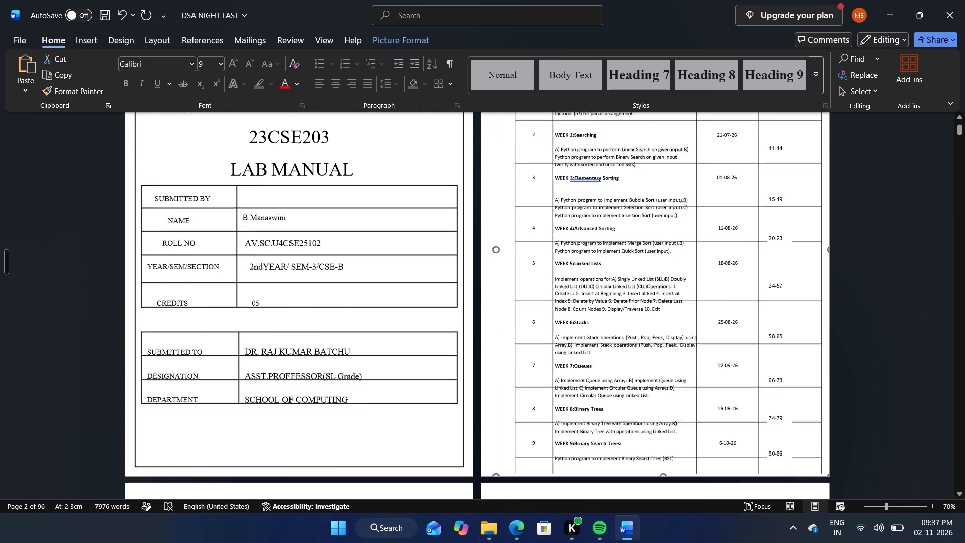
scroll(628, 177, down, 3)
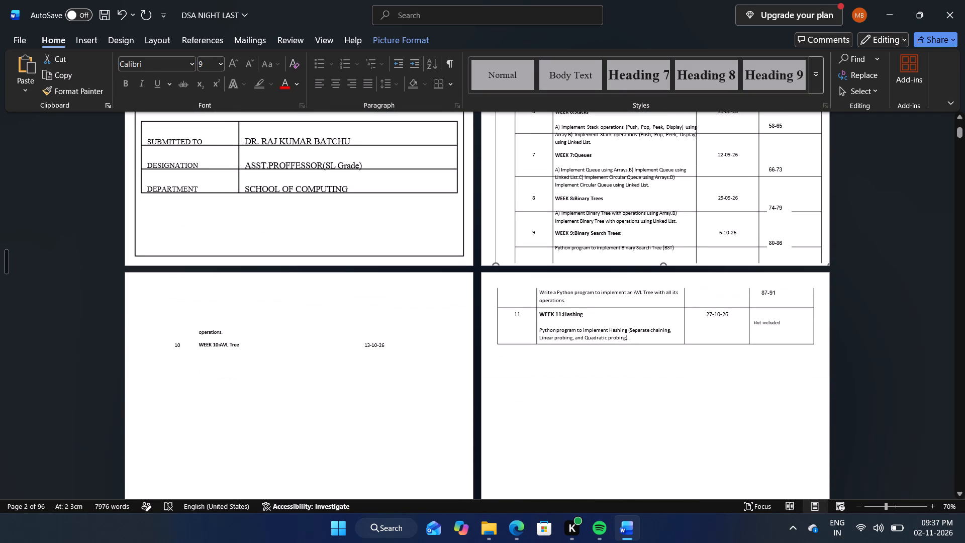
scroll(628, 263, down, 1)
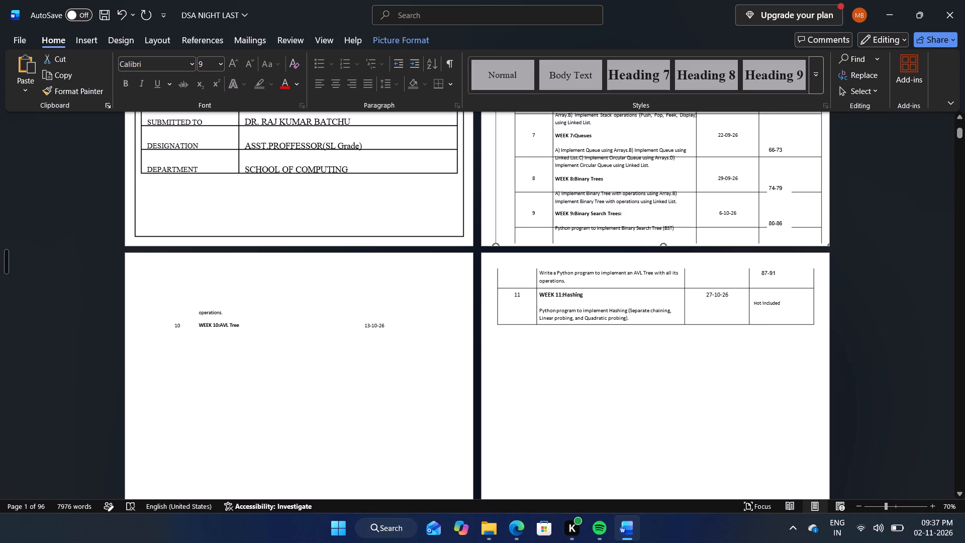
scroll(582, 270, up, 5)
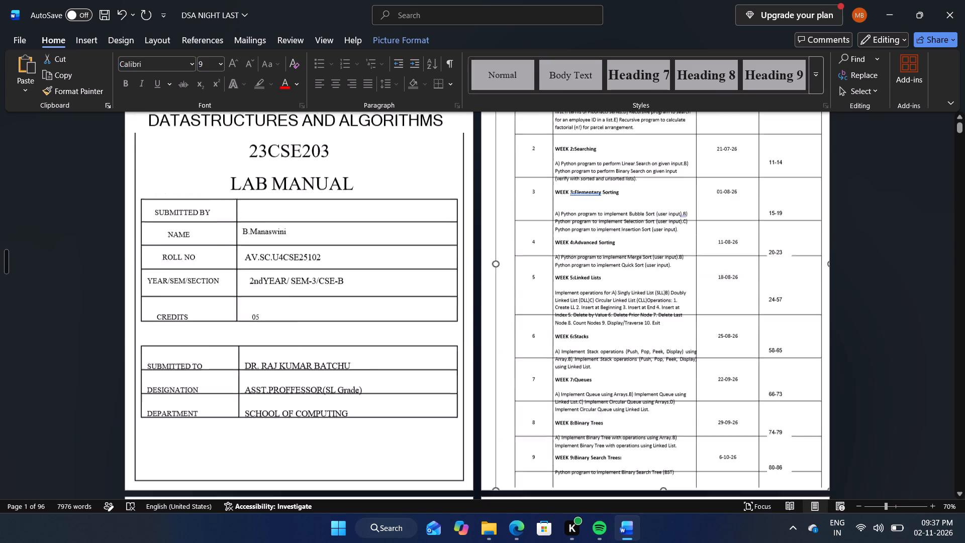
ctrl+scroll(582, 270, down, 2)
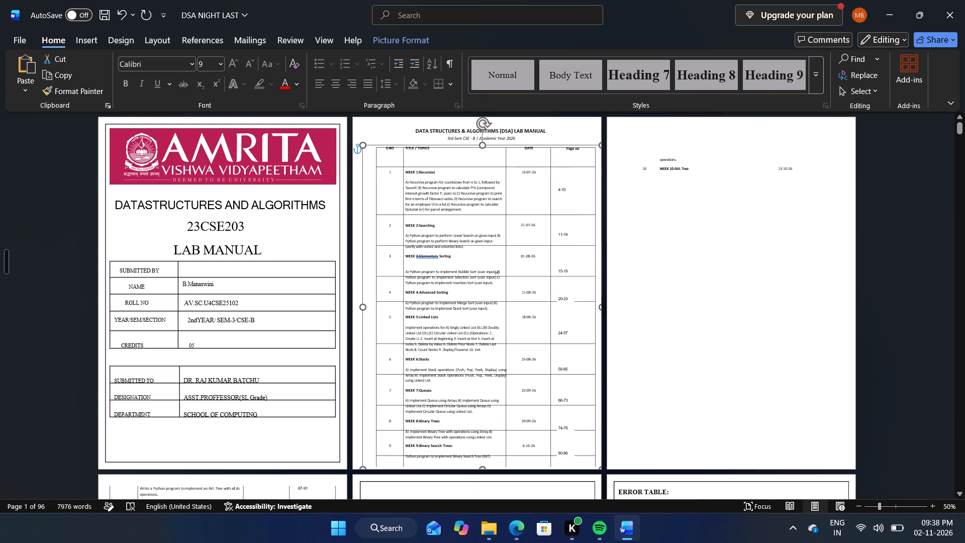
click(560, 279)
ctrl+scroll(560, 279, down, 1)
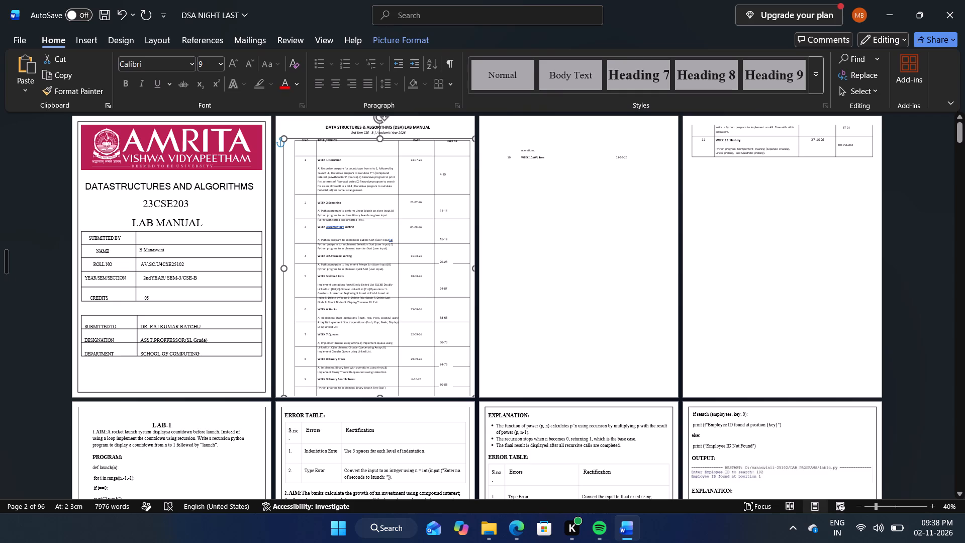
drag(450, 236, 443, 214)
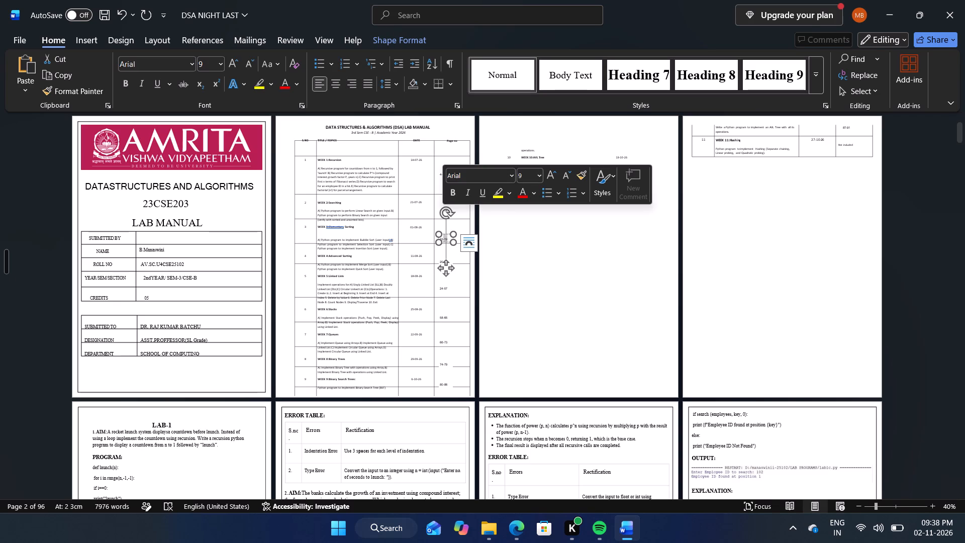
click(538, 138)
drag(456, 147, 455, 136)
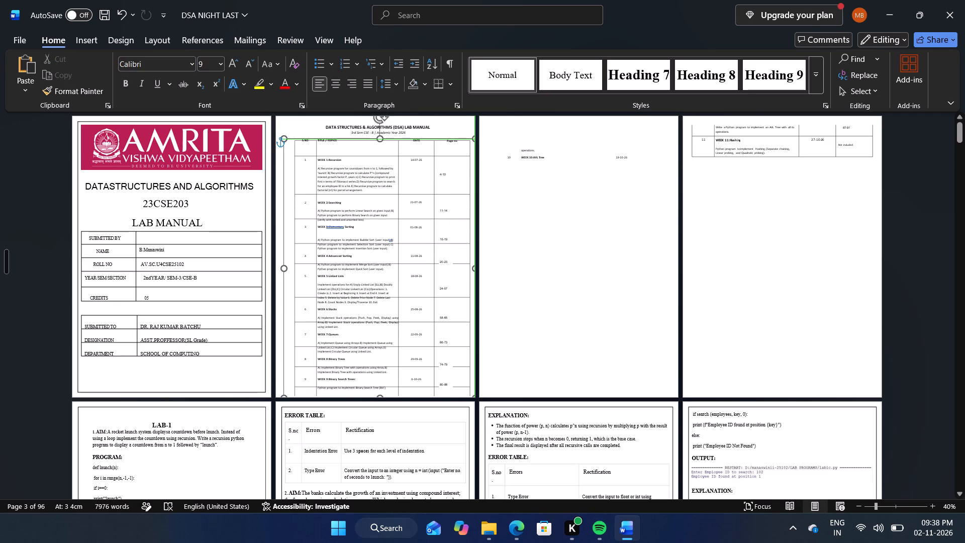
drag(455, 136, 455, 133)
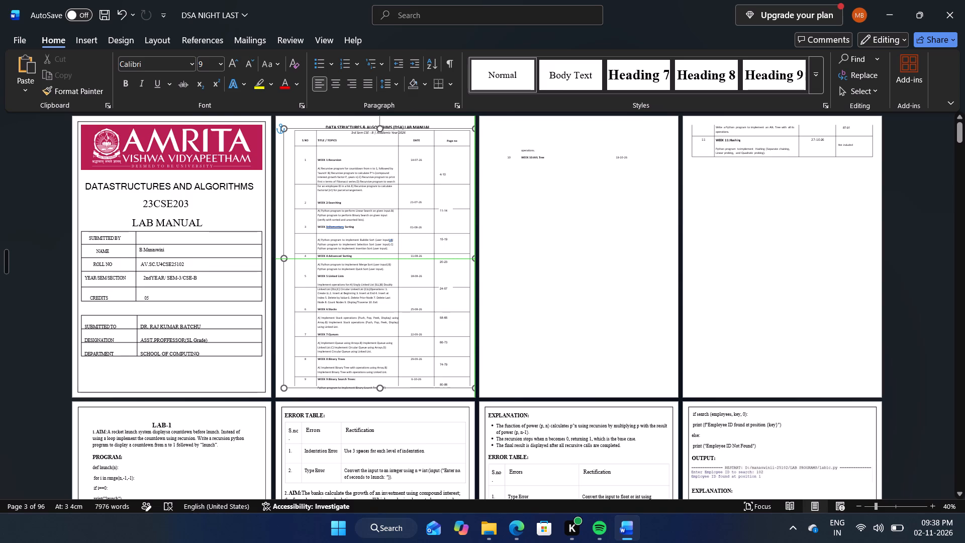
drag(455, 133, 453, 134)
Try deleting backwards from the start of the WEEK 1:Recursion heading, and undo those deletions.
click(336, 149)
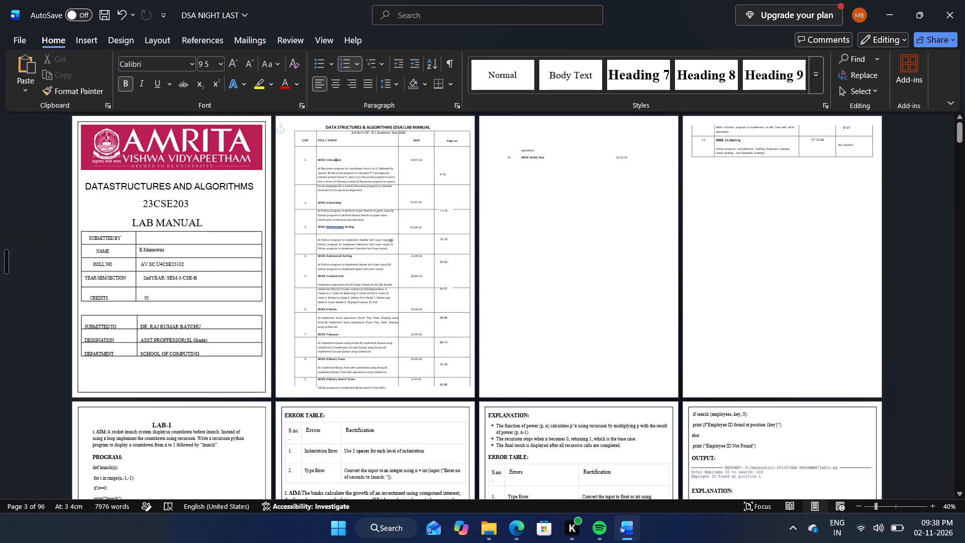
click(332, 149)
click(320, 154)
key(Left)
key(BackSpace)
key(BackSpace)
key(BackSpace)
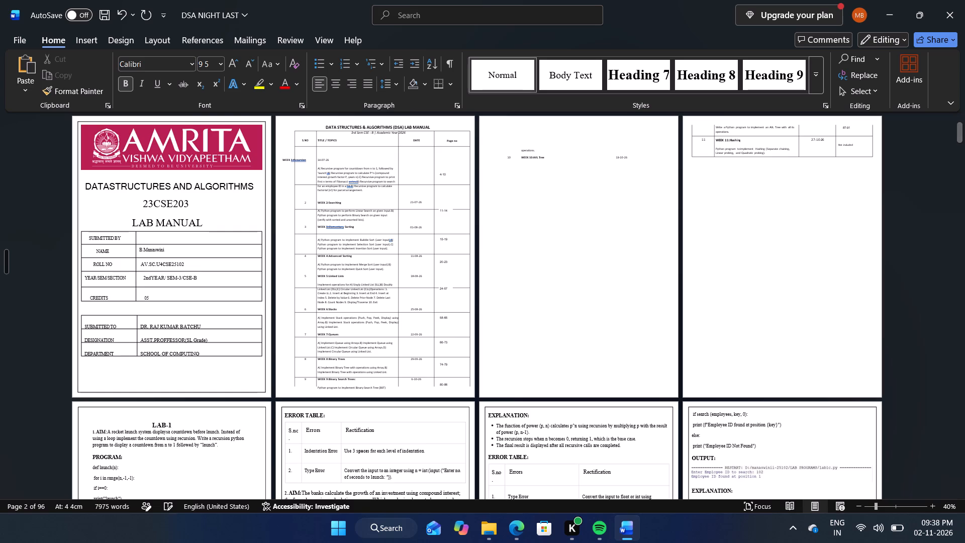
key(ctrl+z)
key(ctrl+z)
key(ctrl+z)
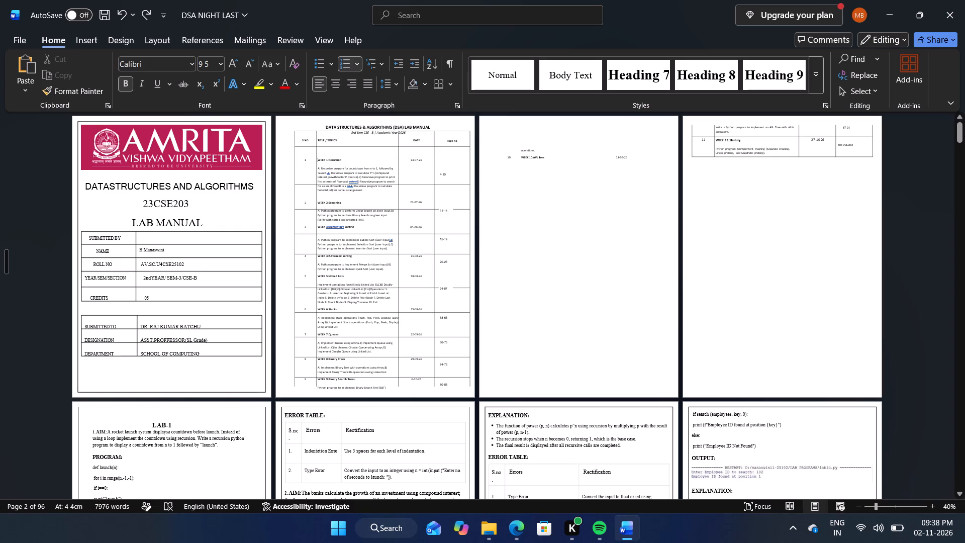
Examine the lab pages throughout the manual, checking the page borders and the layout of programs, outputs and error tables.
scroll(391, 297, down, 10)
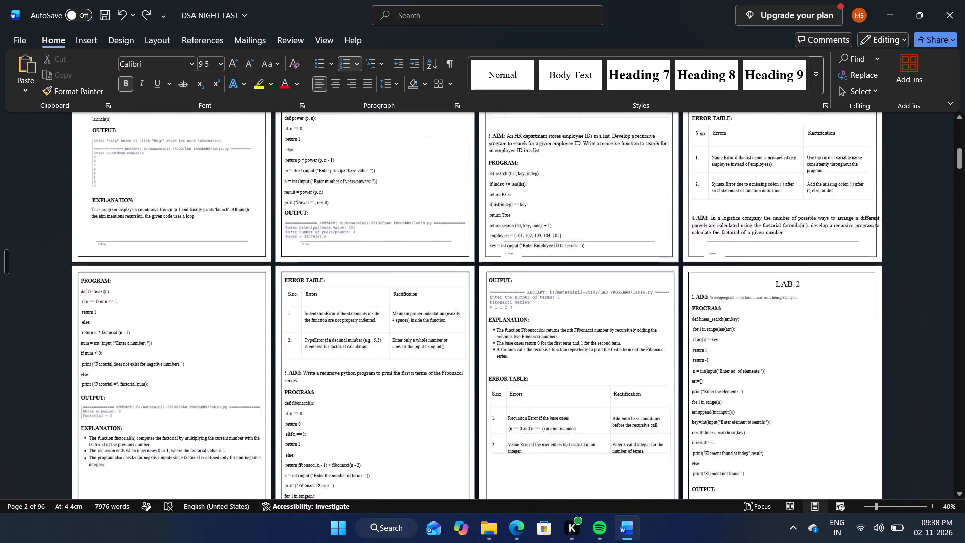
scroll(391, 297, down, 20)
scroll(391, 297, down, 20)
scroll(391, 297, down, 20)
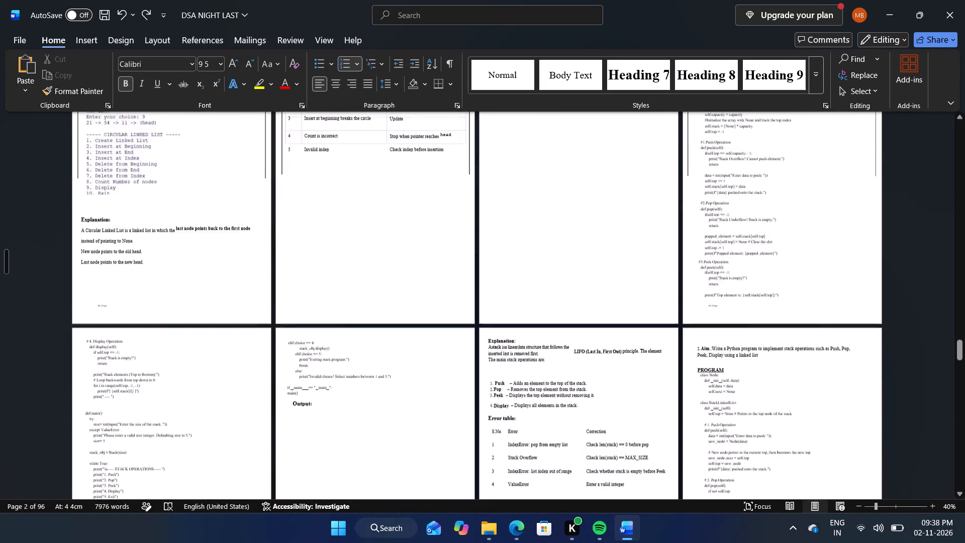
scroll(391, 297, down, 20)
scroll(391, 297, down, 20)
scroll(391, 297, down, 9)
scroll(391, 297, up, 7)
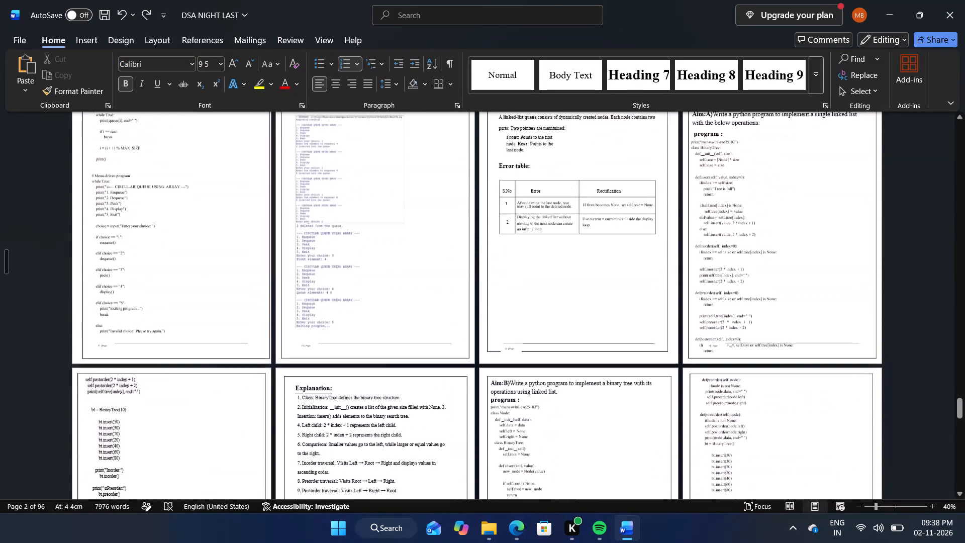
scroll(391, 297, up, 6)
scroll(446, 483, up, 13)
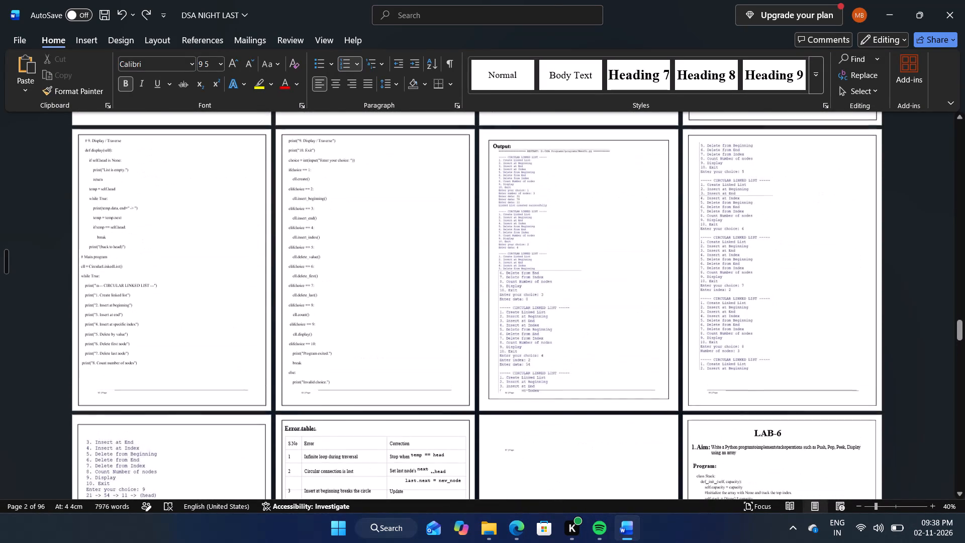
scroll(446, 483, up, 17)
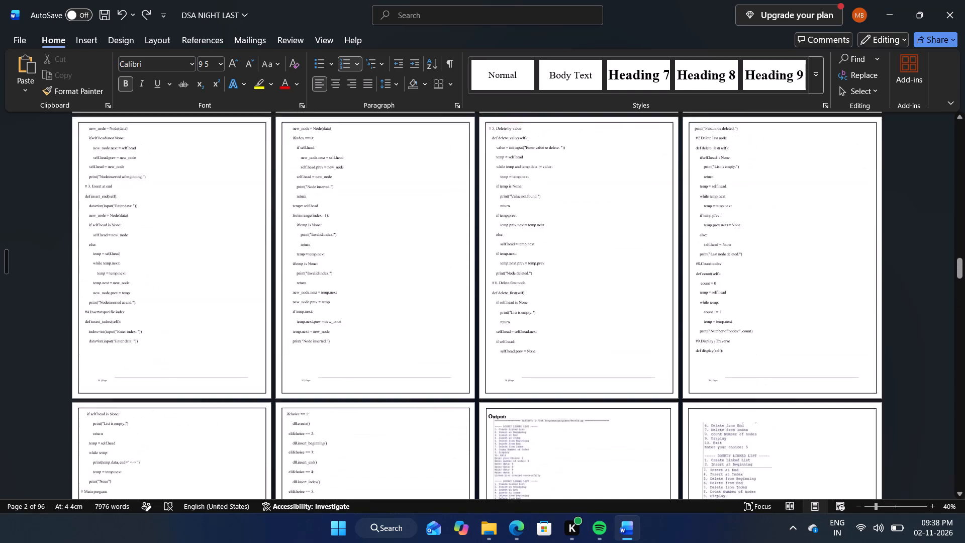
scroll(446, 483, up, 8)
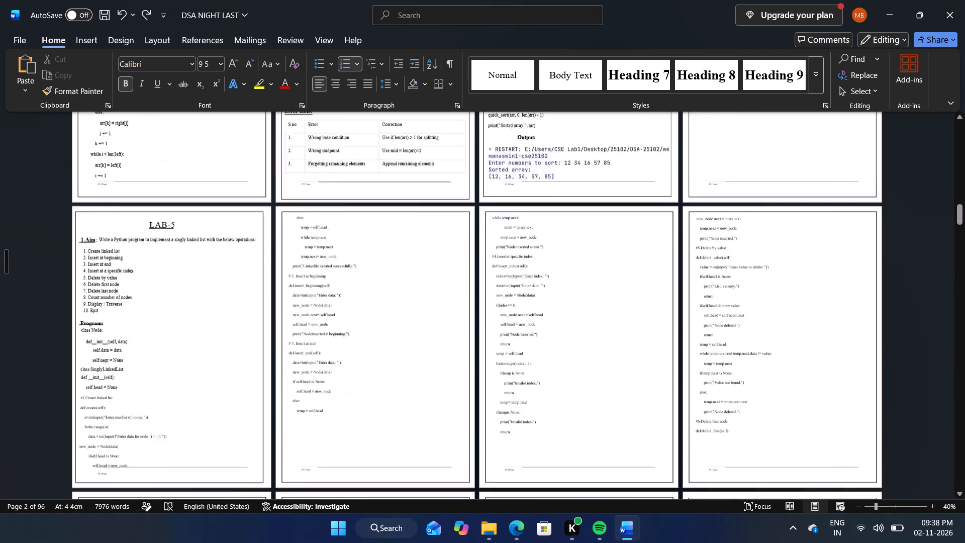
scroll(446, 483, up, 8)
scroll(446, 483, up, 20)
scroll(446, 483, up, 20)
scroll(446, 483, up, 5)
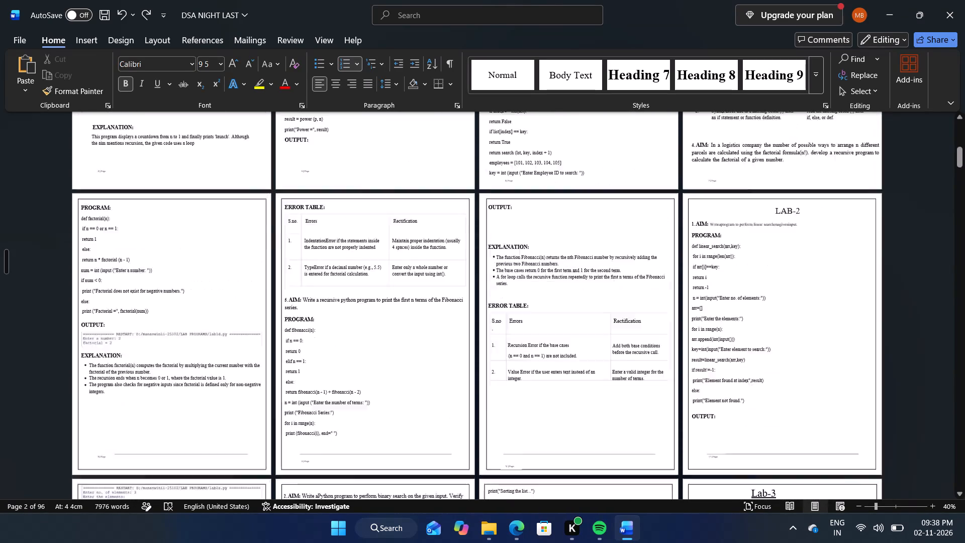
scroll(446, 483, up, 20)
scroll(446, 483, up, 20)
scroll(446, 483, up, 20)
scroll(446, 483, up, 6)
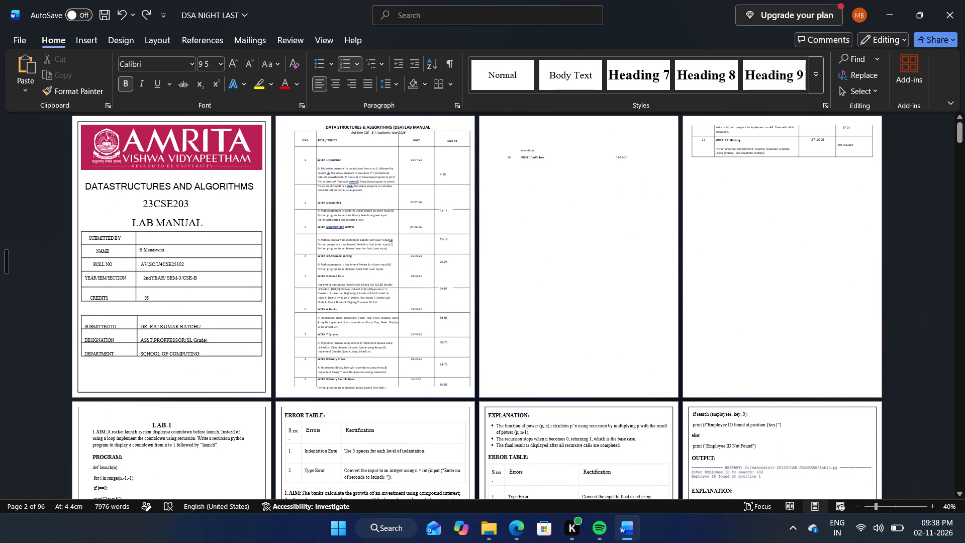
Examine the contents table on its pages up close, checking where the grid lines fall against the week rows.
click(930, 35)
click(768, 188)
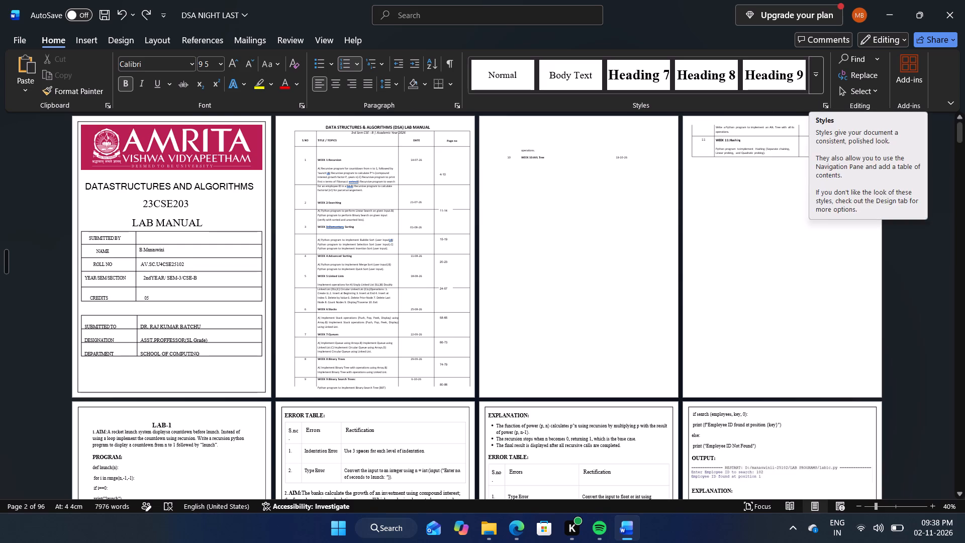
scroll(449, 312, down, 2)
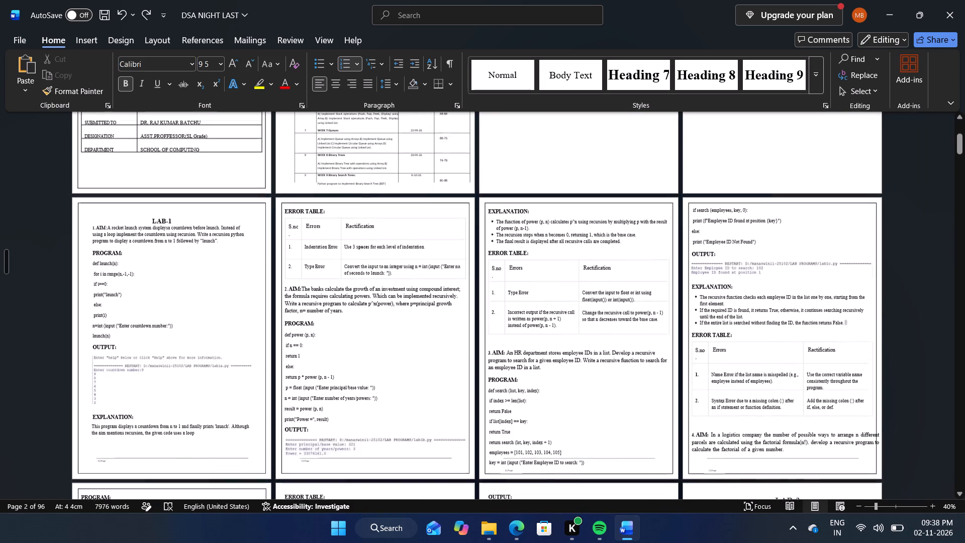
scroll(449, 312, down, 2)
ctrl+scroll(211, 399, up, 4)
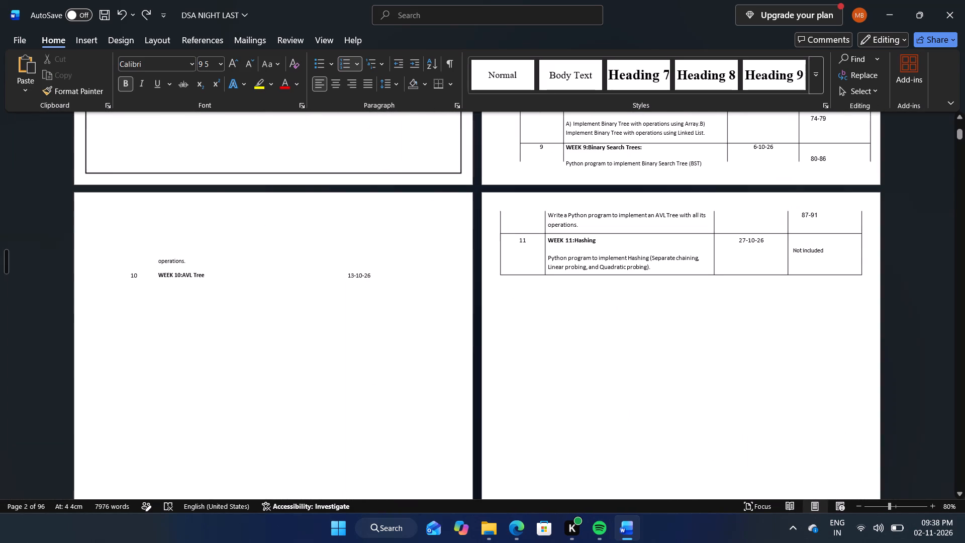
scroll(211, 399, up, 1)
scroll(635, 253, up, 2)
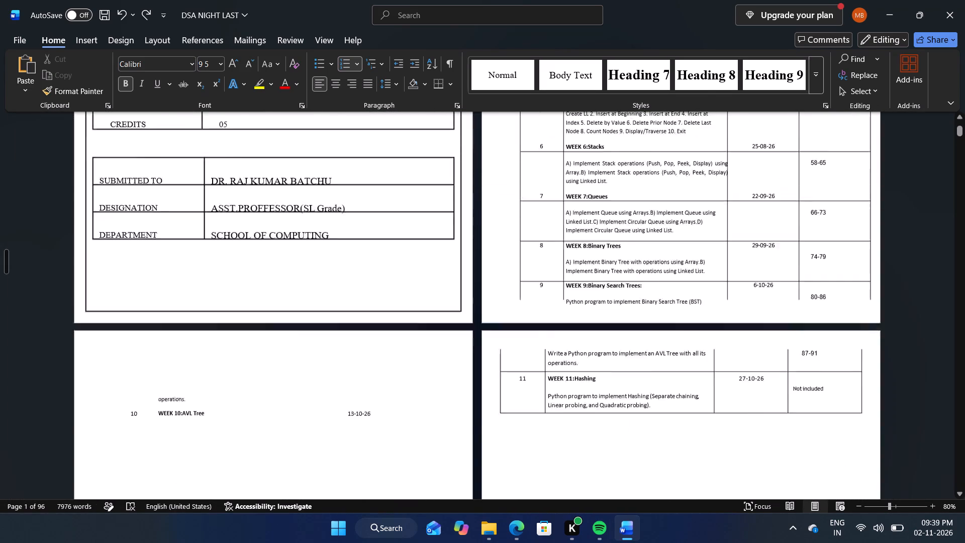
scroll(635, 253, up, 3)
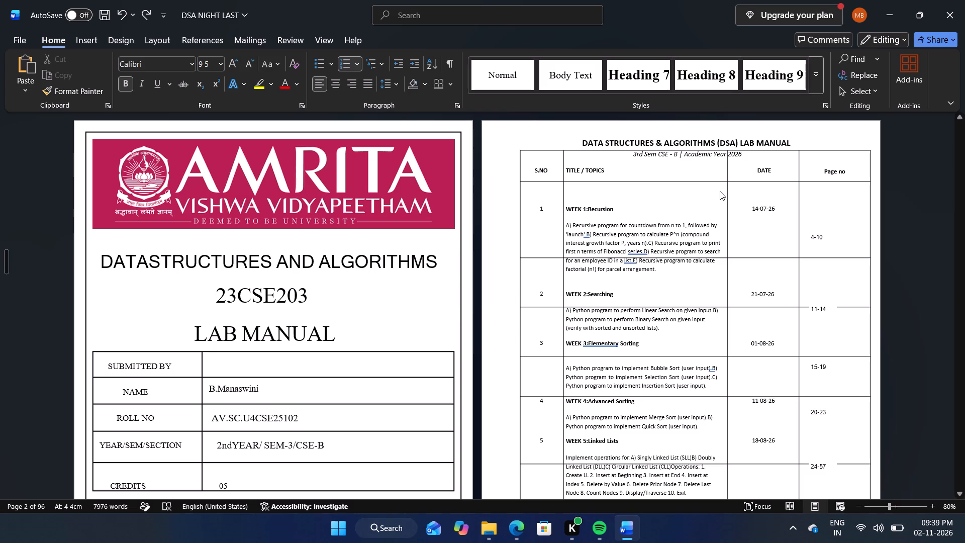
Switch to File Explorer and copy the DSA NIGHT LAST document from the recent files.
click(494, 527)
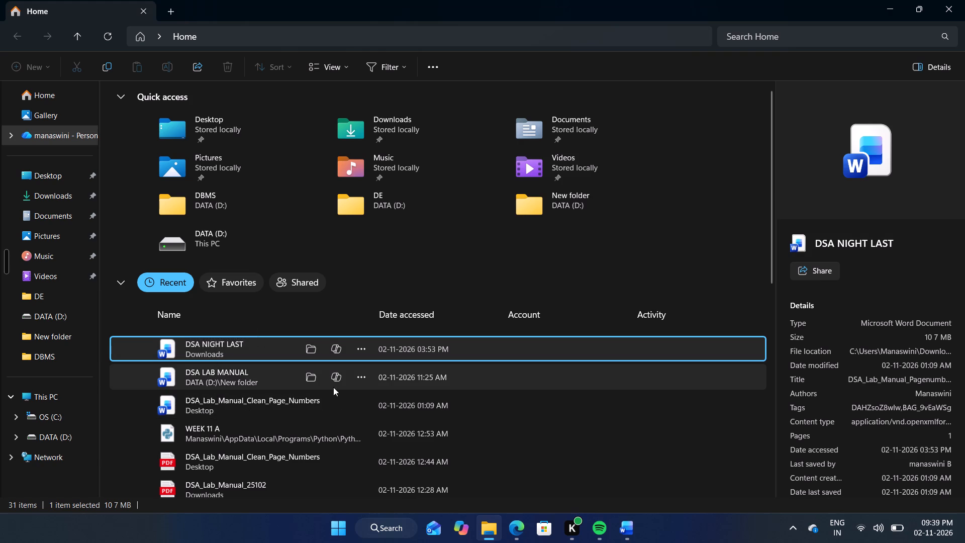
click(461, 348)
right_click(461, 348)
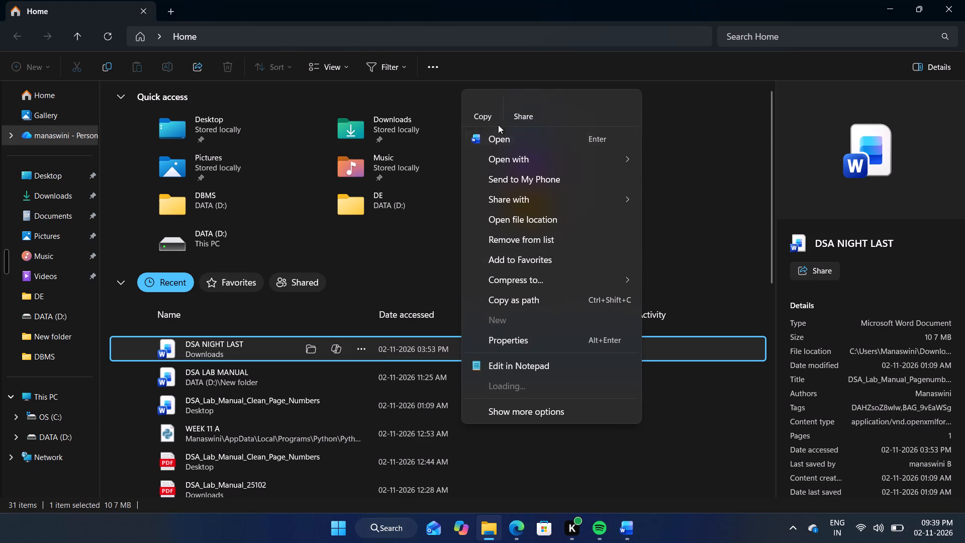
click(476, 111)
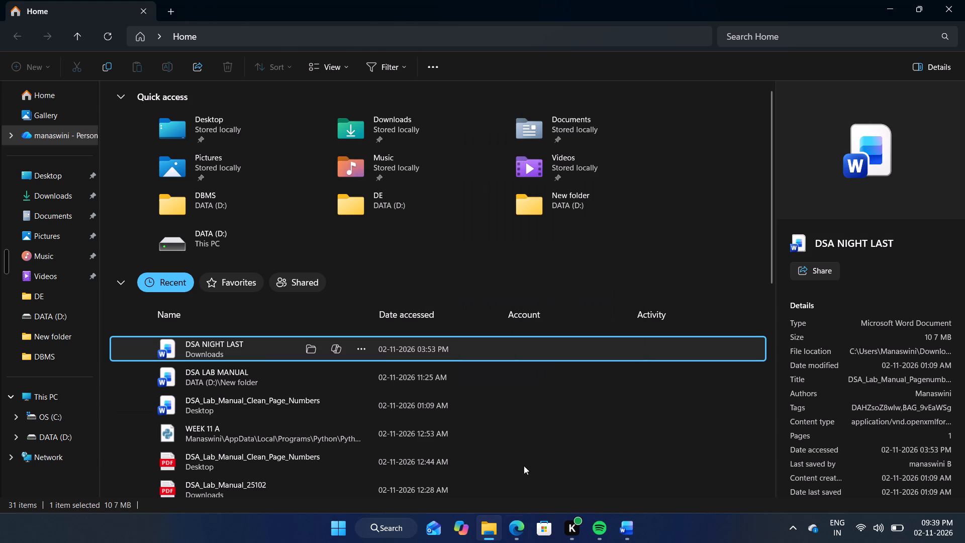
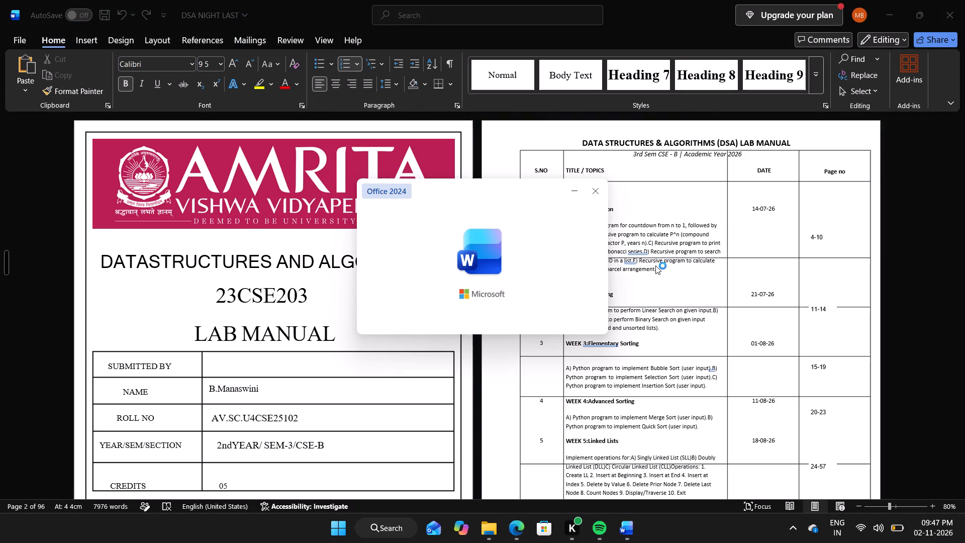
Examine the cover page and the contents table borders in the adjusted lab manual.
scroll(655, 265, down, 1)
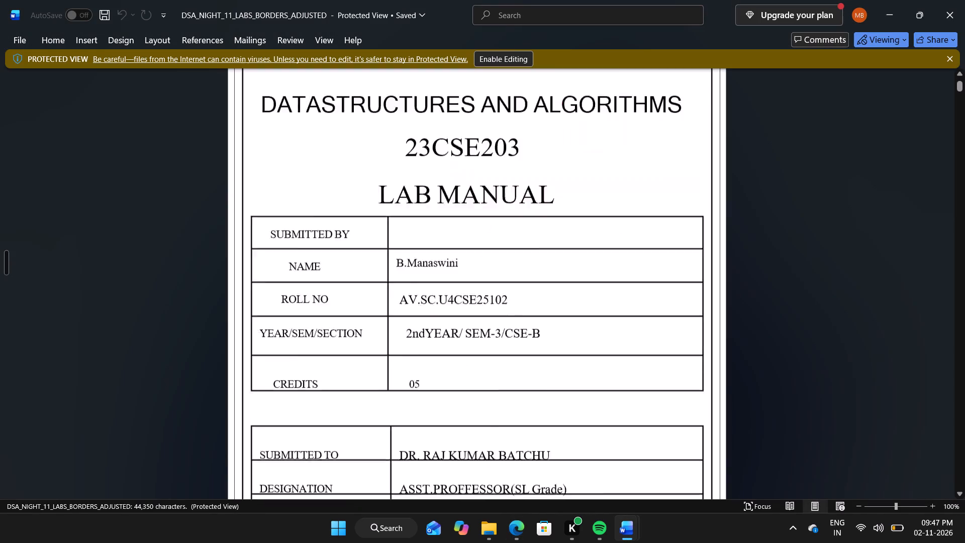
scroll(655, 265, down, 5)
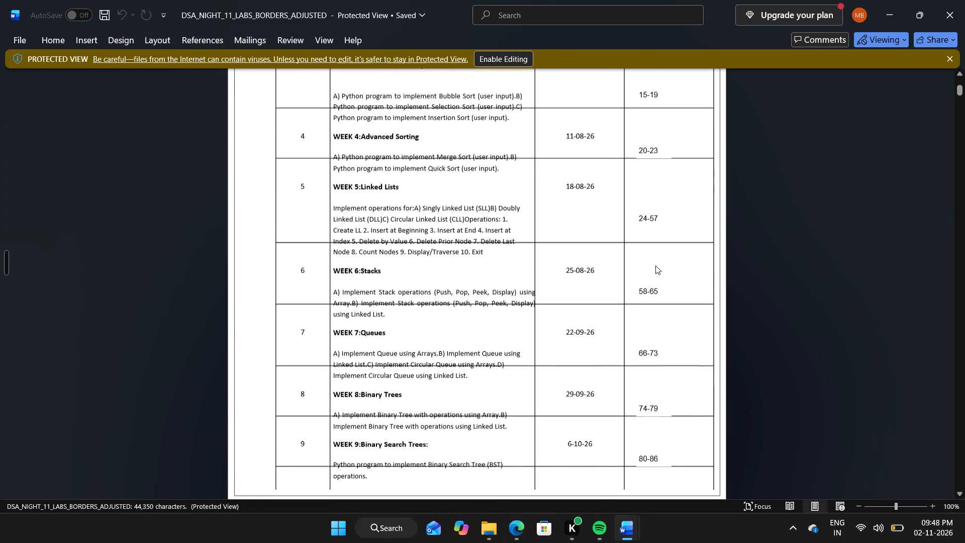
scroll(655, 265, up, 3)
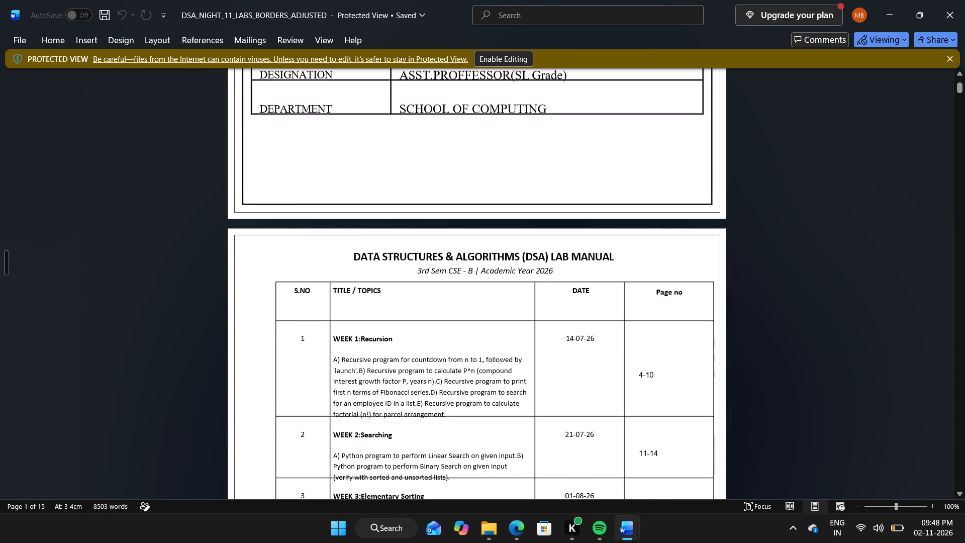
scroll(655, 265, up, 8)
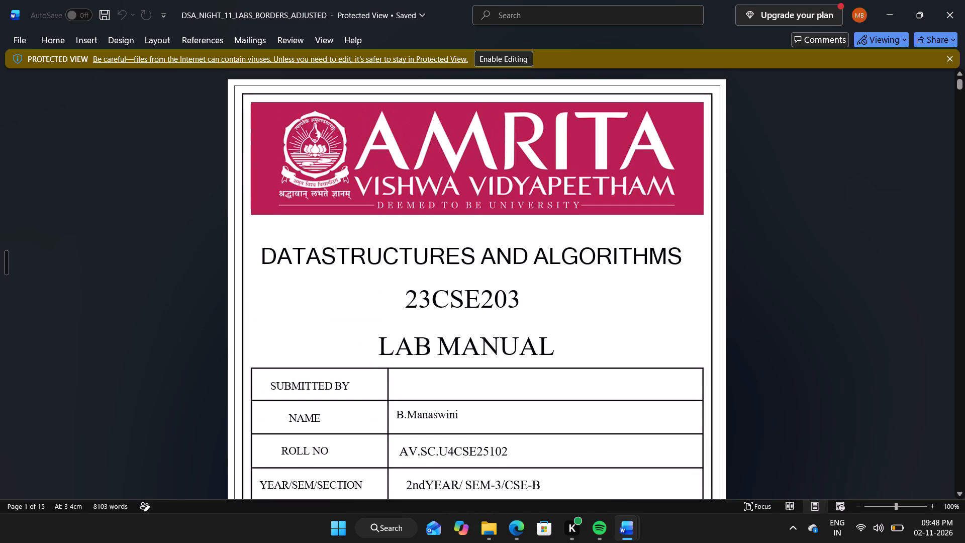
scroll(655, 265, down, 5)
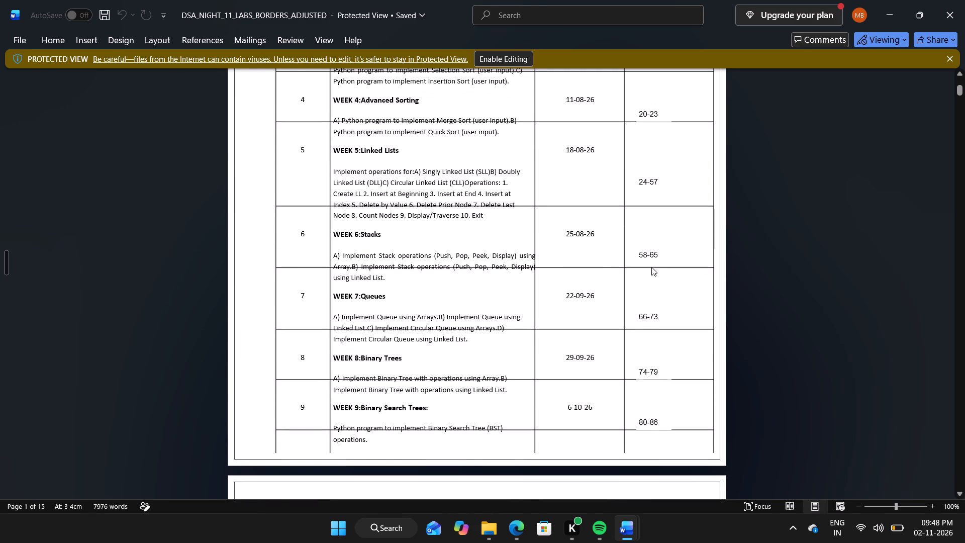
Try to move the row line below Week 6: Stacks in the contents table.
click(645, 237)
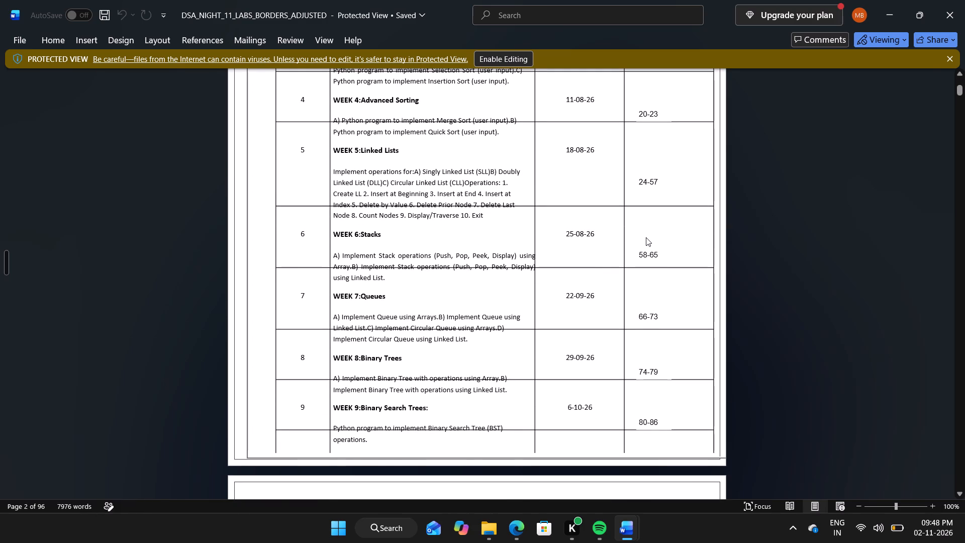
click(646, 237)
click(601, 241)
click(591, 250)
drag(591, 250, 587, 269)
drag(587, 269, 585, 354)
Examine how the contents table continues across pages for Weeks 10 and 11.
scroll(550, 338, down, 18)
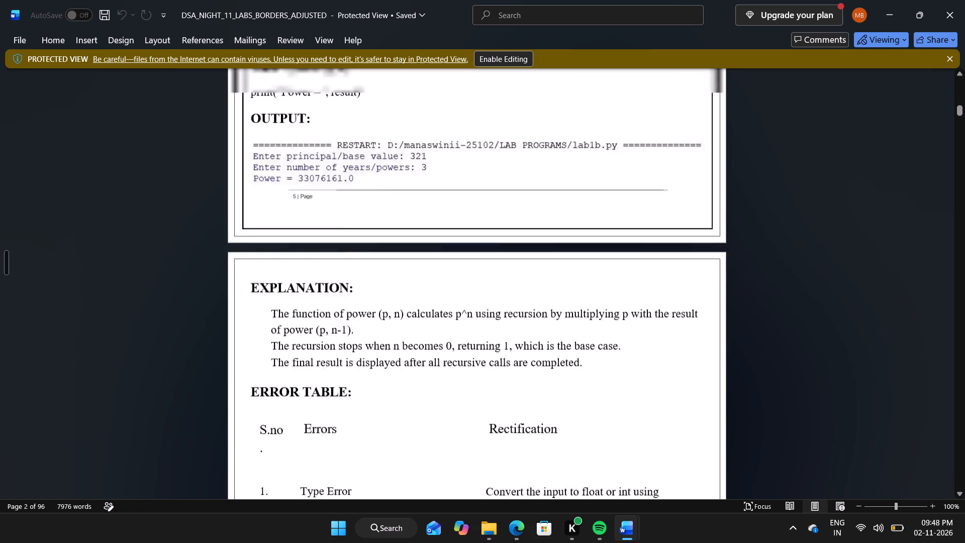
scroll(550, 338, down, 1)
scroll(550, 338, up, 3)
scroll(550, 338, down, 1)
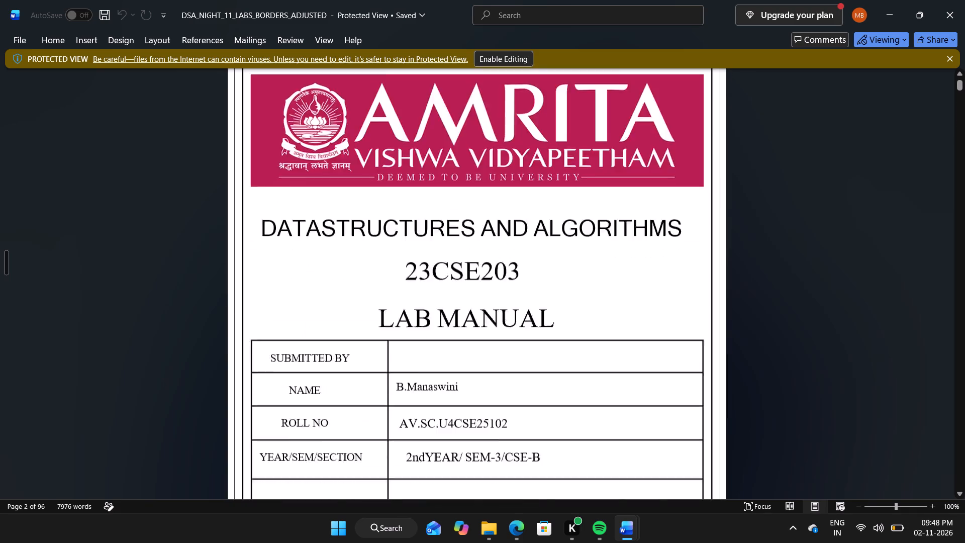
scroll(550, 338, down, 6)
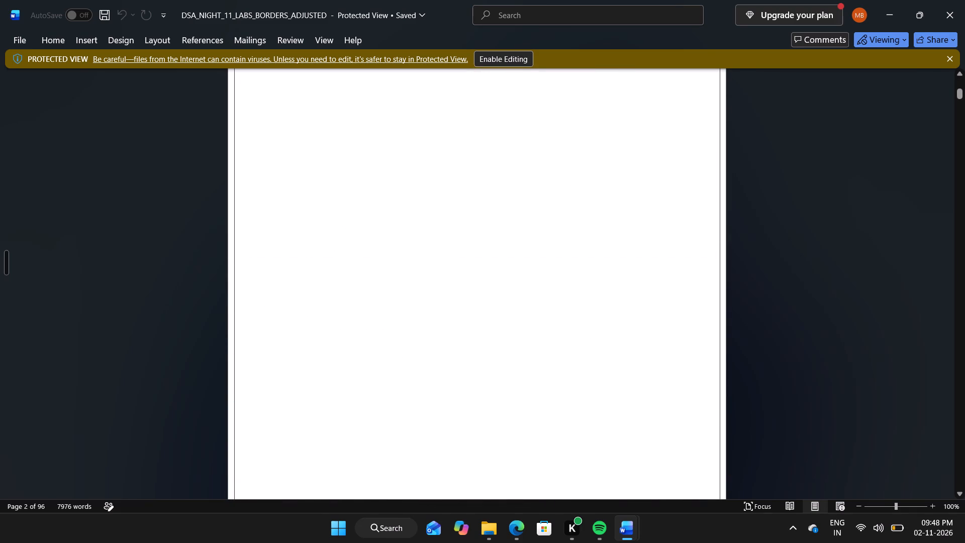
scroll(550, 338, down, 3)
scroll(550, 338, up, 4)
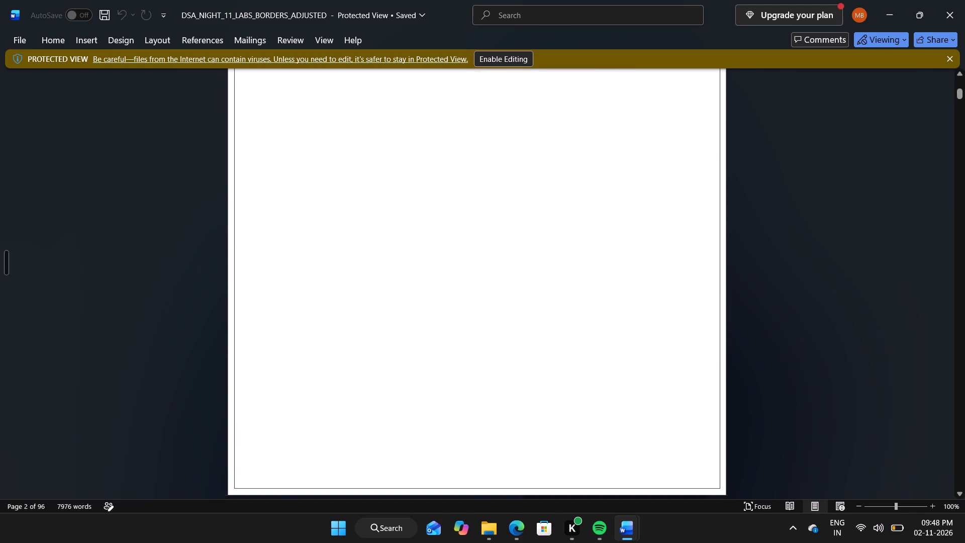
scroll(550, 338, up, 1)
scroll(550, 338, down, 2)
click(636, 336)
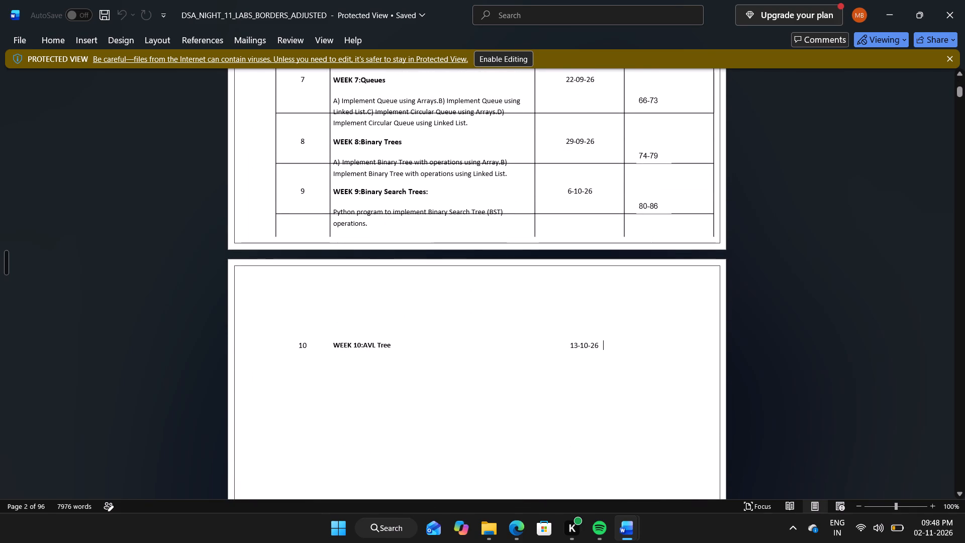
scroll(622, 366, down, 2)
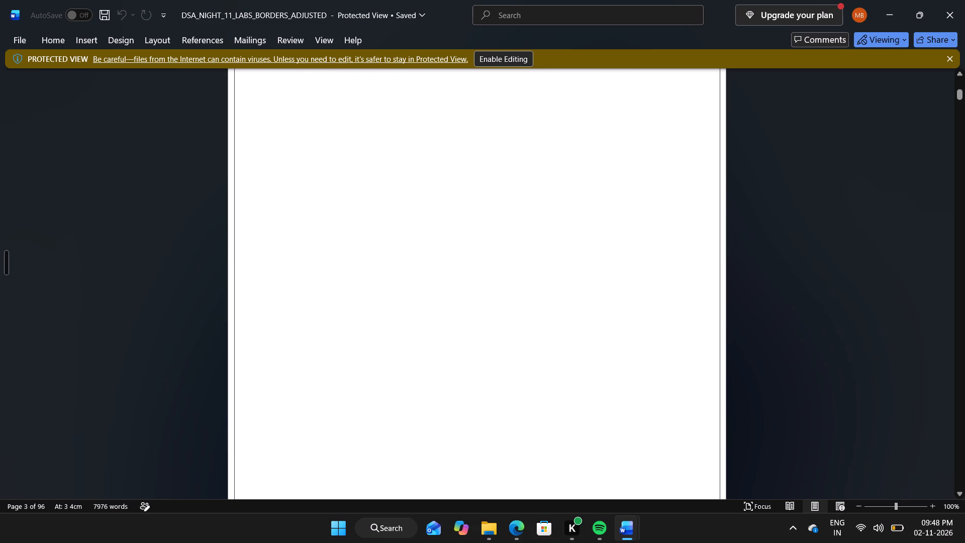
scroll(622, 366, down, 5)
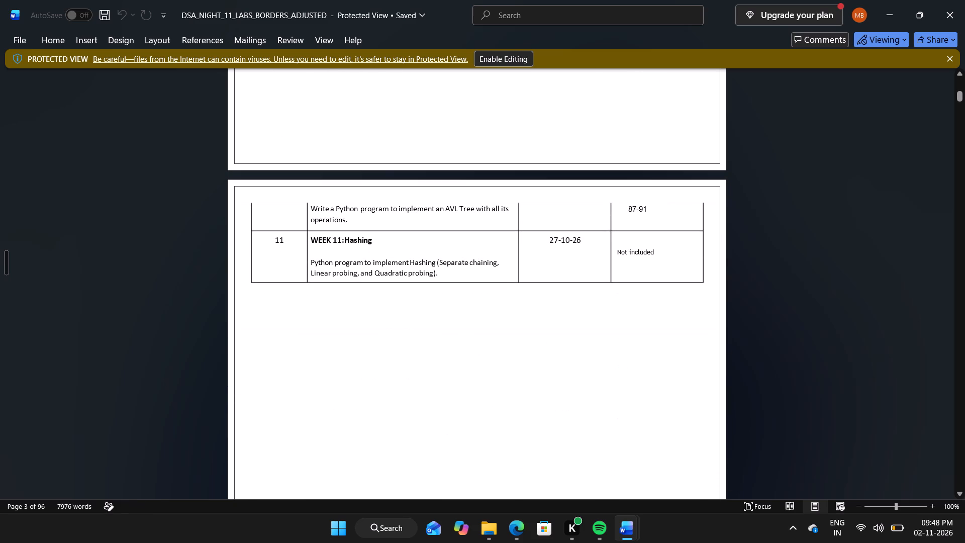
Review the page borders of the lab pages through to the Week 11 hashing program at the document's end.
scroll(622, 366, down, 20)
scroll(622, 366, down, 5)
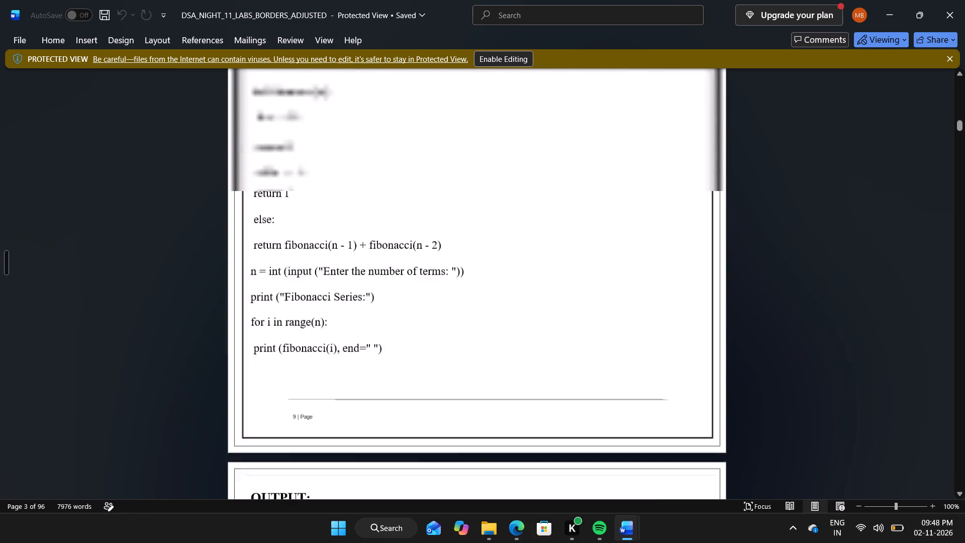
scroll(622, 366, down, 20)
scroll(622, 366, down, 20)
scroll(622, 366, down, 20)
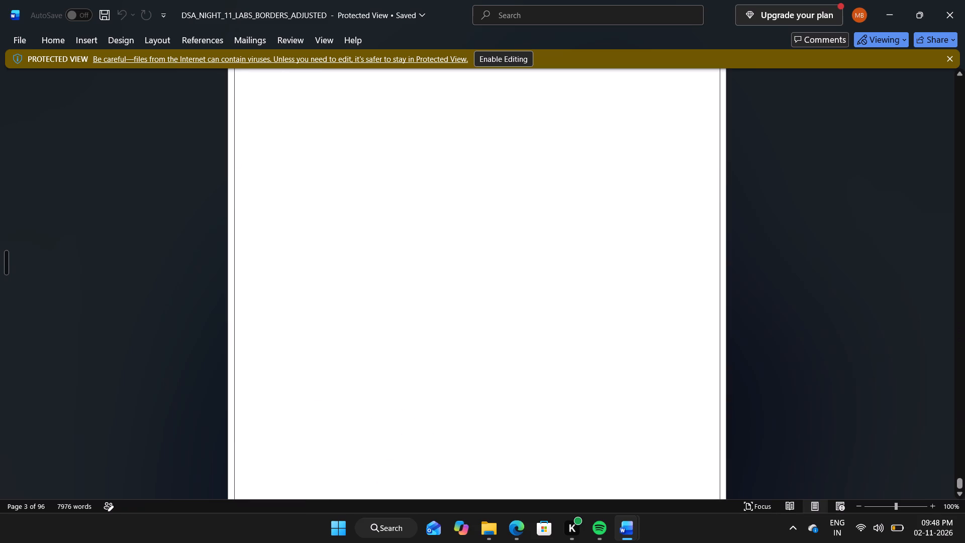
scroll(622, 366, down, 2)
scroll(622, 366, up, 8)
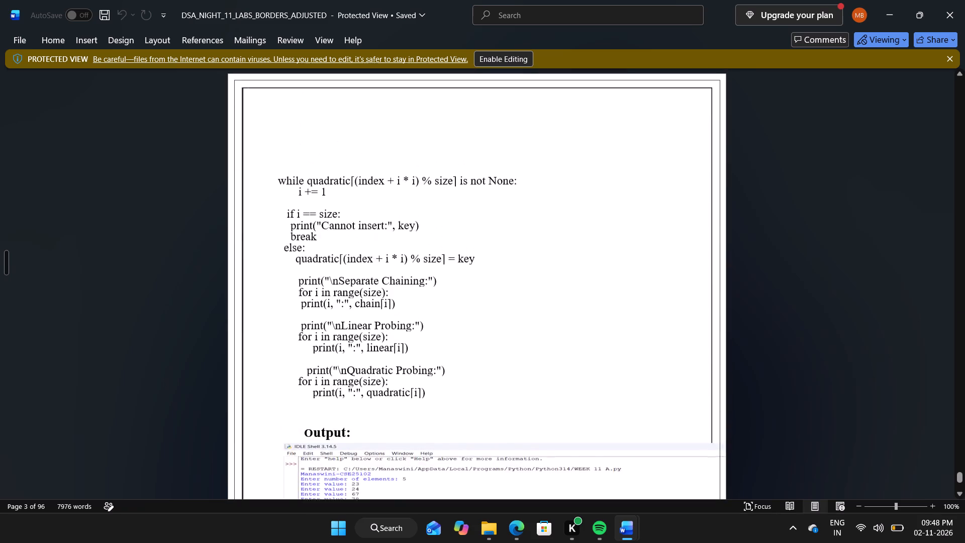
scroll(622, 366, up, 4)
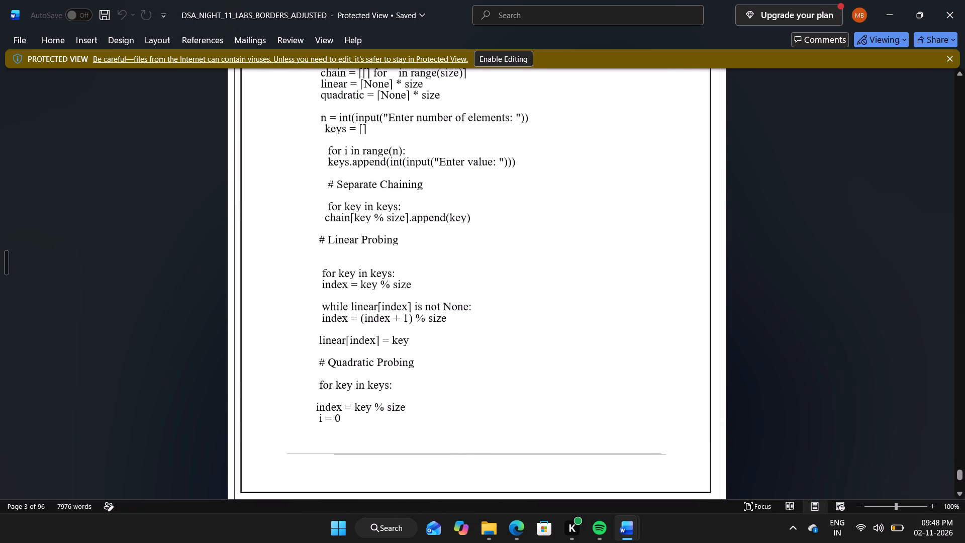
scroll(622, 366, up, 20)
scroll(622, 366, up, 20)
scroll(622, 366, up, 20)
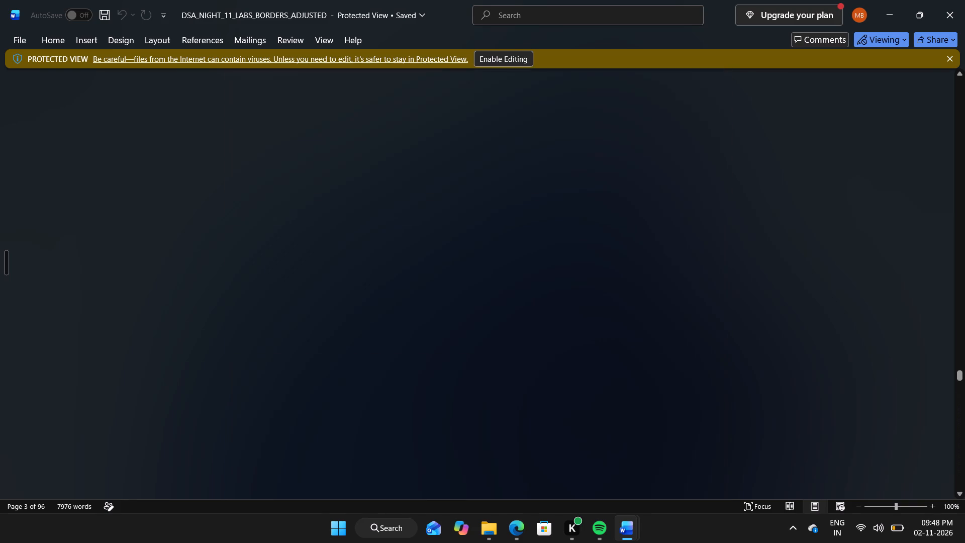
scroll(622, 366, up, 20)
scroll(622, 366, up, 20)
scroll(622, 366, up, 20)
scroll(622, 366, down, 3)
scroll(622, 366, up, 5)
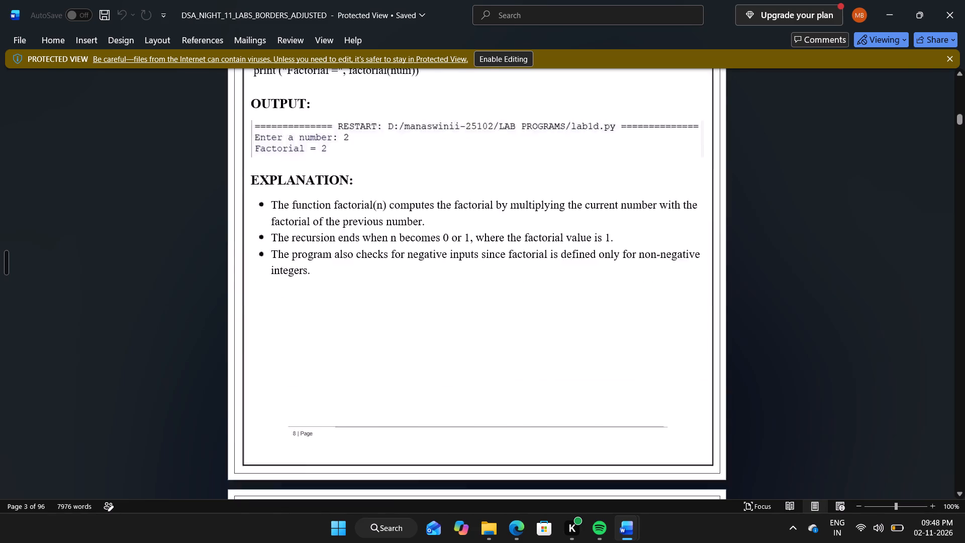
scroll(622, 366, up, 19)
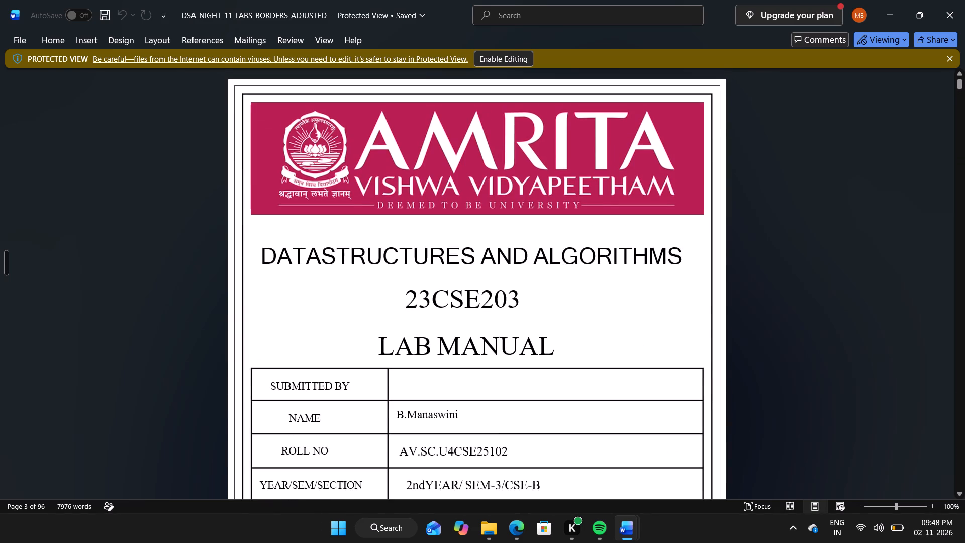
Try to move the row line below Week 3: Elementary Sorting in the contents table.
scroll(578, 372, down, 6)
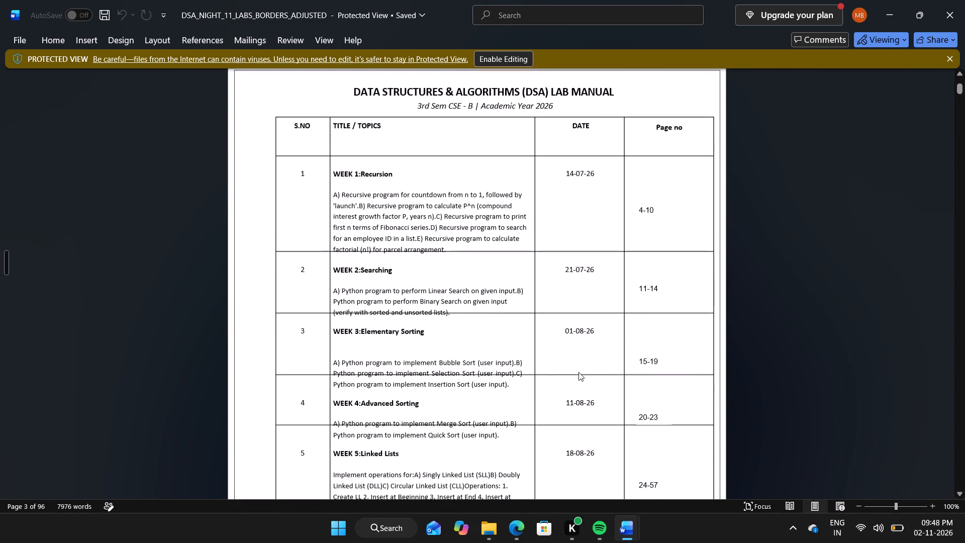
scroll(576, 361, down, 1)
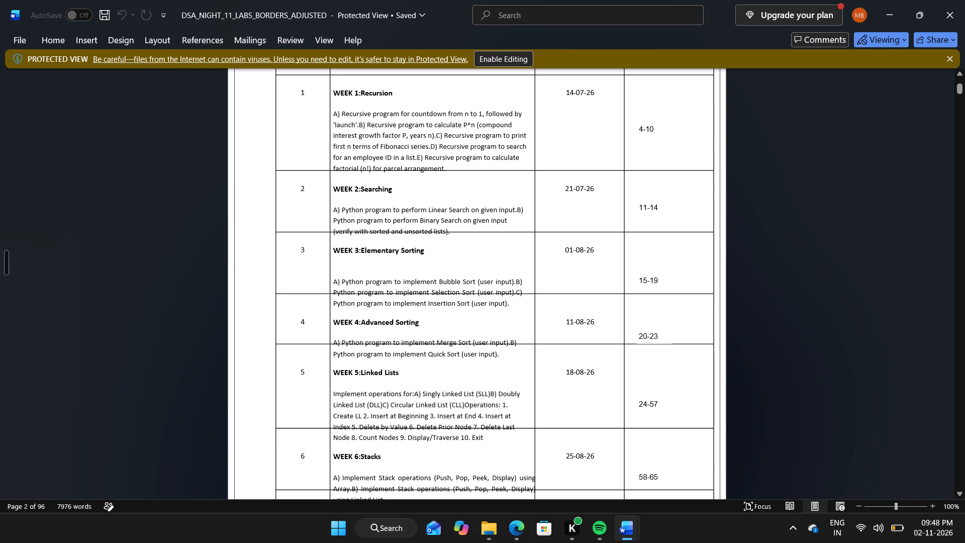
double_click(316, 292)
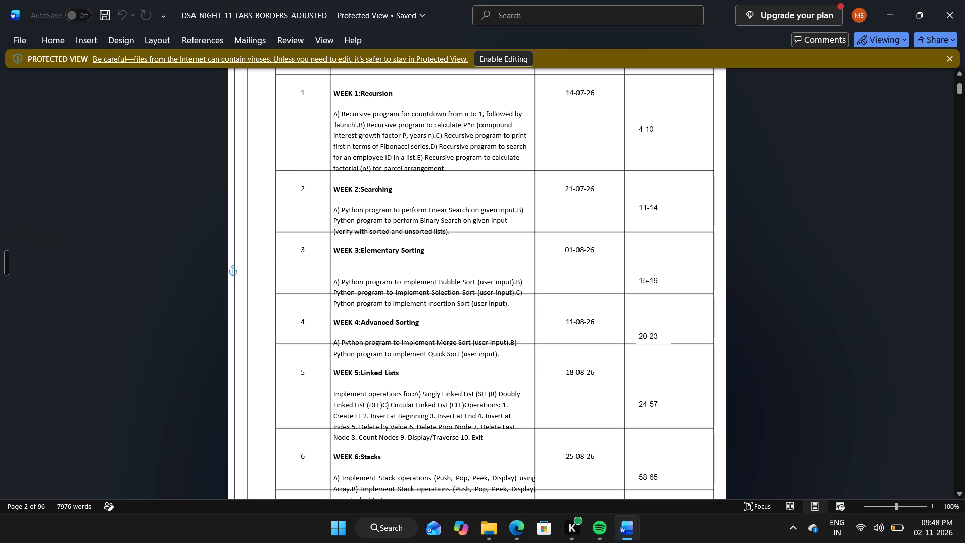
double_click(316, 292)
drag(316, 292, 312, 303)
Enable editing of the adjusted lab manual and look over its first pages.
scroll(427, 276, down, 1)
scroll(427, 276, up, 2)
ctrl+scroll(427, 276, down, 3)
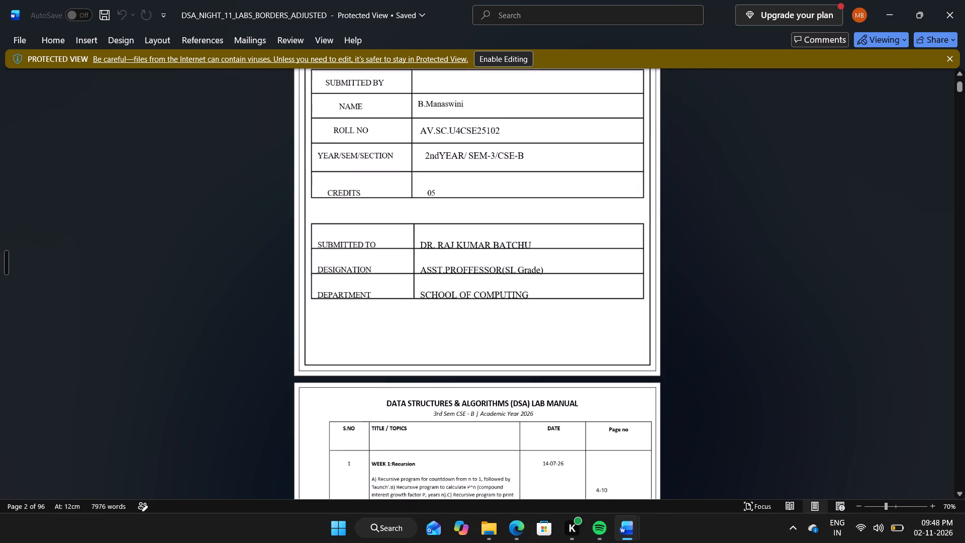
click(499, 61)
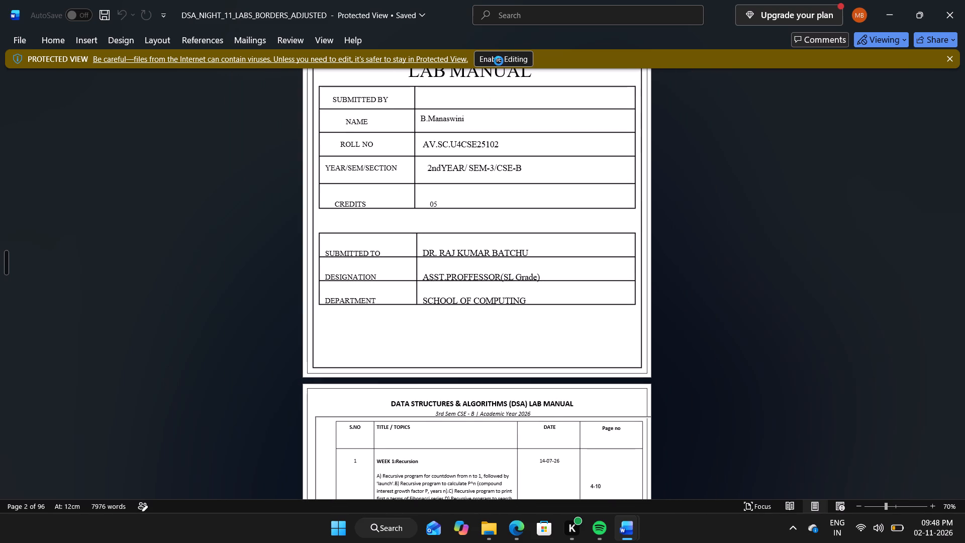
scroll(502, 167, down, 10)
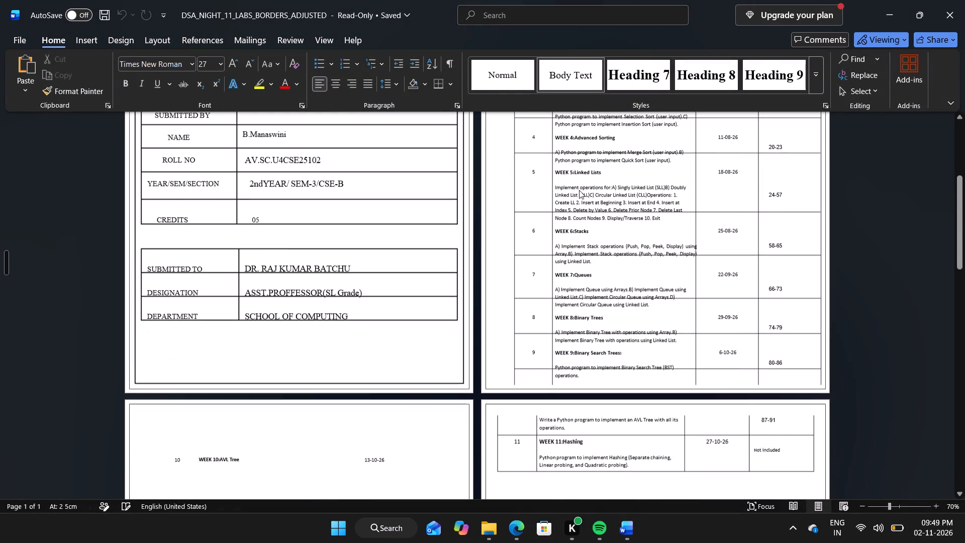
scroll(583, 200, up, 1)
ctrl+scroll(583, 200, up, 3)
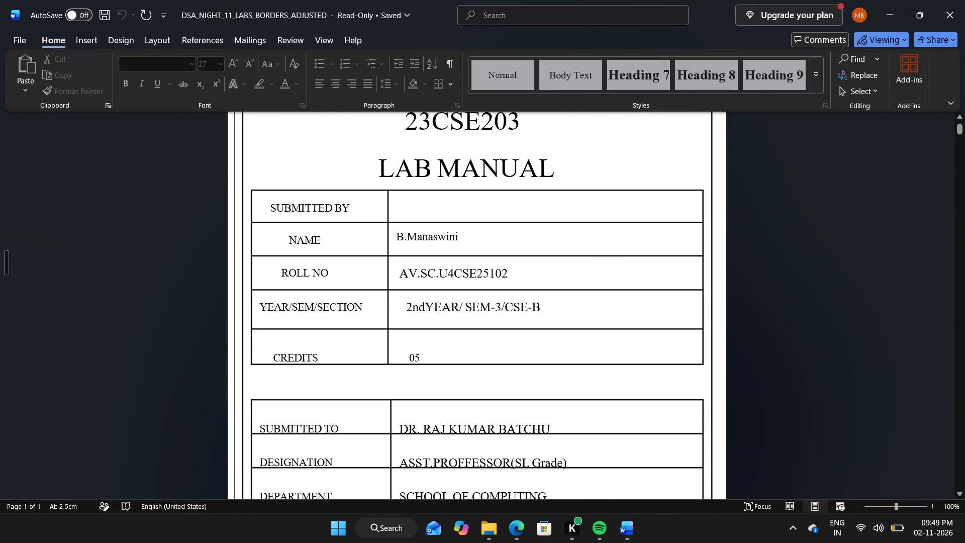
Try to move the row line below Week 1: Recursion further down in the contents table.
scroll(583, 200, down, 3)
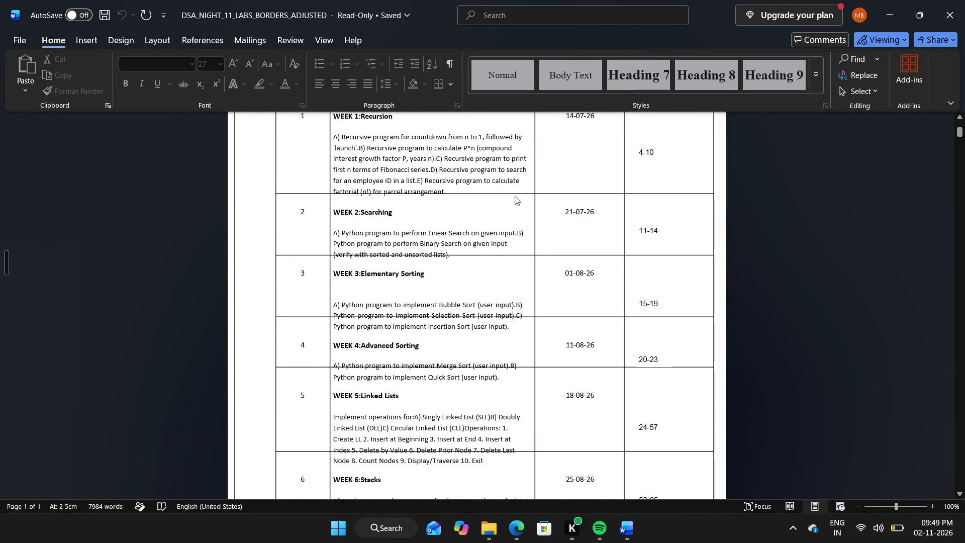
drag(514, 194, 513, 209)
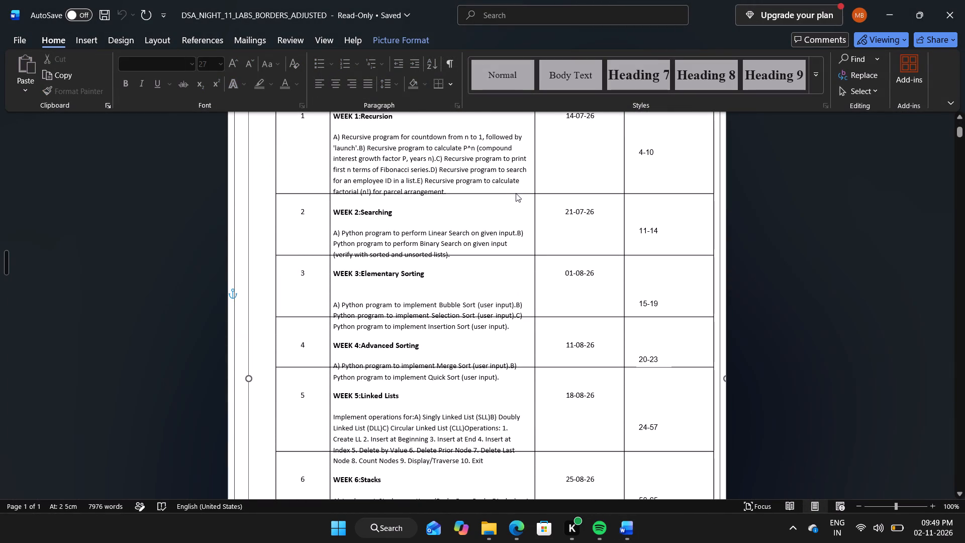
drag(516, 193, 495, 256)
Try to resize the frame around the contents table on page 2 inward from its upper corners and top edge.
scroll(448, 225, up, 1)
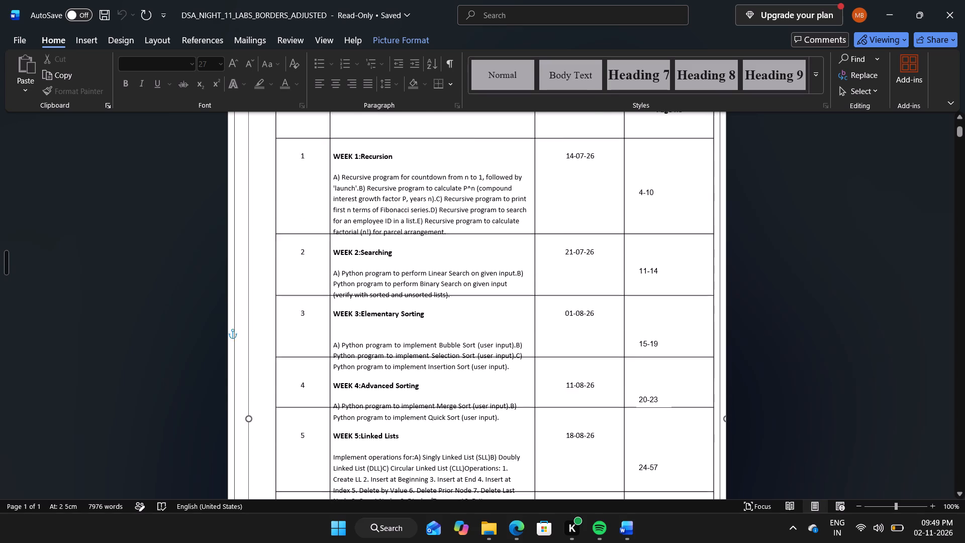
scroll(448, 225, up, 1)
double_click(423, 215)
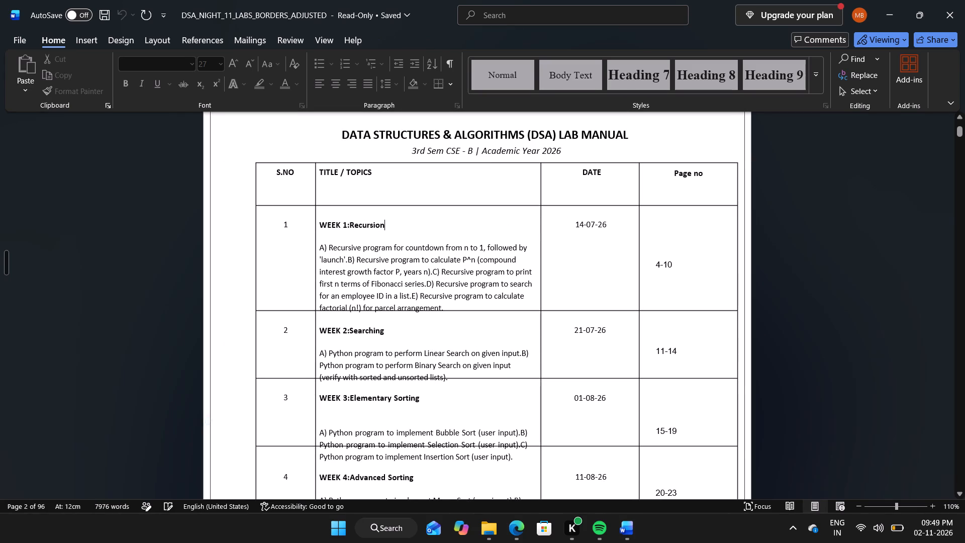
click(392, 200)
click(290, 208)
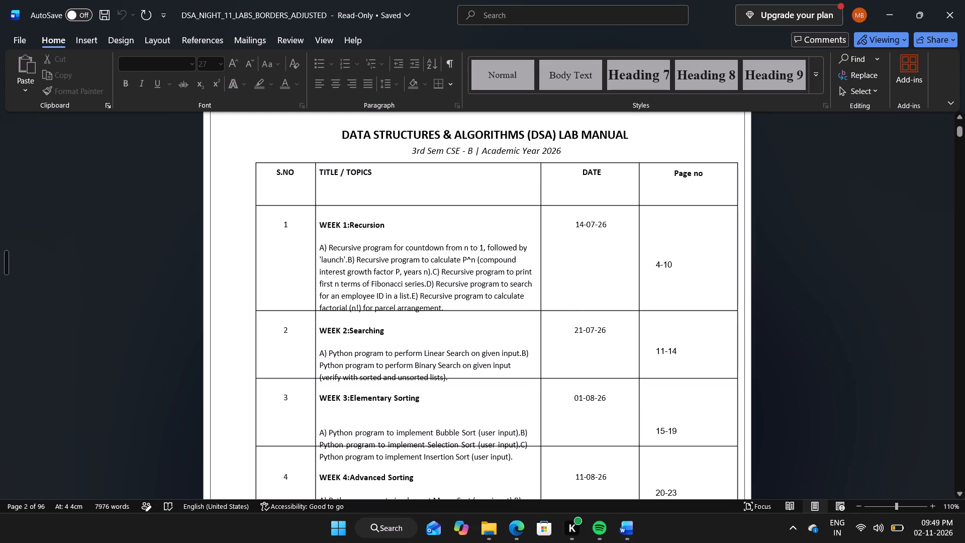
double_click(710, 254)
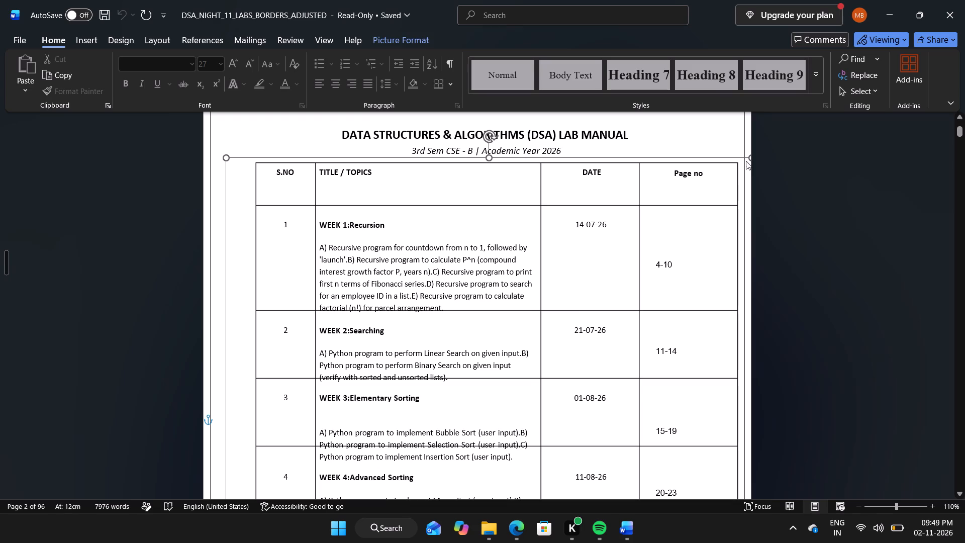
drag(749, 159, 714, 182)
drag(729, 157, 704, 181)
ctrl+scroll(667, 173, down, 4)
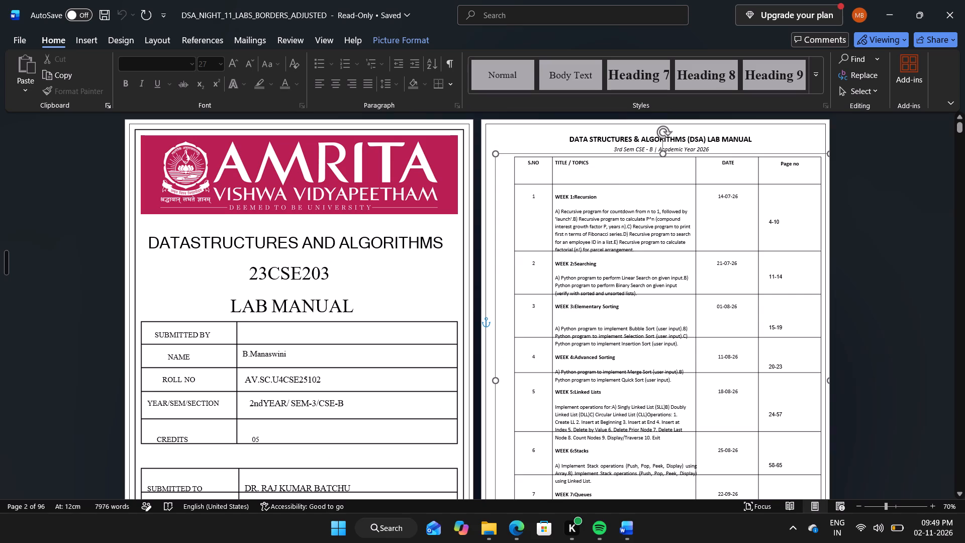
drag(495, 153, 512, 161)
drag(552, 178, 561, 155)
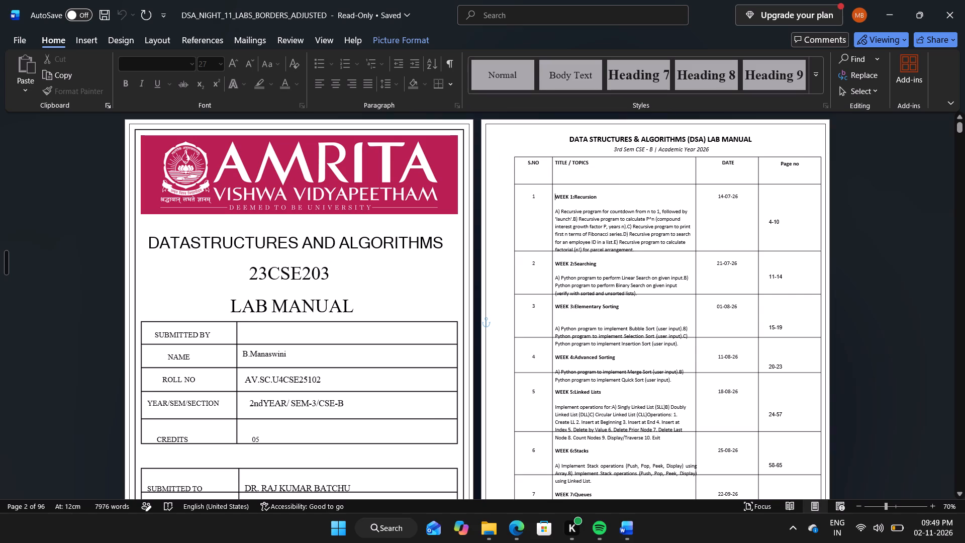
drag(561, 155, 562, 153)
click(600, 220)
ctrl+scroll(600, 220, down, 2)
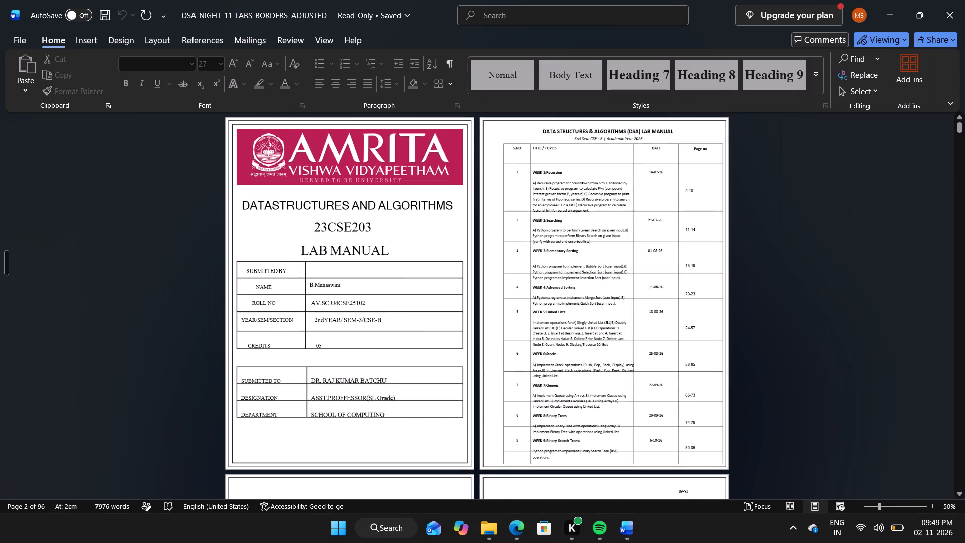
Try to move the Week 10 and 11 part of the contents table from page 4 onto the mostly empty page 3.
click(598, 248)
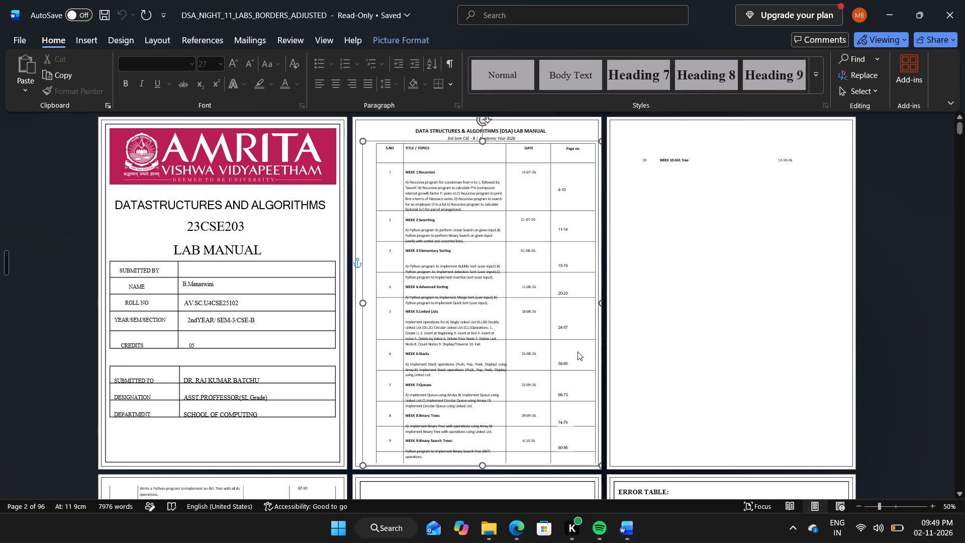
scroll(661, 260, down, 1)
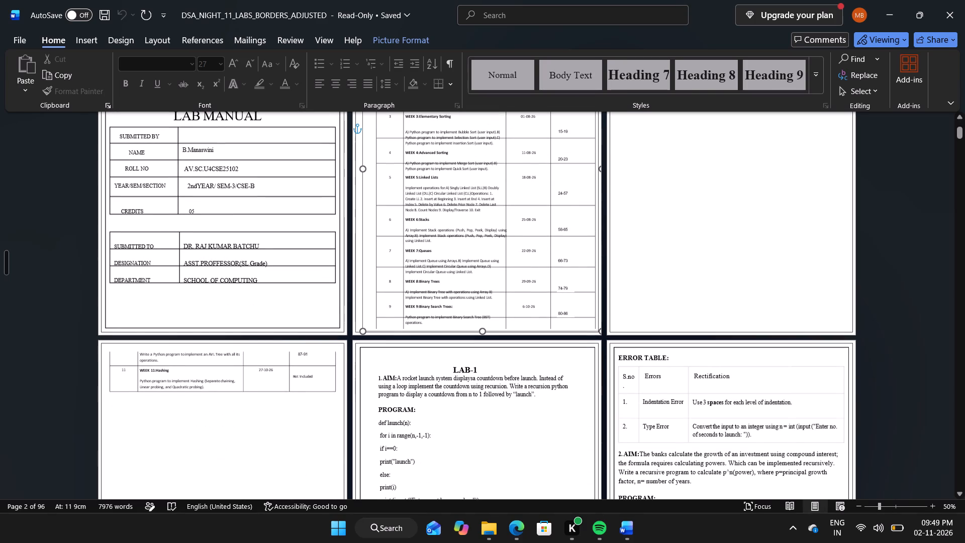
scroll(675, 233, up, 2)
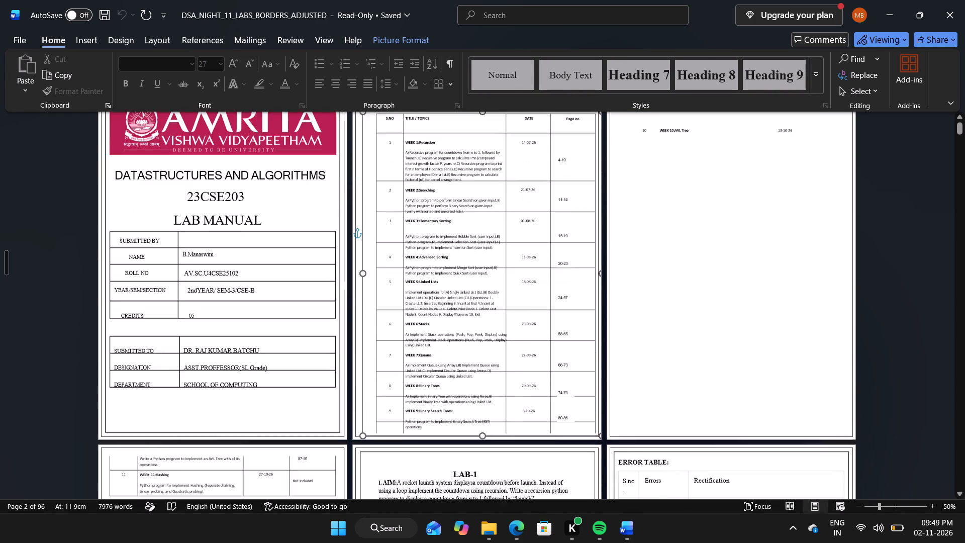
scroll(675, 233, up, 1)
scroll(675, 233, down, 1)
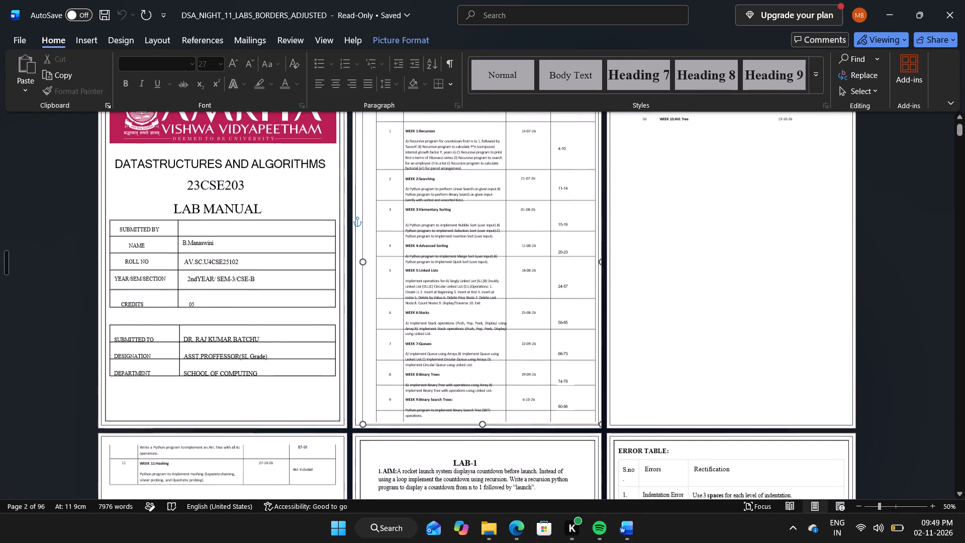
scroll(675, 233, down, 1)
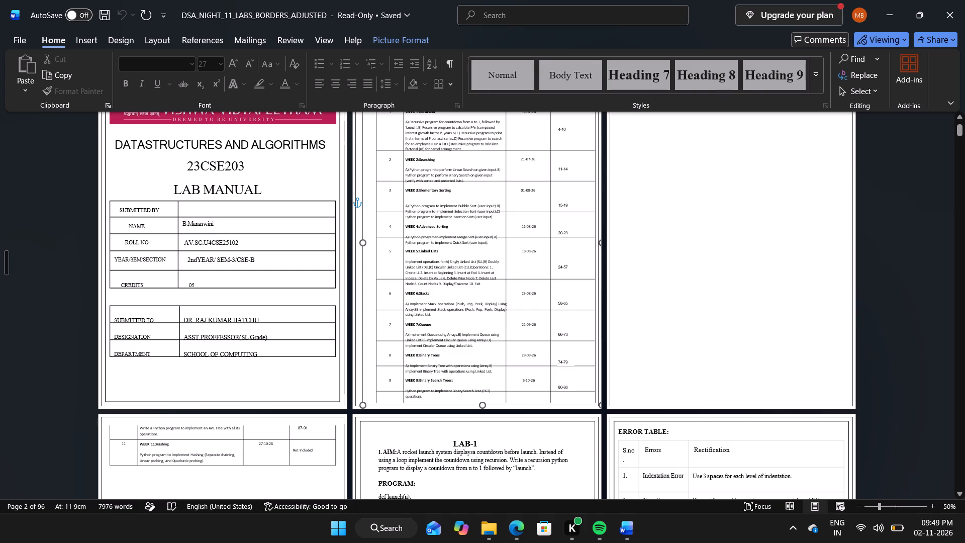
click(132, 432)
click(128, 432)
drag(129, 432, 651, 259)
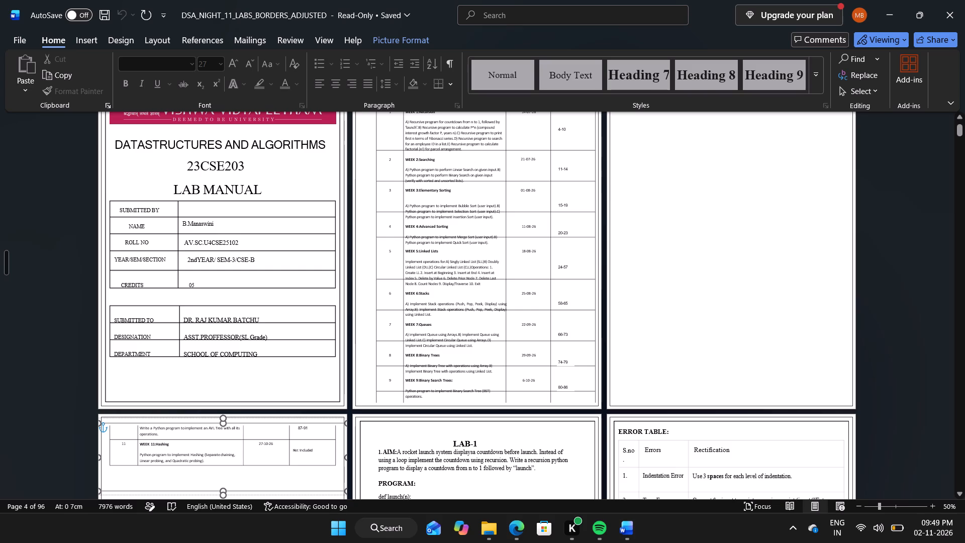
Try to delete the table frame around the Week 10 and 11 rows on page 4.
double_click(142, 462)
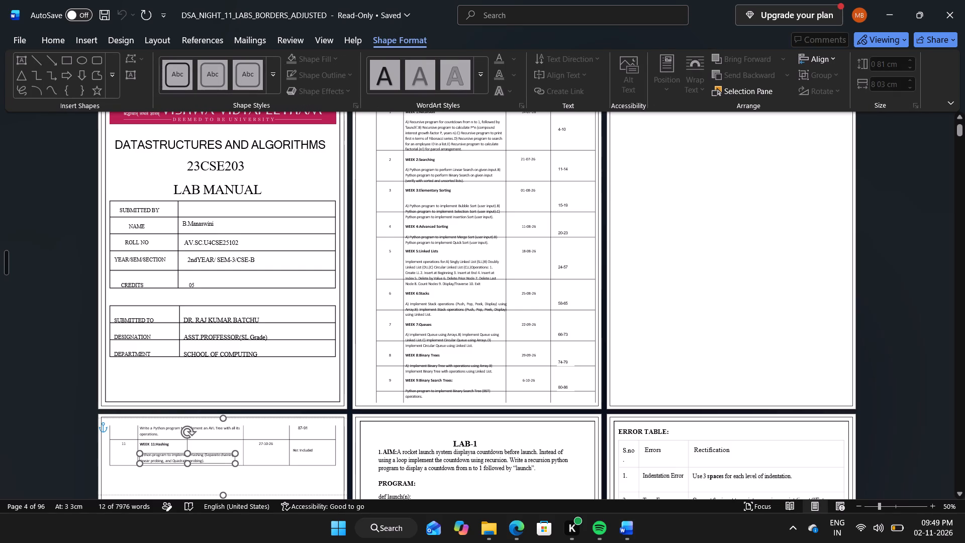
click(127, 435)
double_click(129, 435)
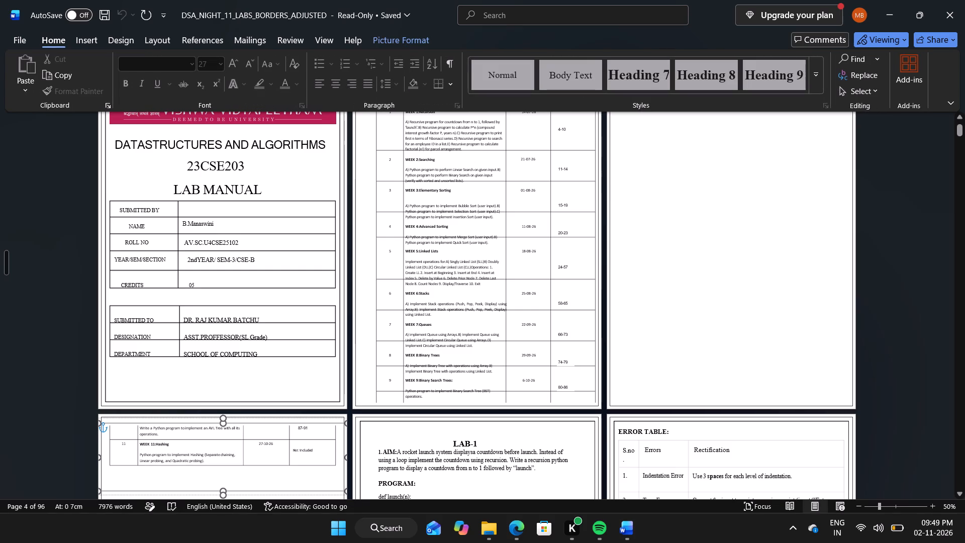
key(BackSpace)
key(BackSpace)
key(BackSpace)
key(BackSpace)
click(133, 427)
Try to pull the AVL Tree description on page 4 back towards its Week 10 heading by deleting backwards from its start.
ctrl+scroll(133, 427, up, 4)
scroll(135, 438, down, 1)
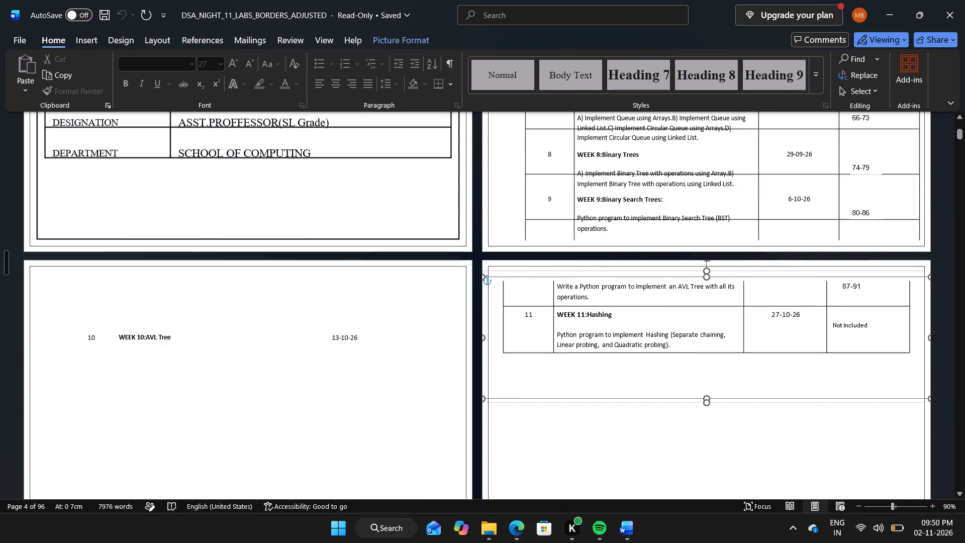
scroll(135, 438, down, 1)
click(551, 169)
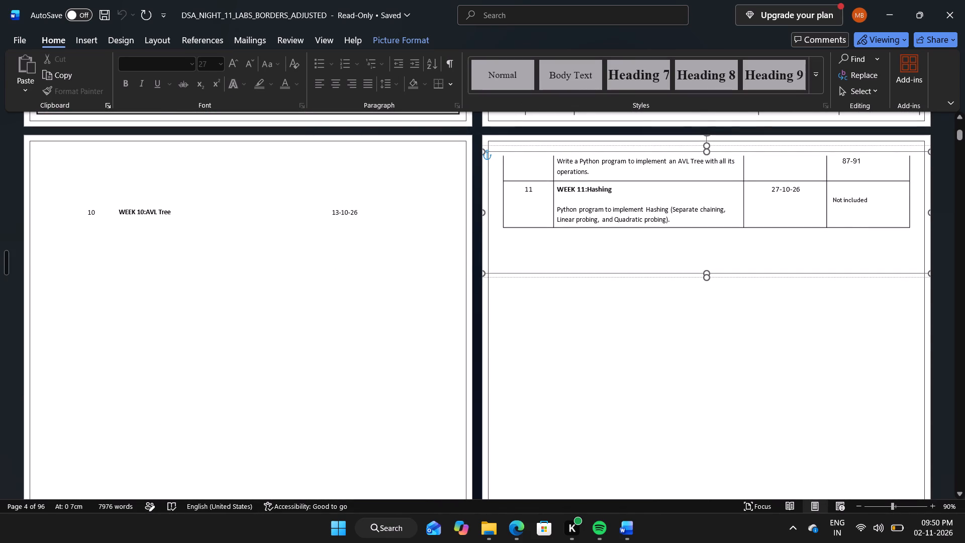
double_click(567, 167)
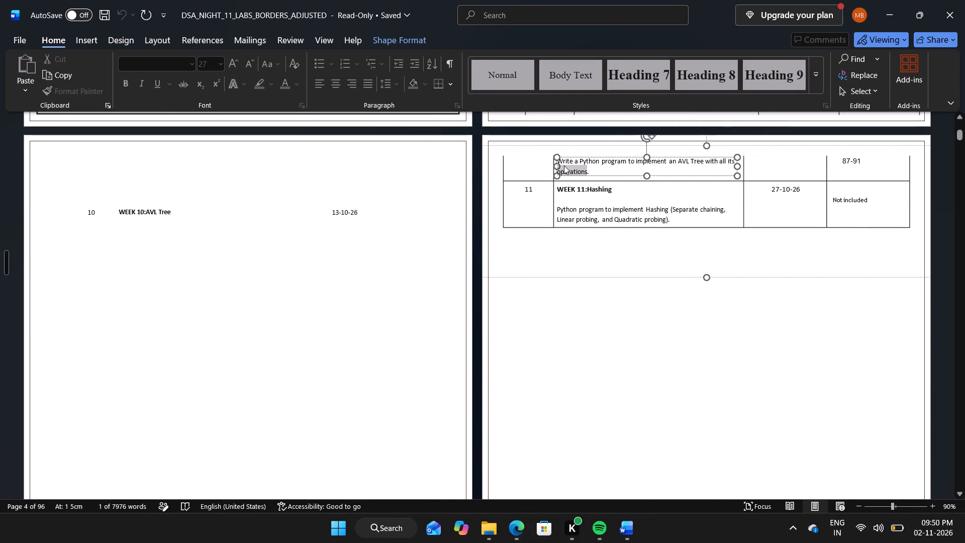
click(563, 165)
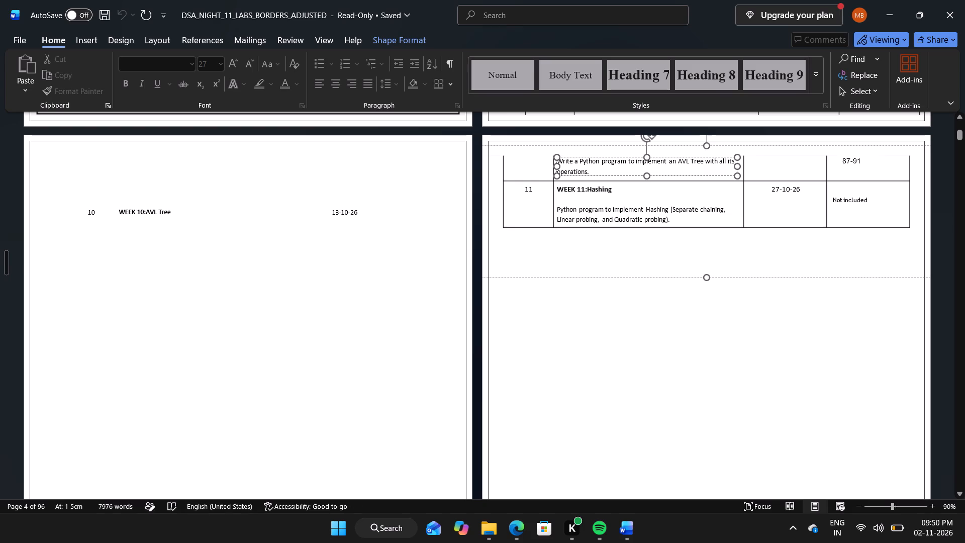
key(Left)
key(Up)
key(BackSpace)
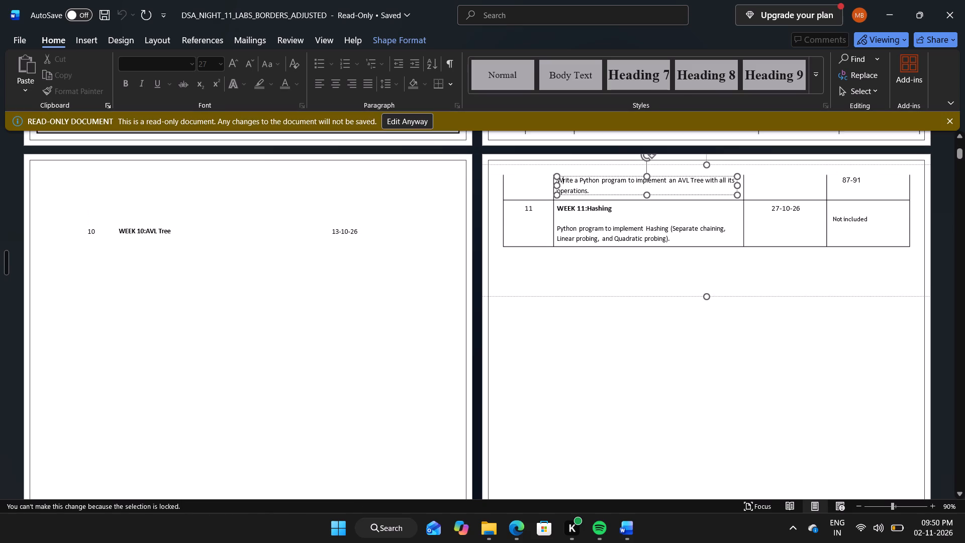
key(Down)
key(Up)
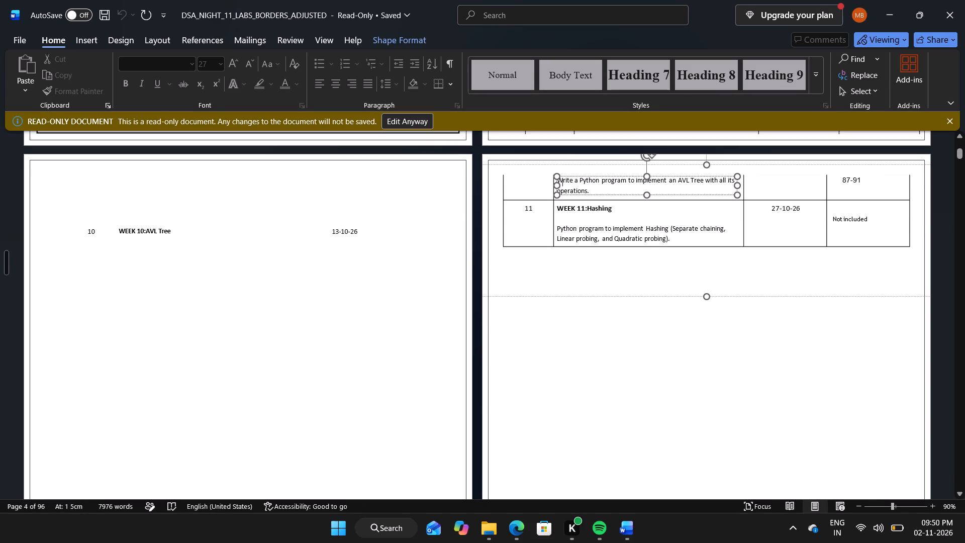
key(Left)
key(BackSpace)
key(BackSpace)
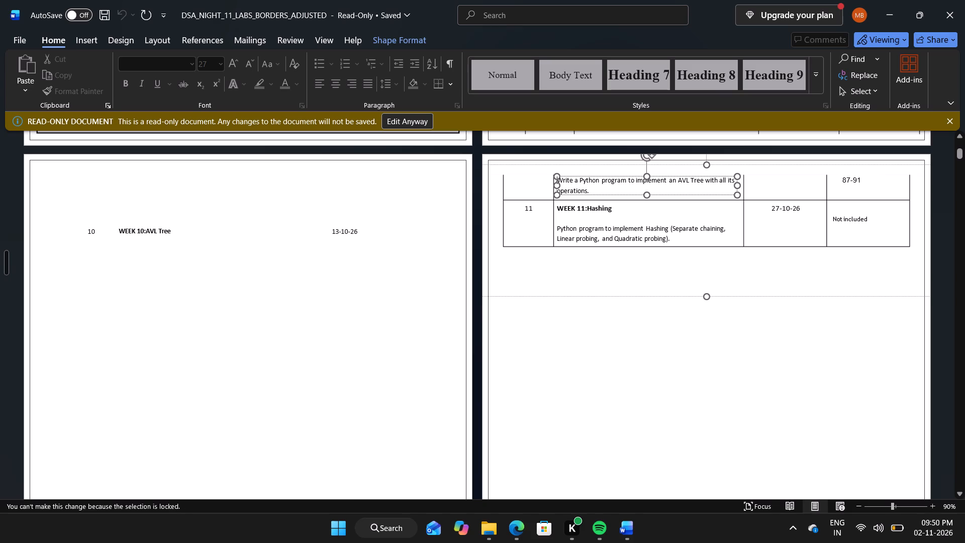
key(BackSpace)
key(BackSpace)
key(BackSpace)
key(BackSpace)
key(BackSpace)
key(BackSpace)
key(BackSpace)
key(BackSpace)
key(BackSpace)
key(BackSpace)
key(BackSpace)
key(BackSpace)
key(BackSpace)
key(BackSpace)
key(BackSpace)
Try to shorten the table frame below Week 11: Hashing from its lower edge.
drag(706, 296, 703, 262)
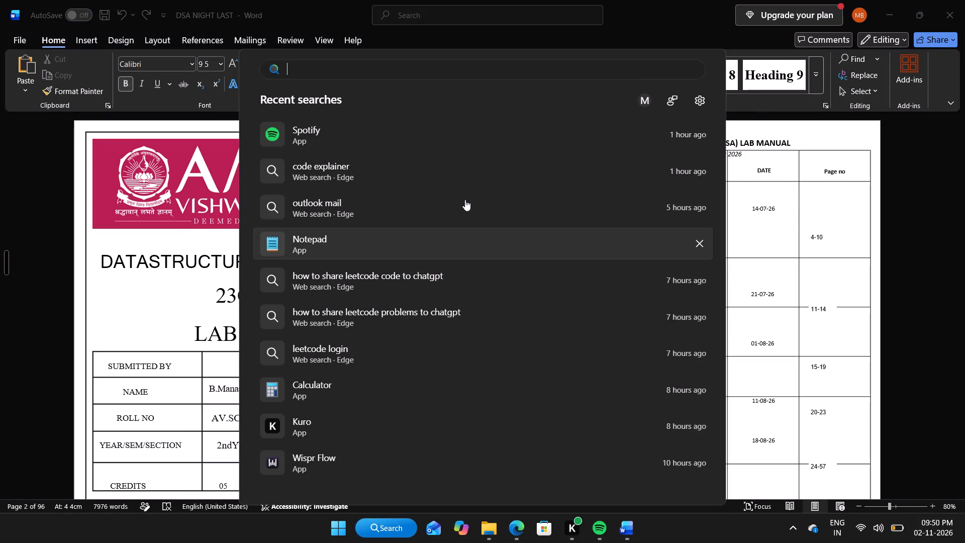
text(ca)
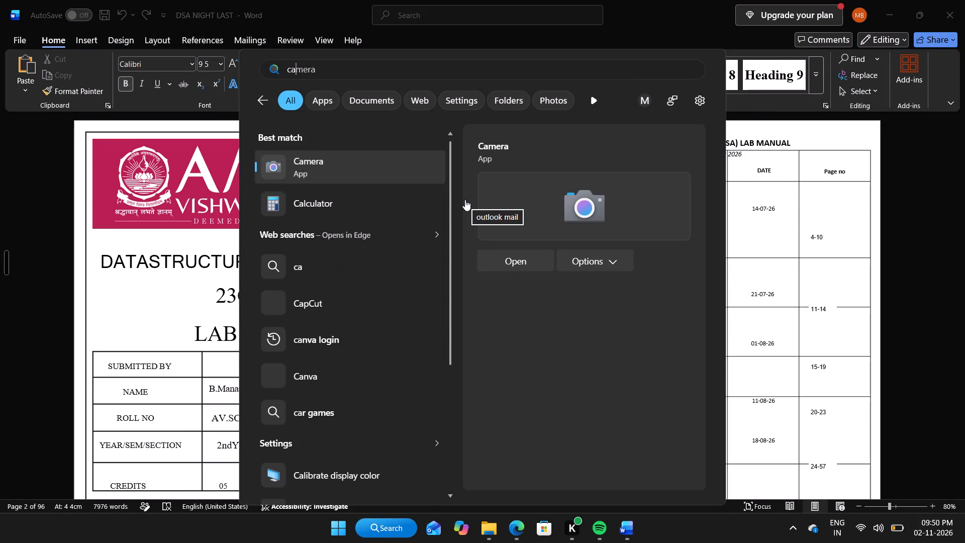
text(nc)
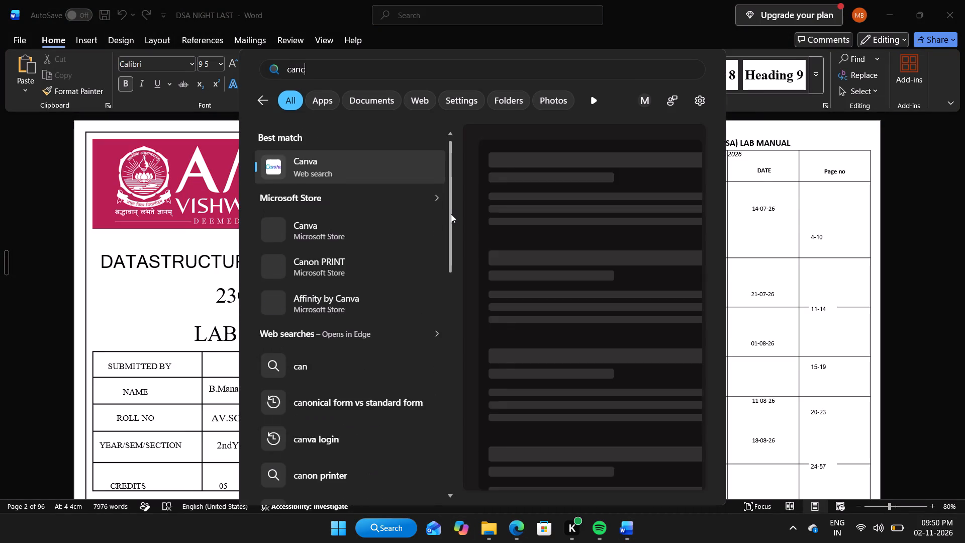
key(BackSpace)
text(va)
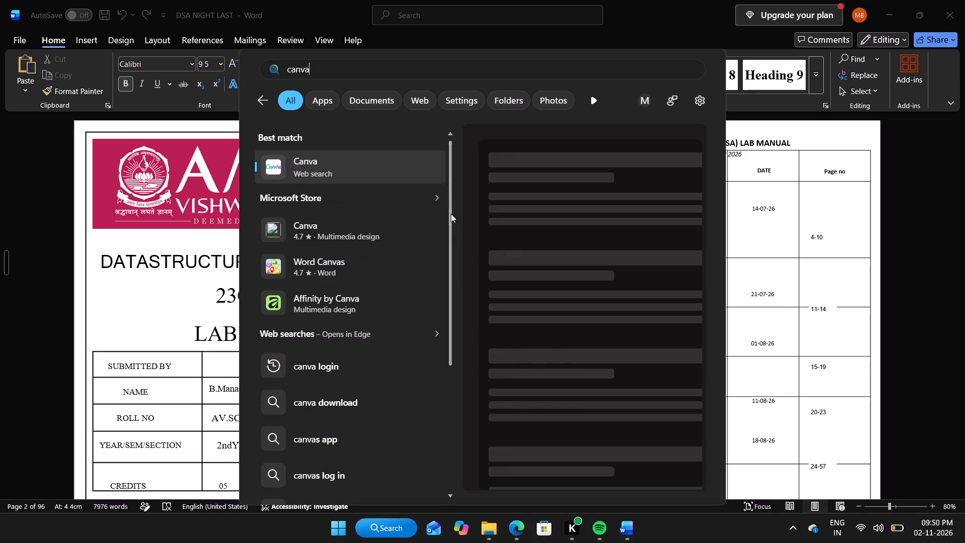
key(Return)
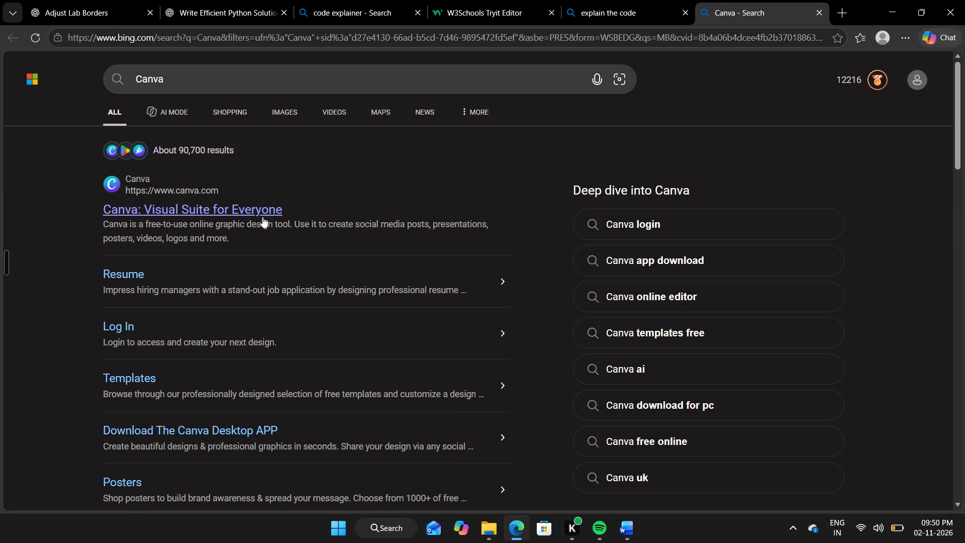
click(255, 213)
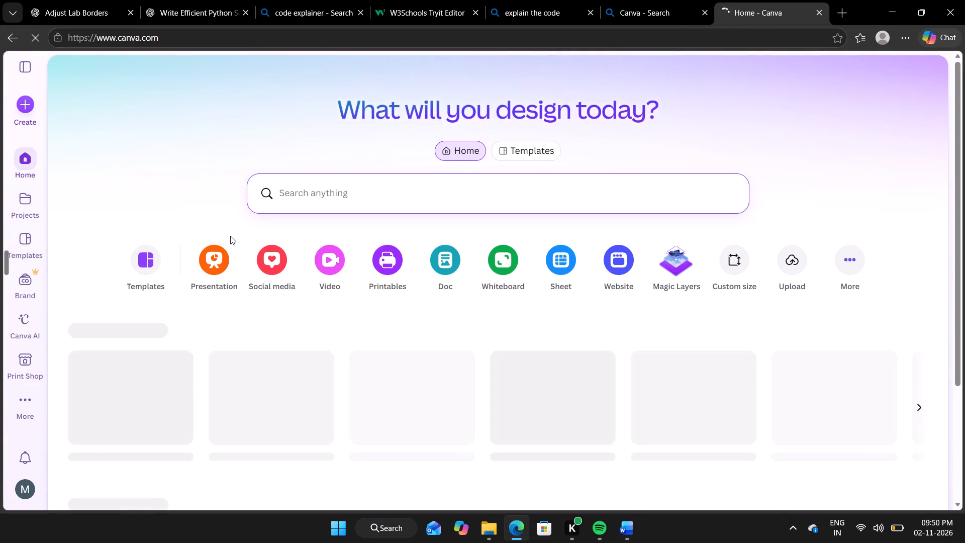
Upload the DSA NIGHT LAST Word document from the Downloads folder to Canva.
click(800, 267)
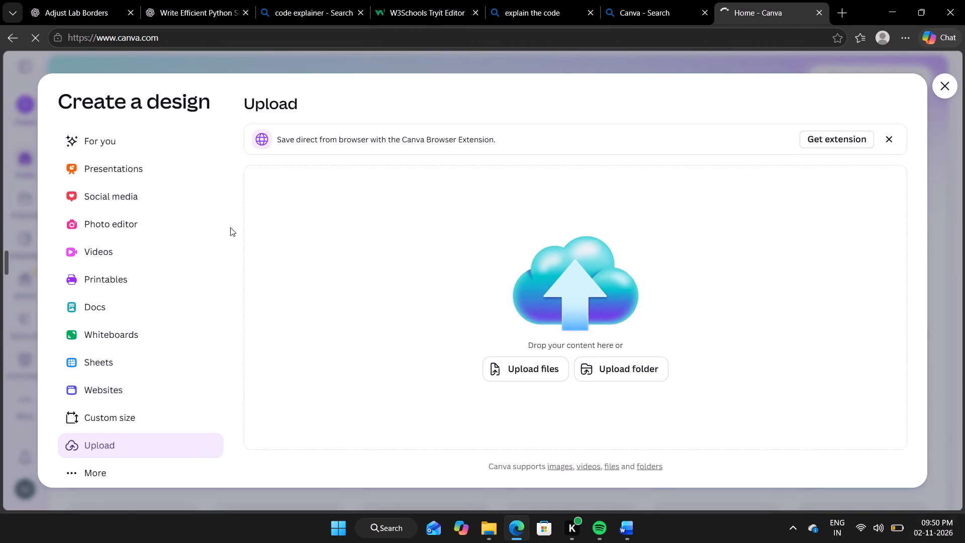
click(526, 367)
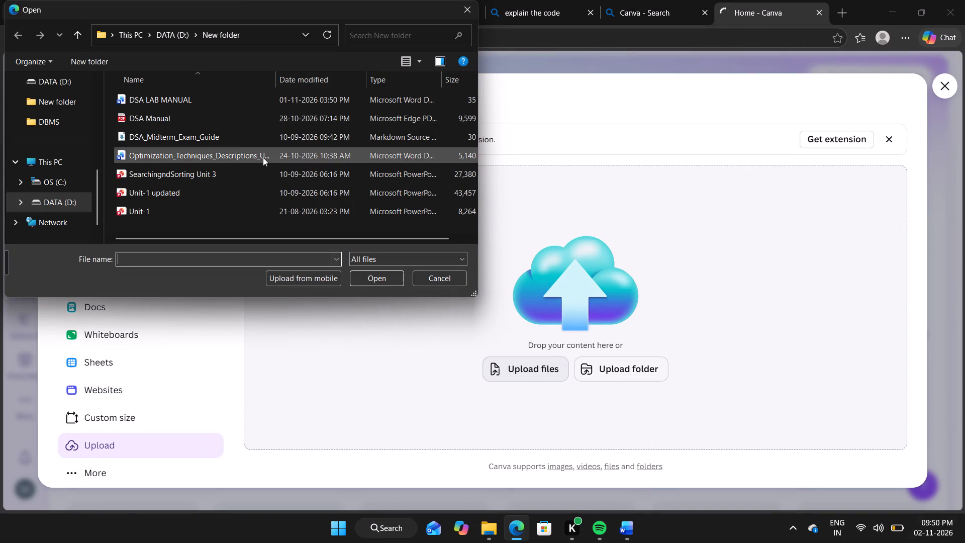
scroll(216, 122, up, 1)
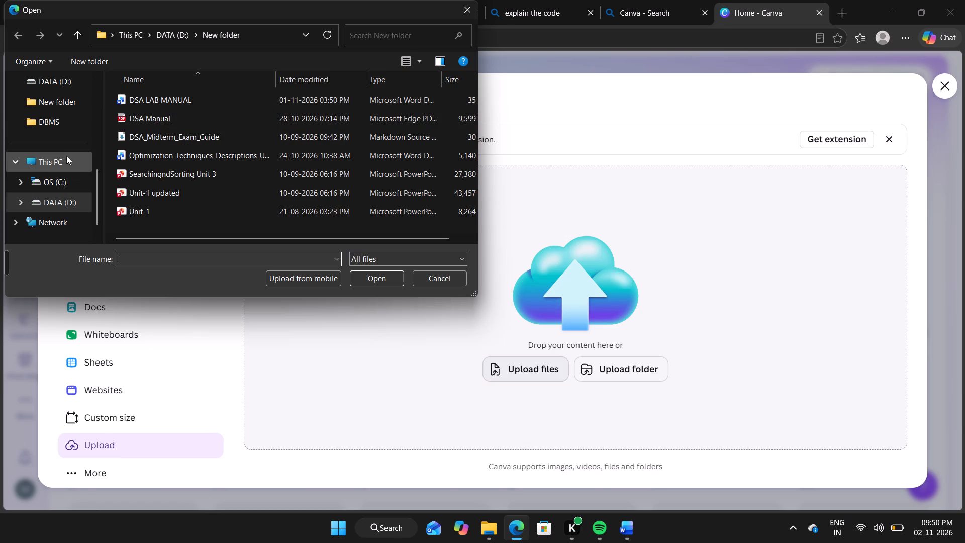
scroll(70, 140, up, 2)
click(54, 182)
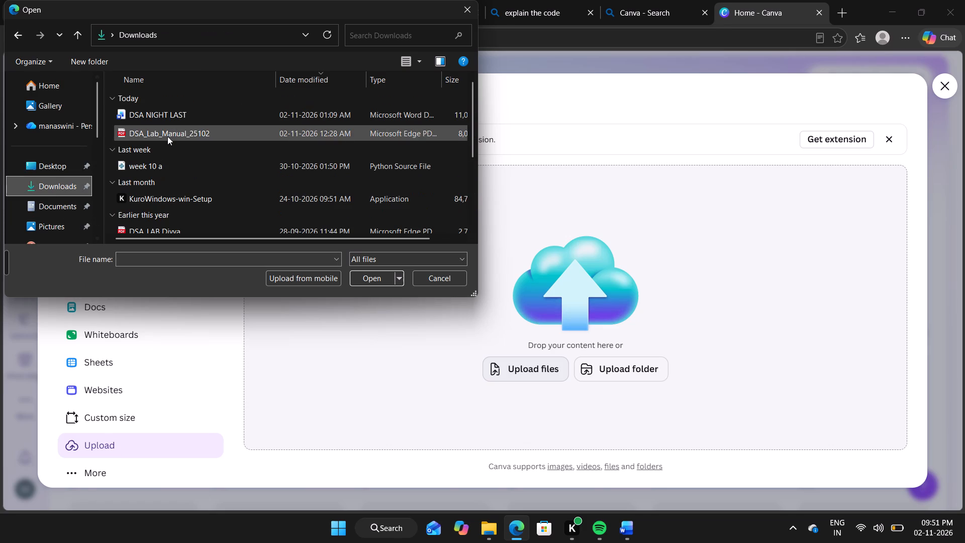
click(201, 116)
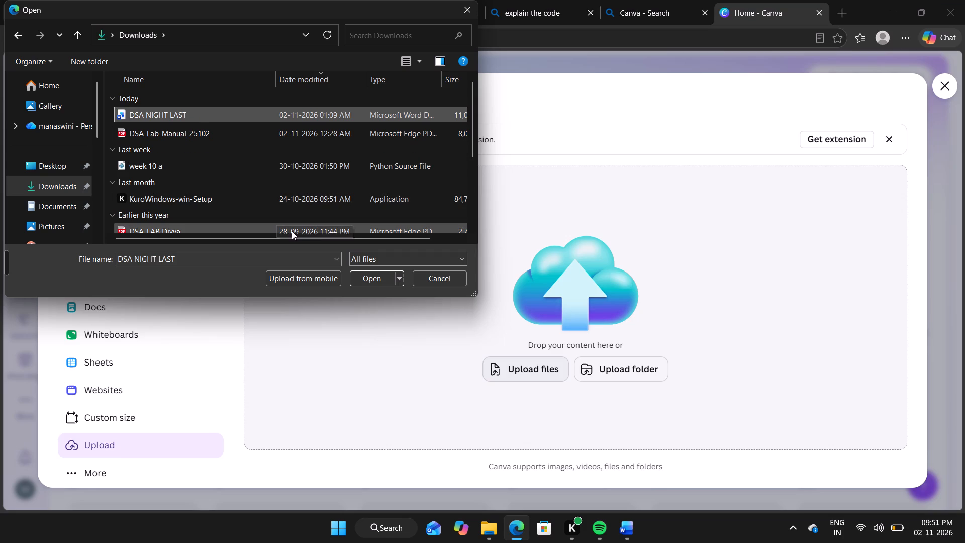
click(376, 279)
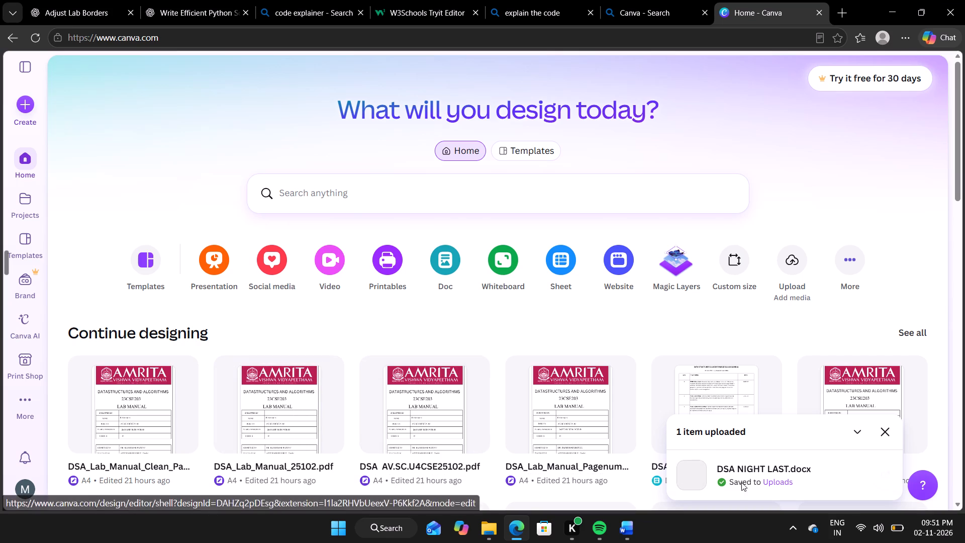
Open the uploaded DSA NIGHT LAST.docx, examine how its cover page and contents table were converted, and close it.
click(883, 478)
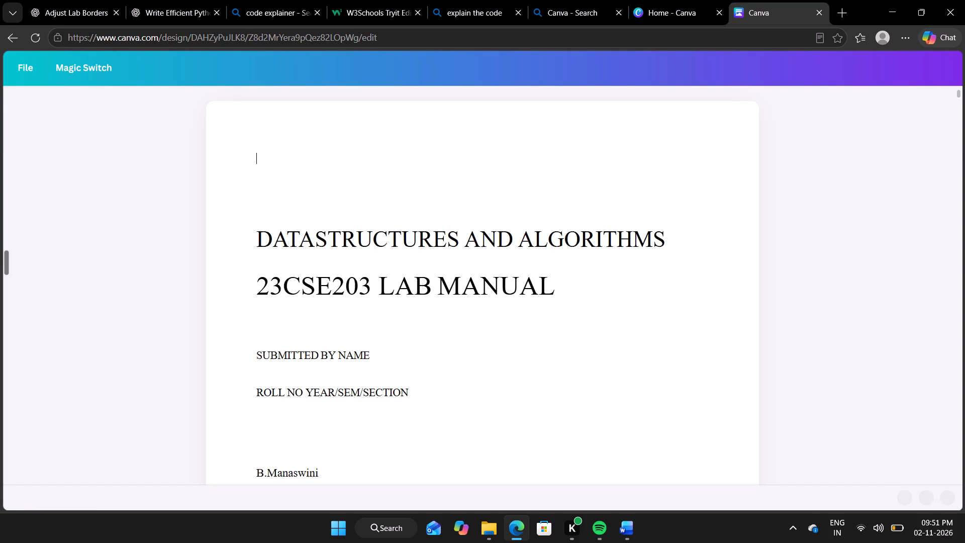
scroll(624, 340, down, 5)
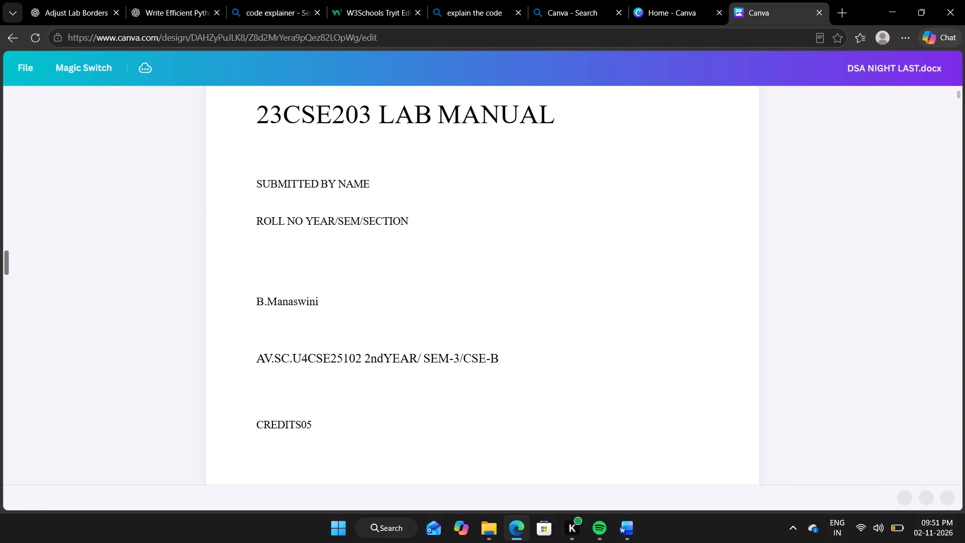
scroll(624, 340, down, 1)
scroll(624, 340, up, 3)
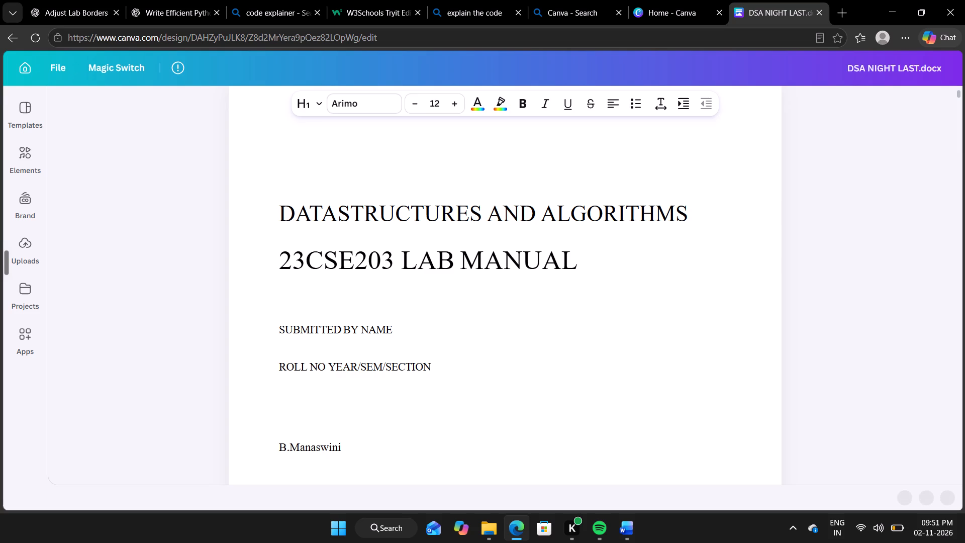
scroll(624, 340, up, 4)
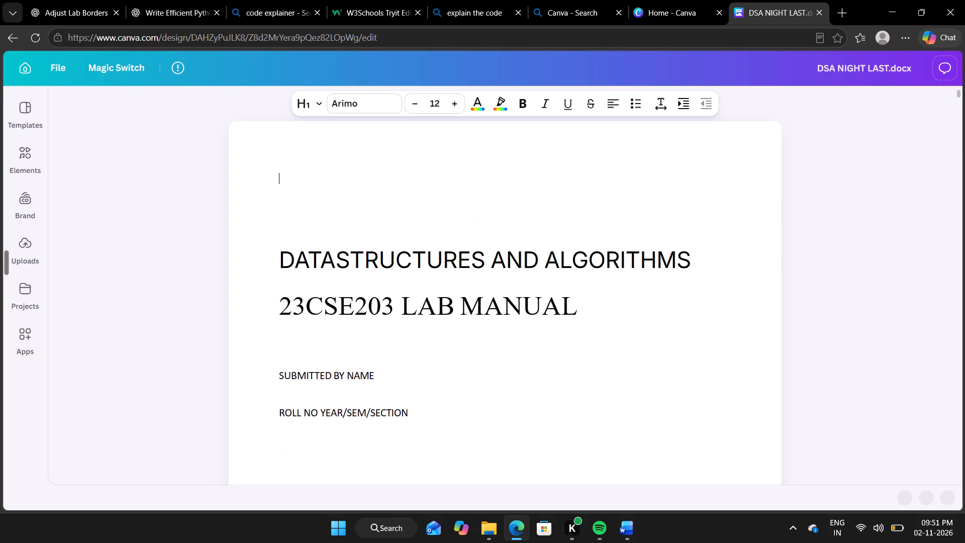
scroll(624, 340, down, 12)
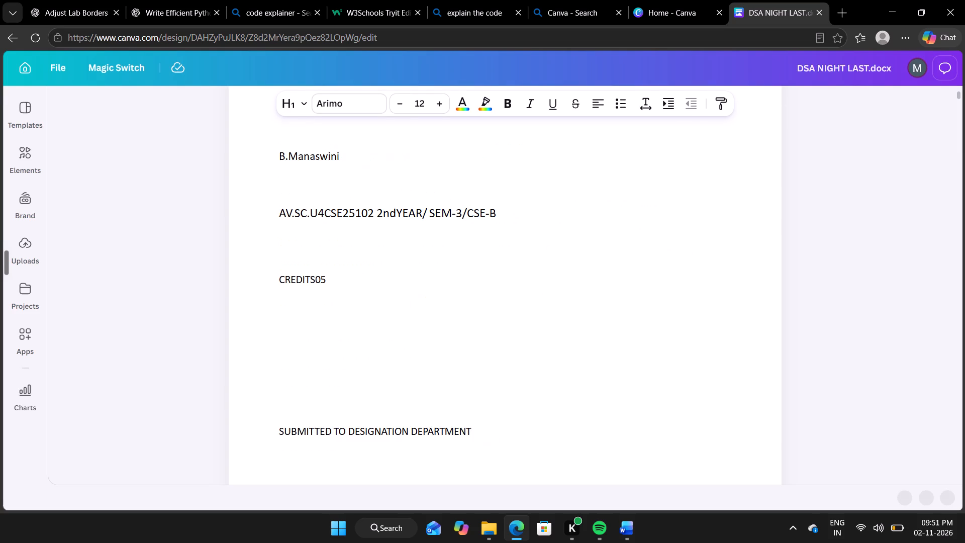
scroll(624, 340, down, 5)
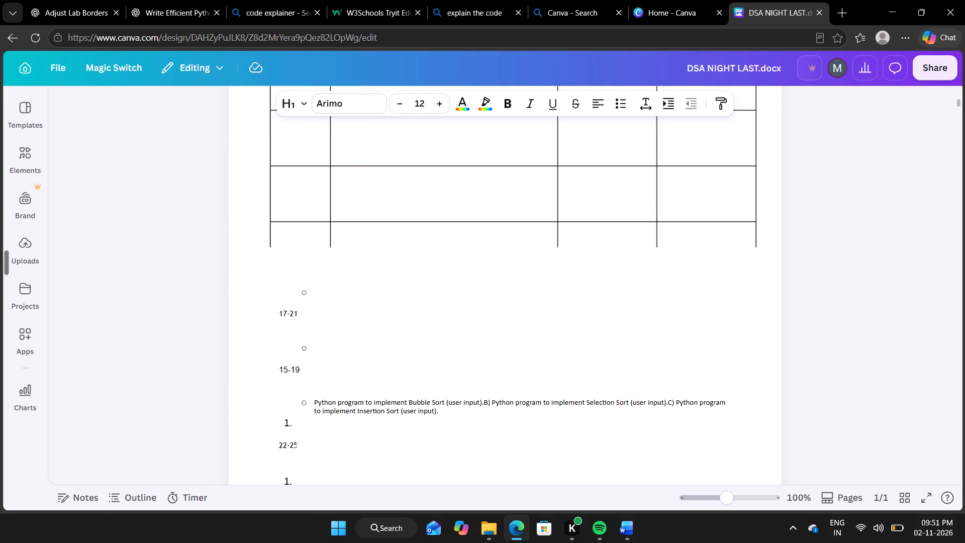
scroll(624, 340, up, 14)
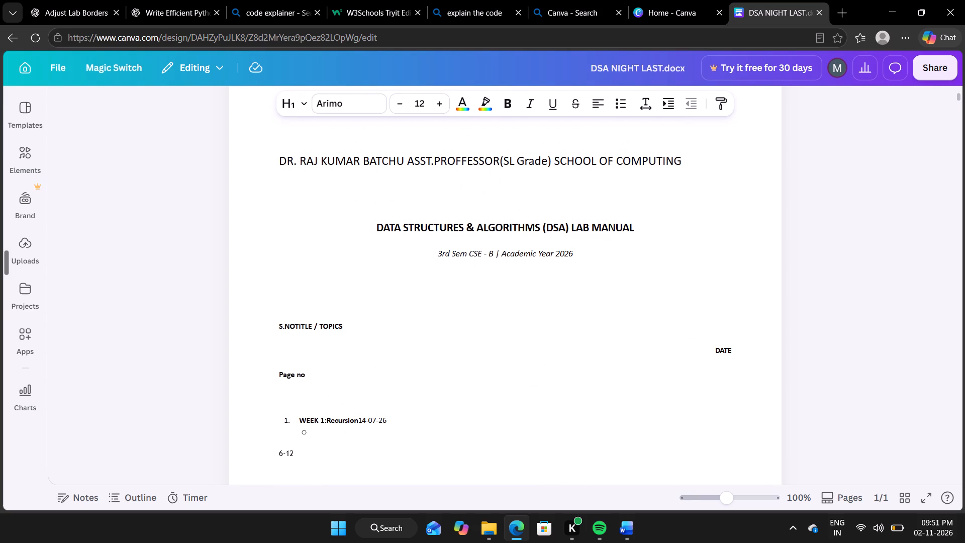
scroll(624, 340, up, 8)
scroll(625, 338, down, 3)
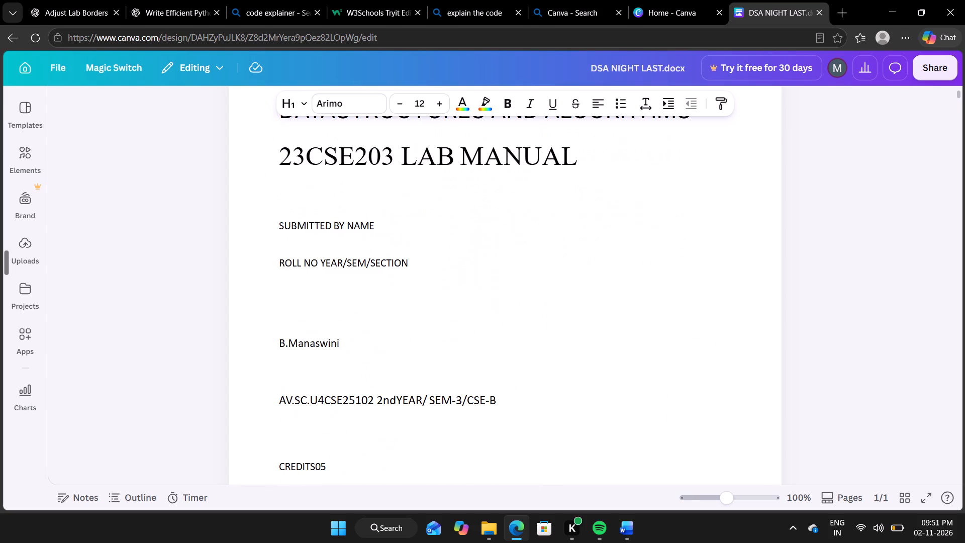
scroll(625, 338, down, 7)
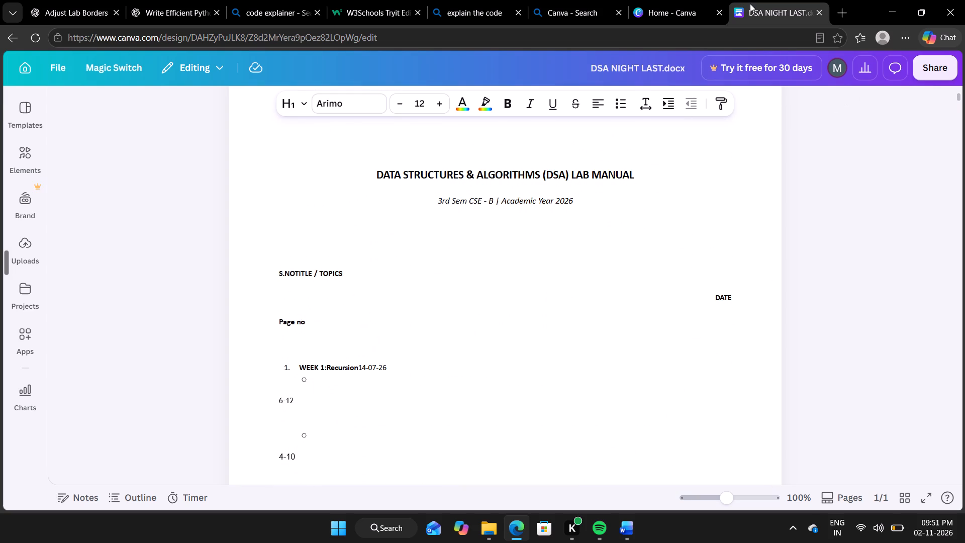
click(817, 12)
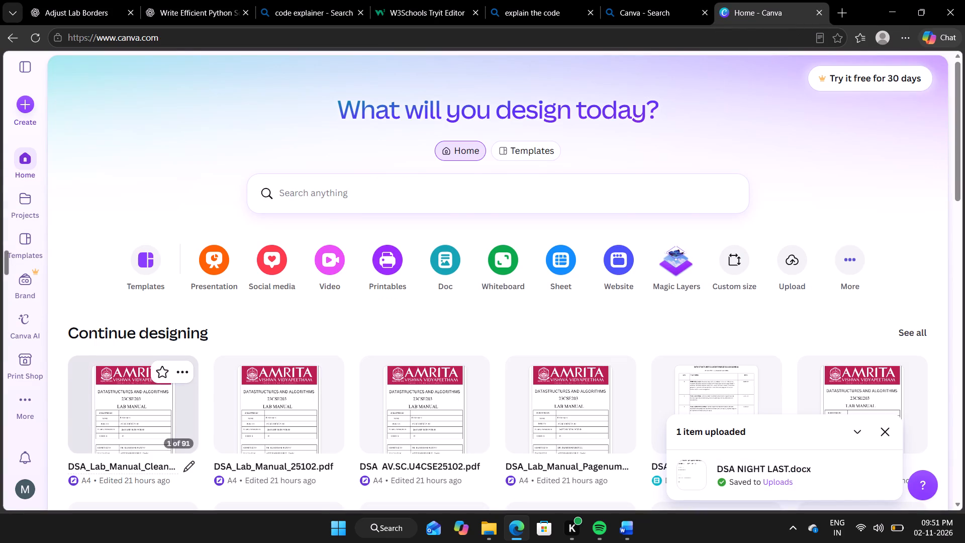
Open the existing DSA_Lab_Manual_Clean_Page_Numbers.pdf design for editing.
click(121, 425)
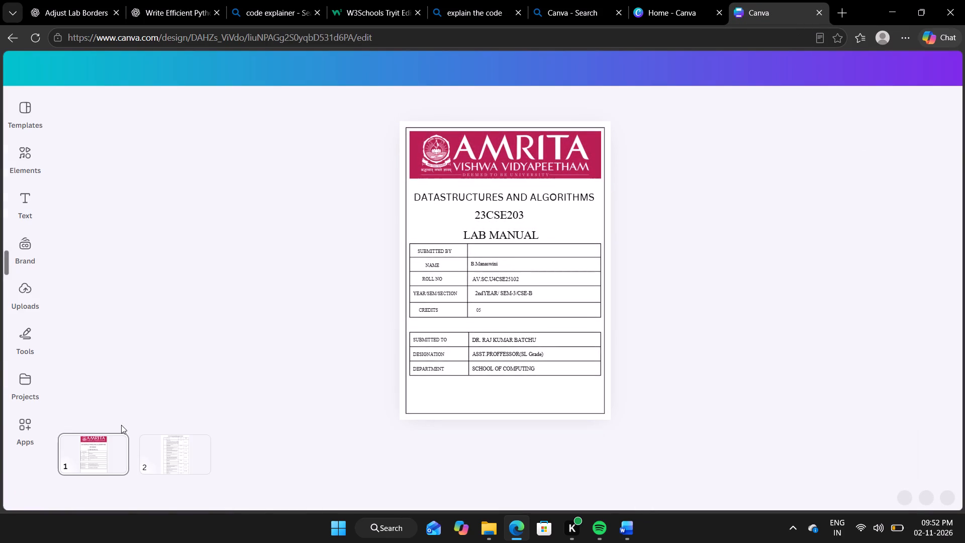
Examine the contents table on pages 2 and 3, from Week 1 through Week 11, including borders and page numbers.
click(184, 446)
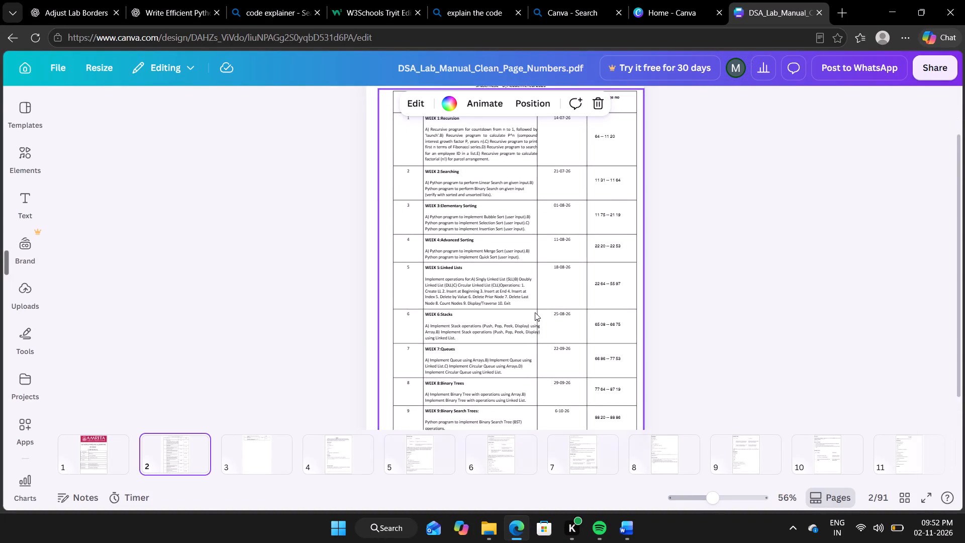
scroll(445, 346, up, 1)
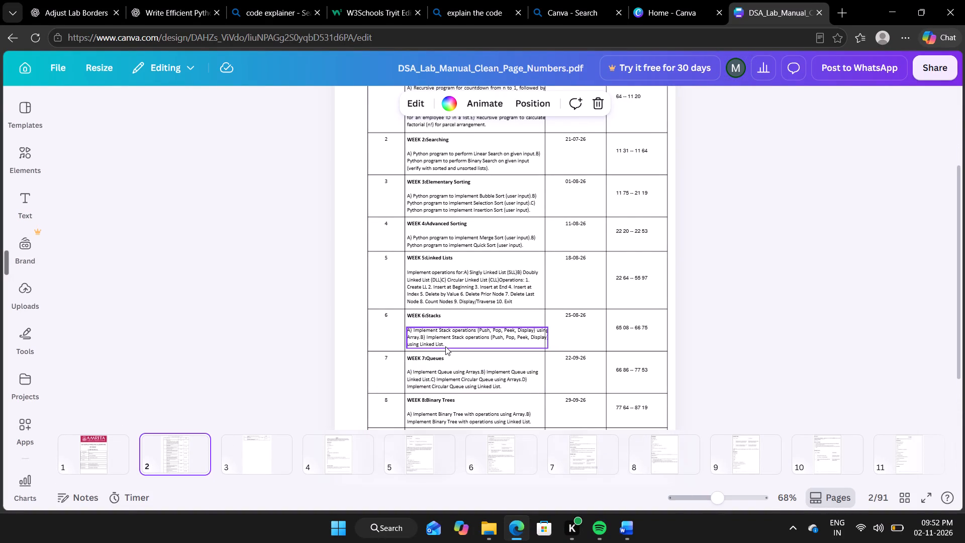
scroll(445, 346, up, 1)
scroll(582, 204, down, 1)
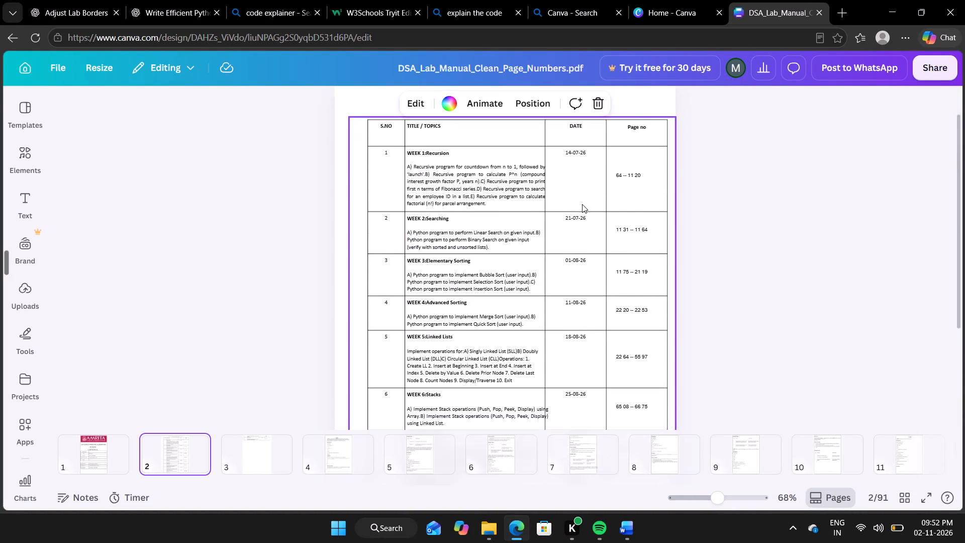
scroll(582, 204, down, 5)
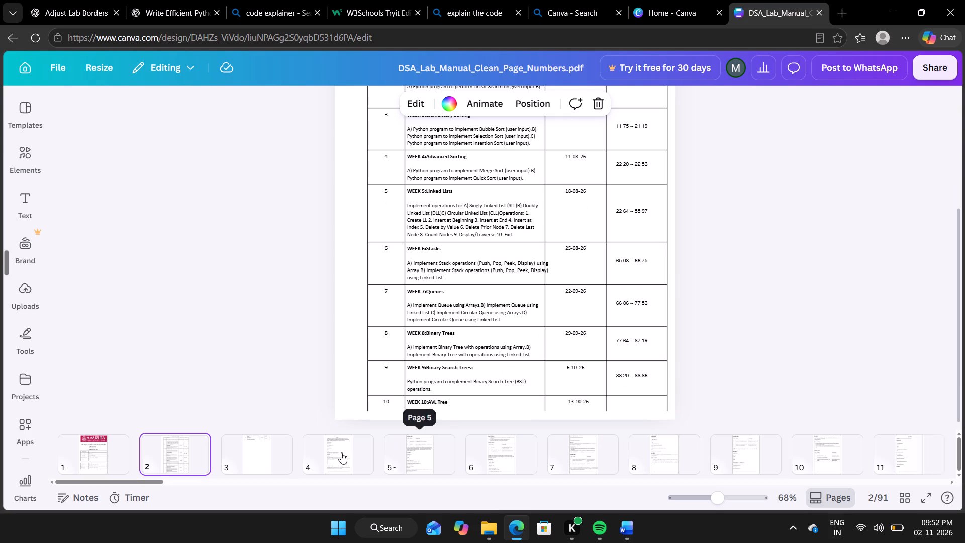
click(285, 454)
scroll(494, 273, up, 3)
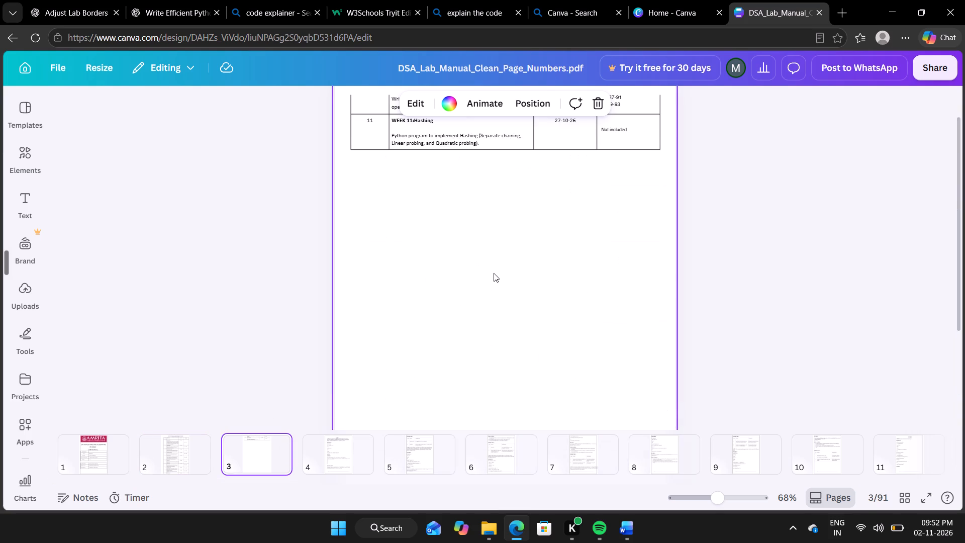
Examine the design's final pages backwards from page 91 to the LAB-10 title page, page 87.
scroll(823, 448, left, 11)
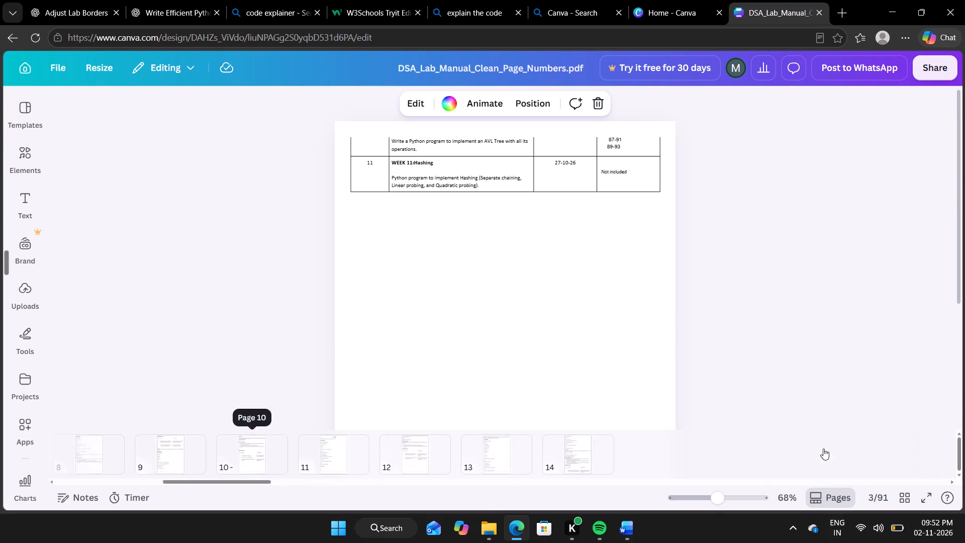
scroll(823, 448, left, 20)
scroll(823, 448, left, 4)
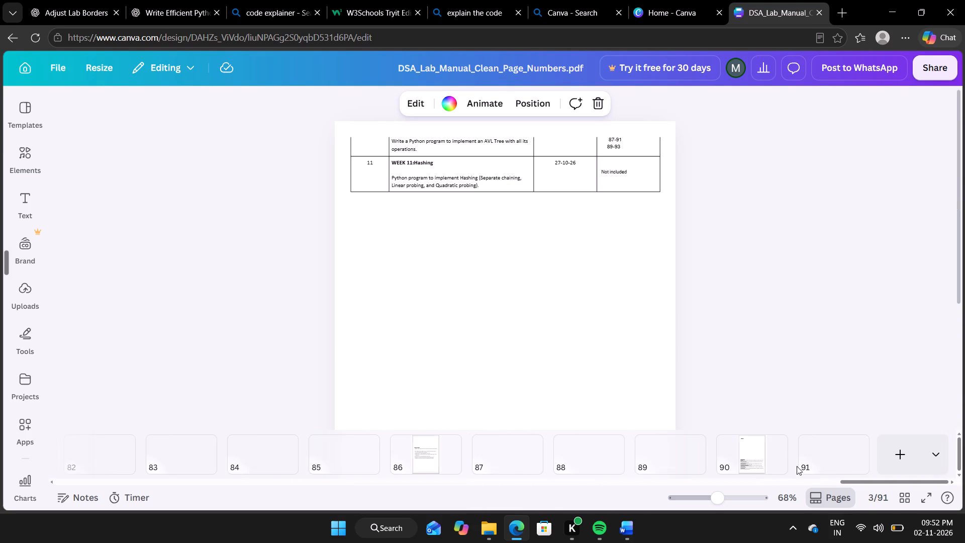
click(811, 454)
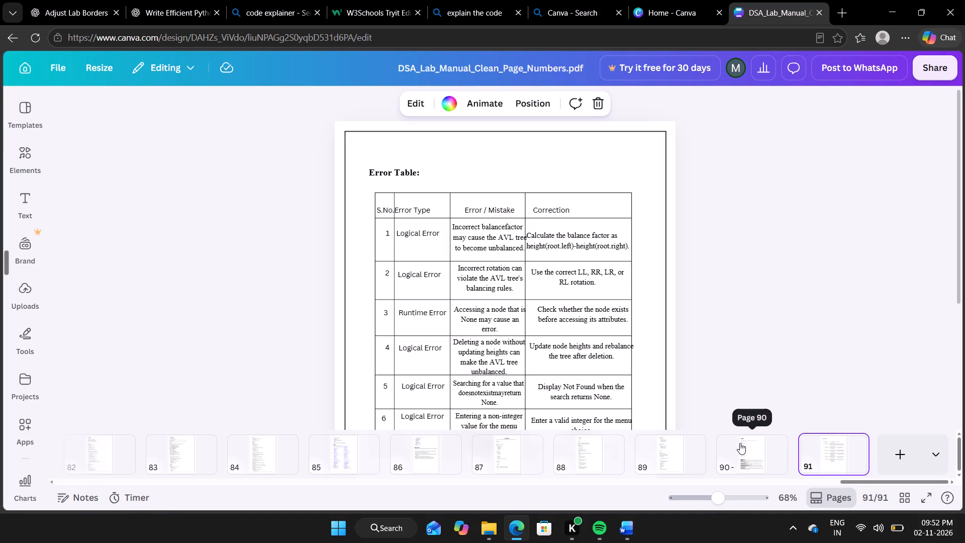
click(749, 447)
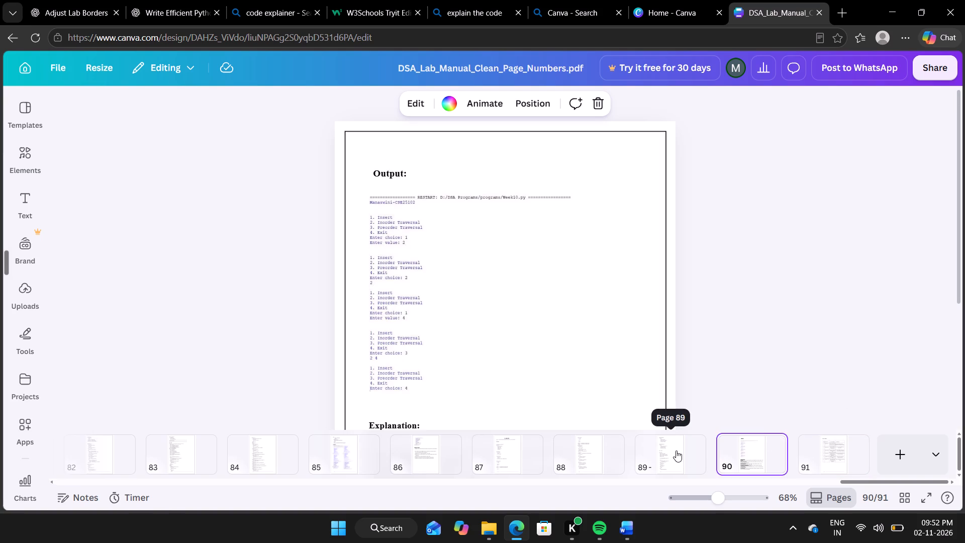
click(676, 450)
click(608, 459)
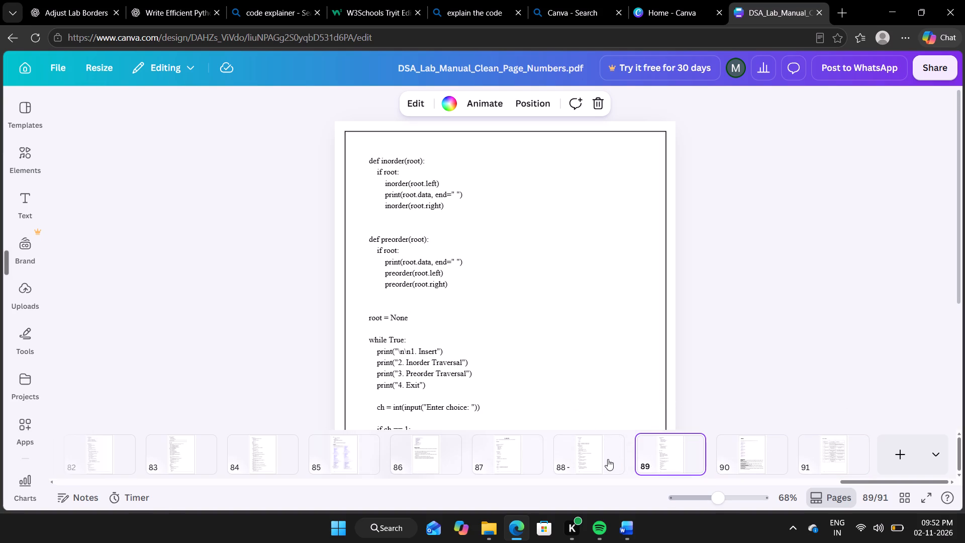
click(504, 462)
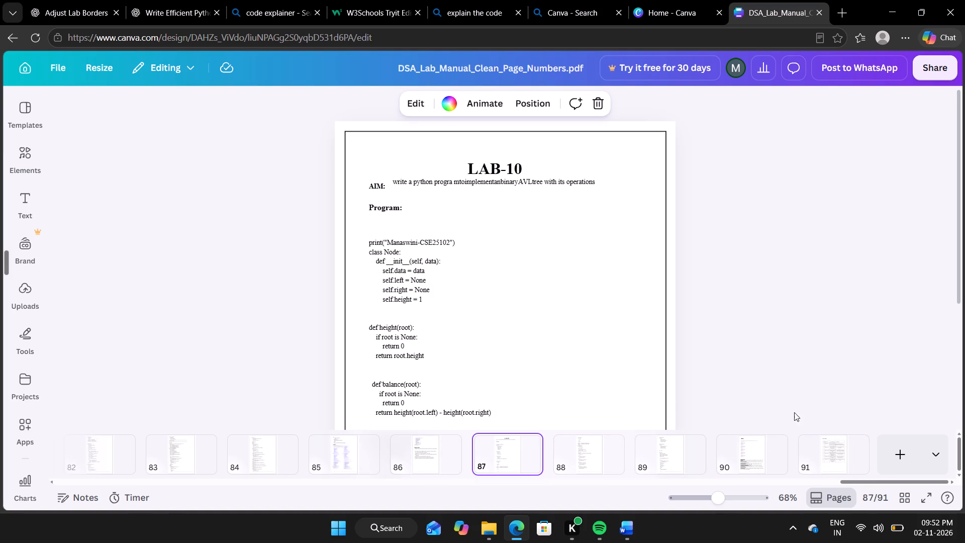
Add a blank page at the end of the design, after page 91.
click(898, 460)
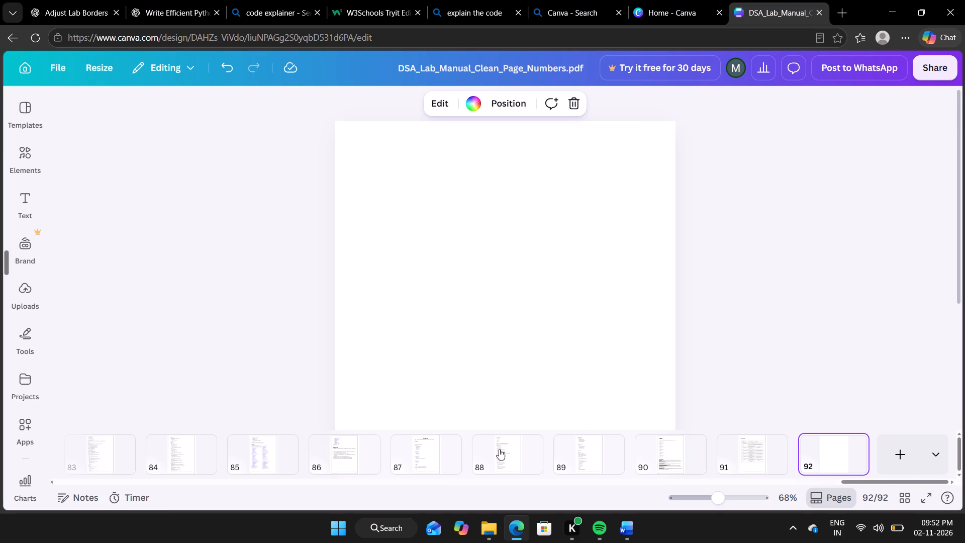
Duplicate the LAB-10 heading on page 87 and move the copy onto the blank page 92.
click(427, 451)
click(502, 170)
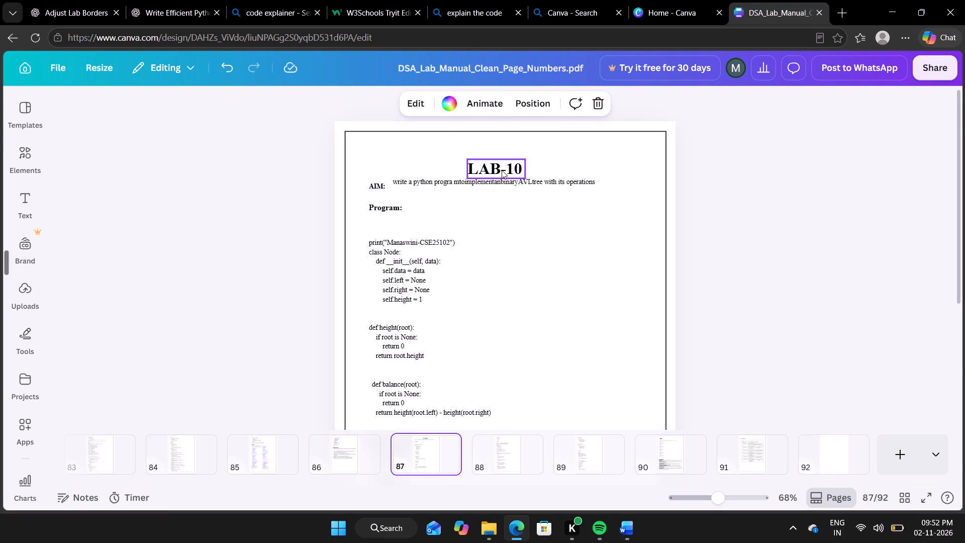
click(529, 135)
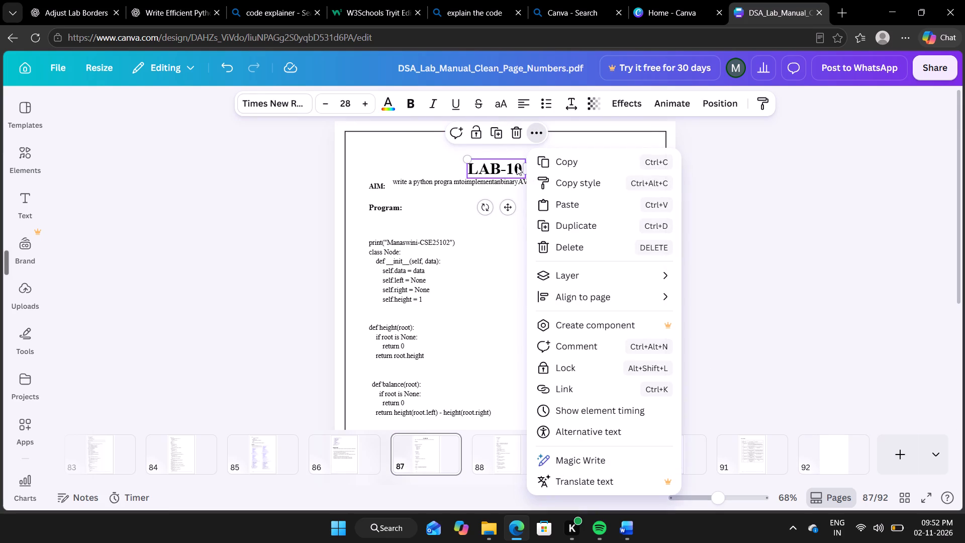
click(496, 138)
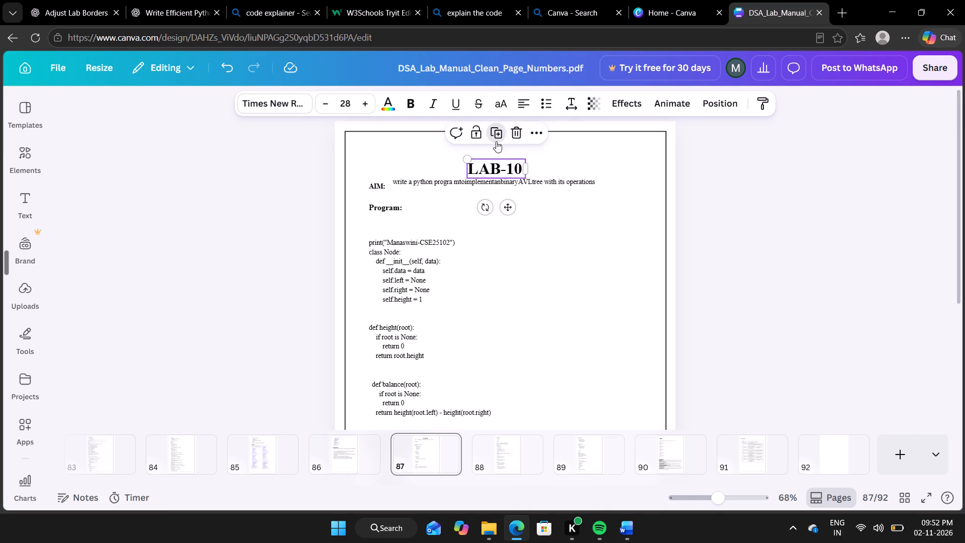
drag(502, 179, 805, 425)
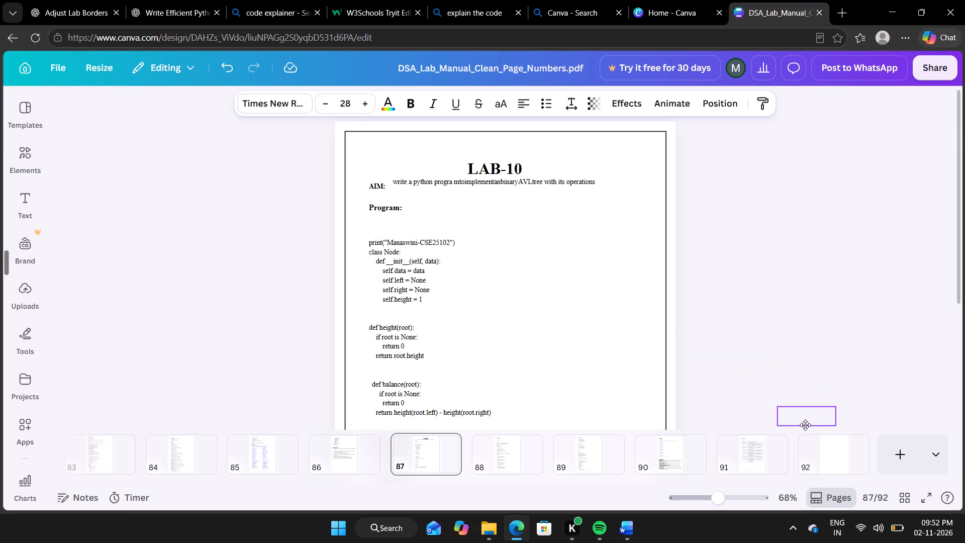
drag(805, 425, 826, 447)
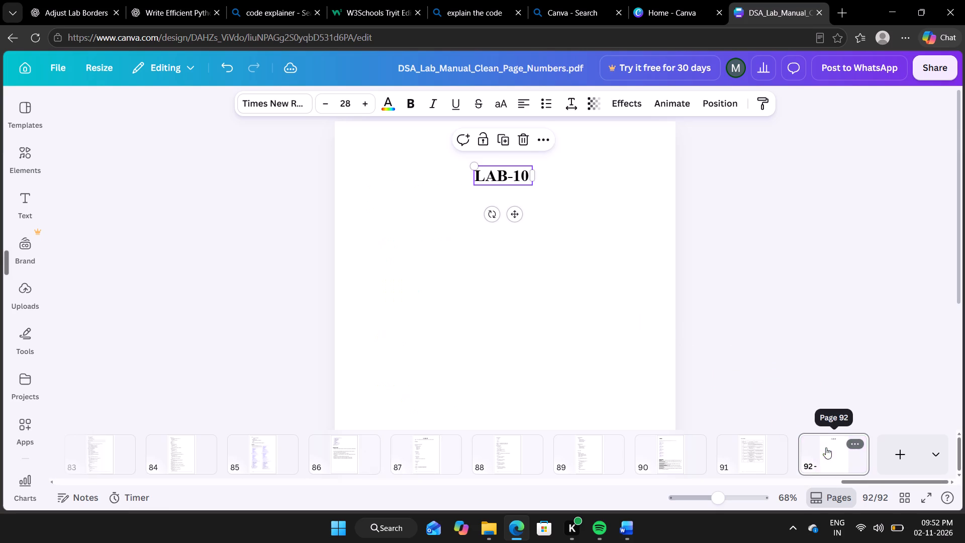
Duplicate the "AIM:" label on page 87 and move the copy onto page 92.
click(667, 454)
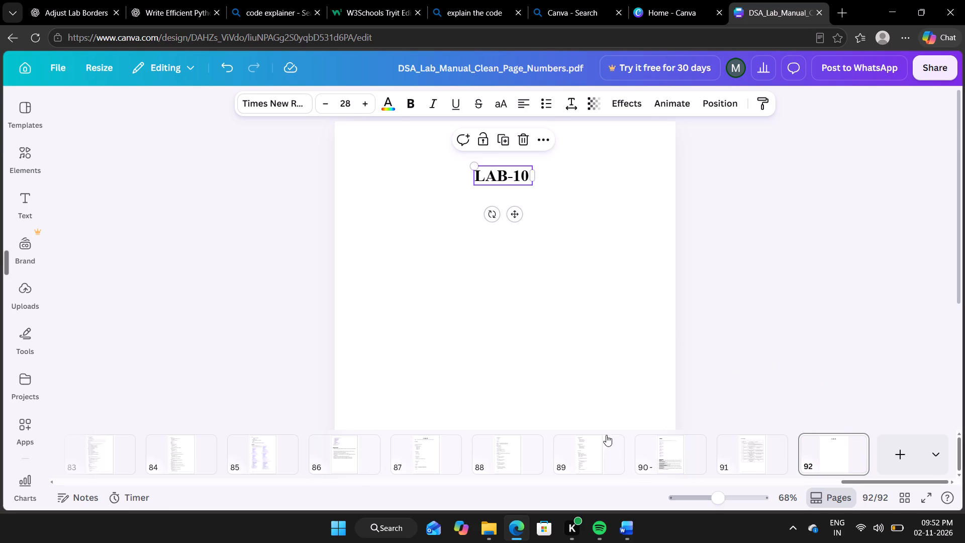
click(420, 442)
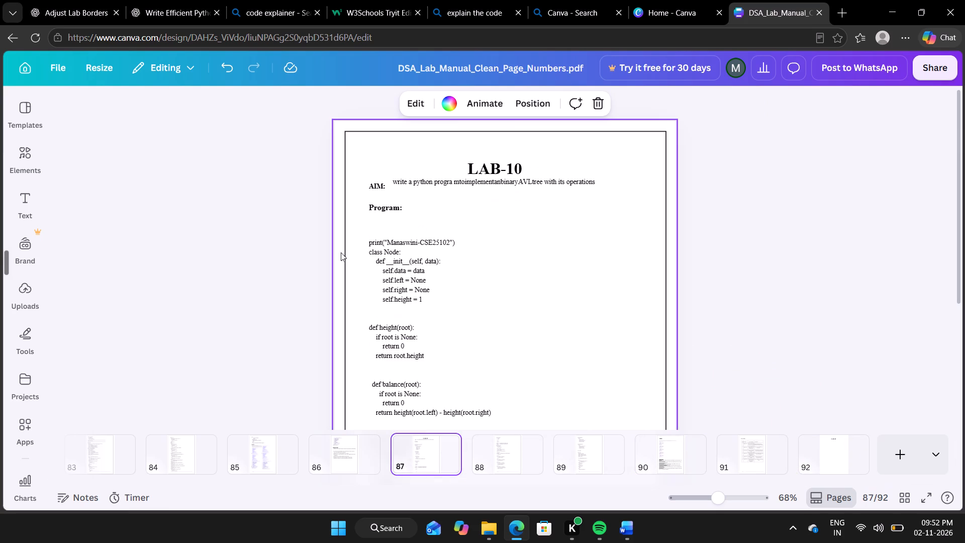
click(376, 187)
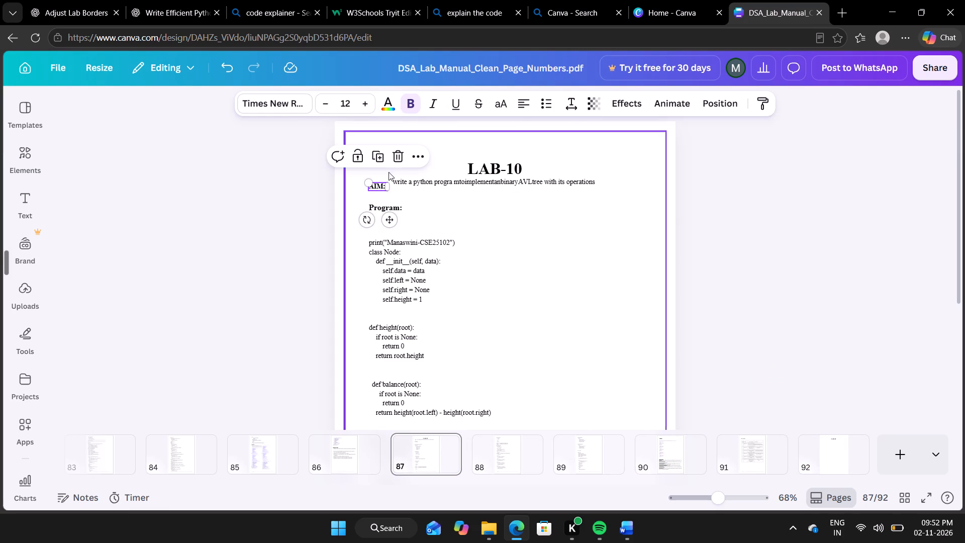
click(383, 159)
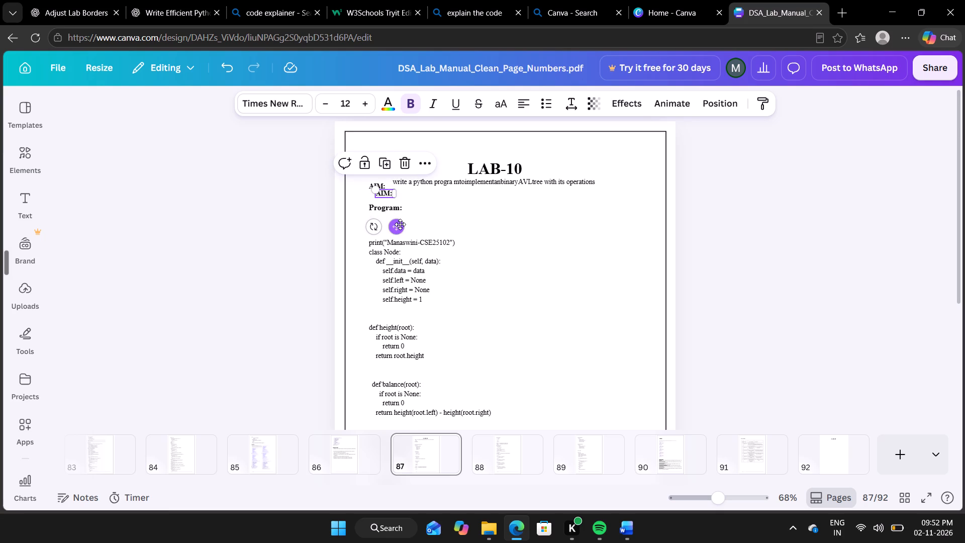
right_drag(400, 224, 672, 330)
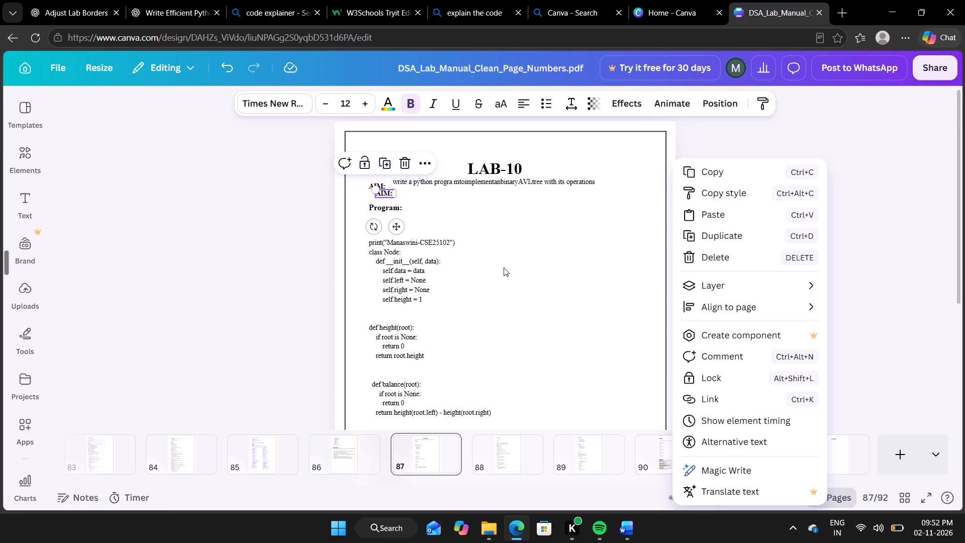
click(405, 221)
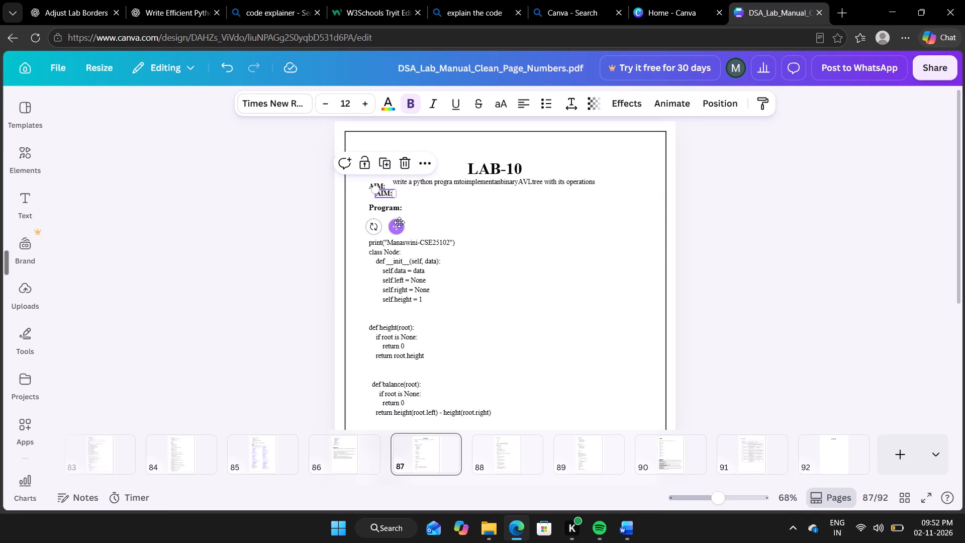
drag(396, 227, 633, 337)
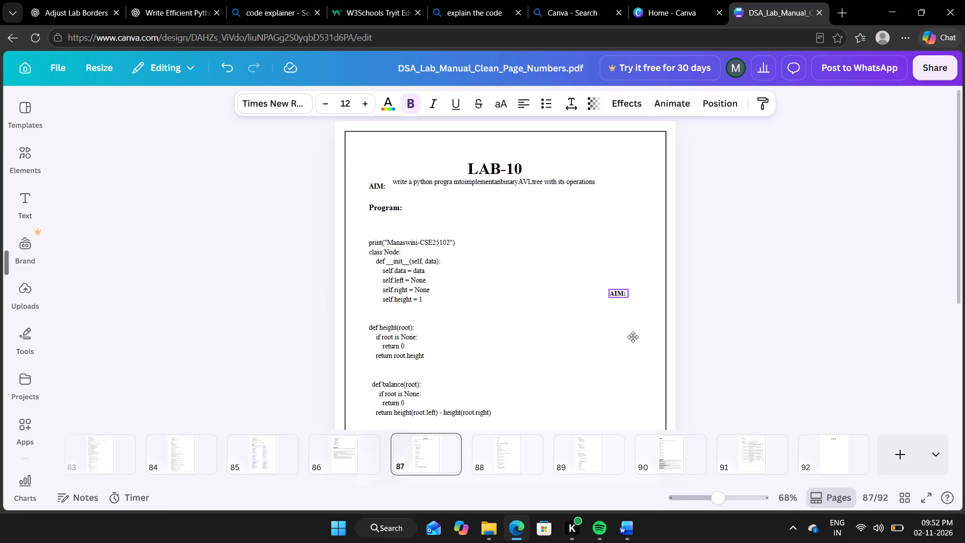
drag(633, 337, 843, 466)
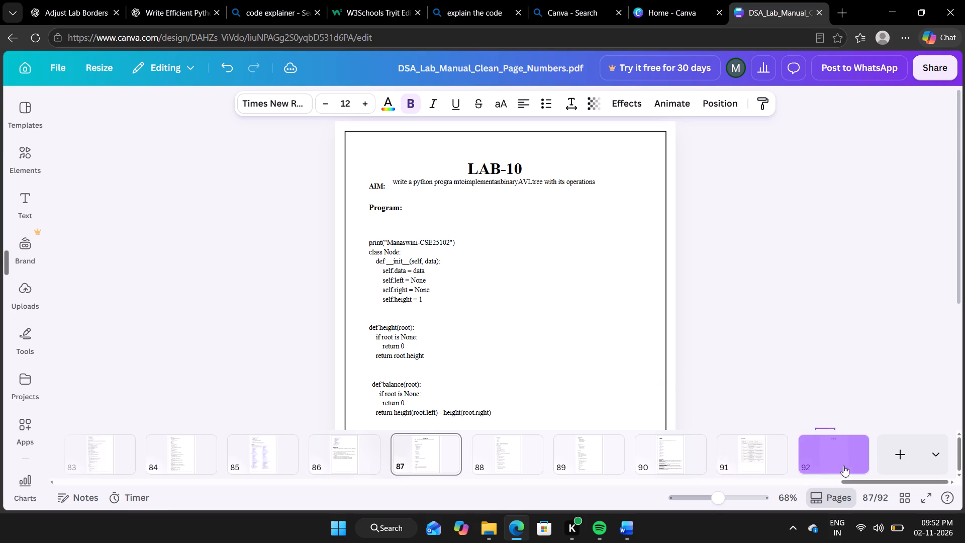
drag(843, 466, 834, 470)
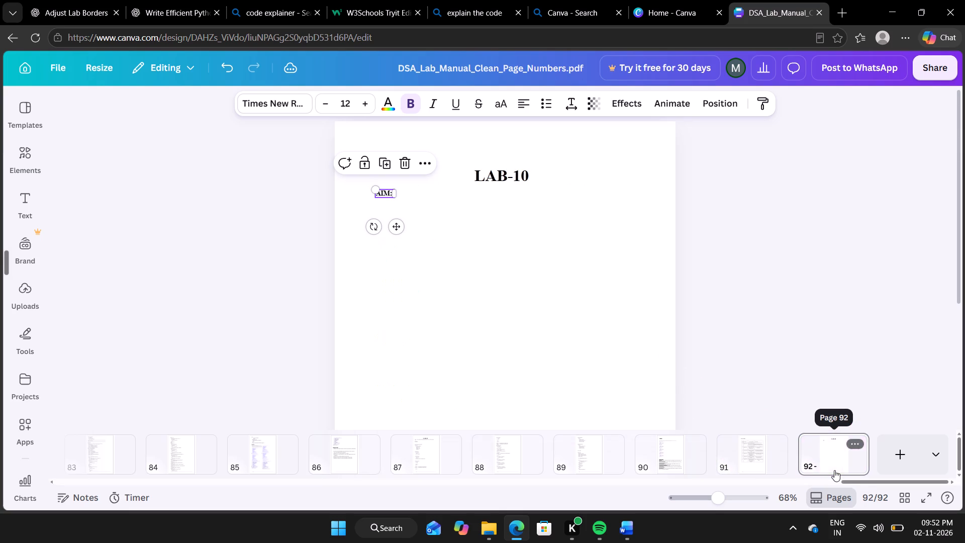
Duplicate the "Program:" label from page 87 onto page 92 and shift it slightly up, closer to "AIM:".
click(660, 452)
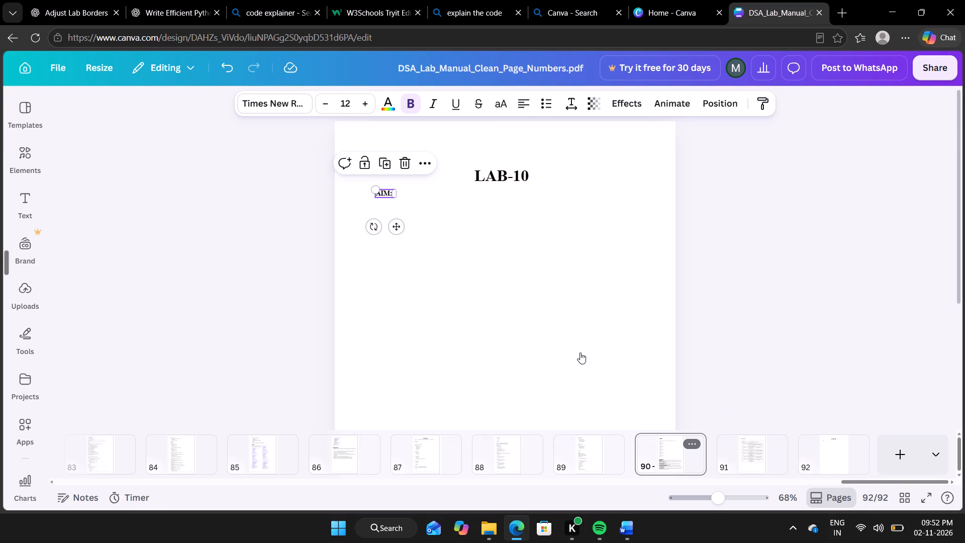
click(427, 446)
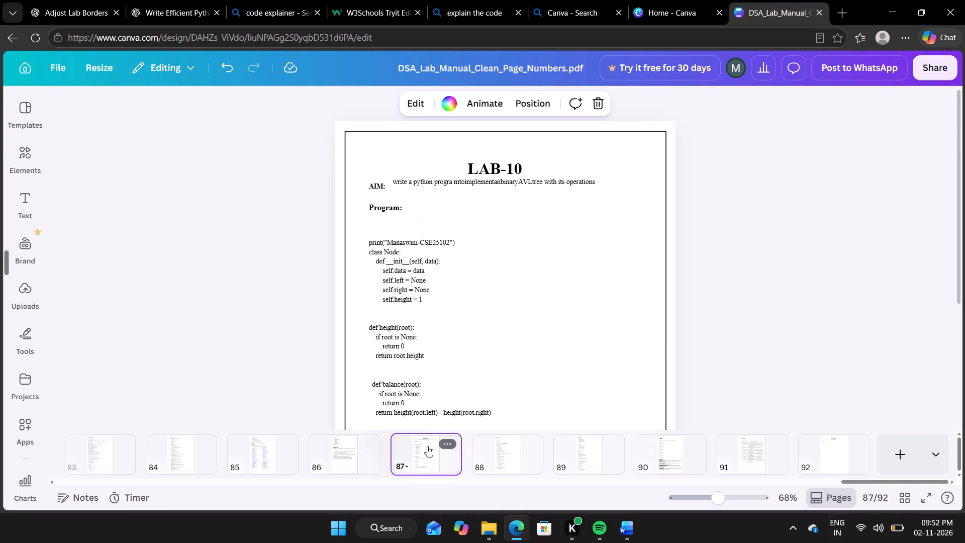
click(379, 208)
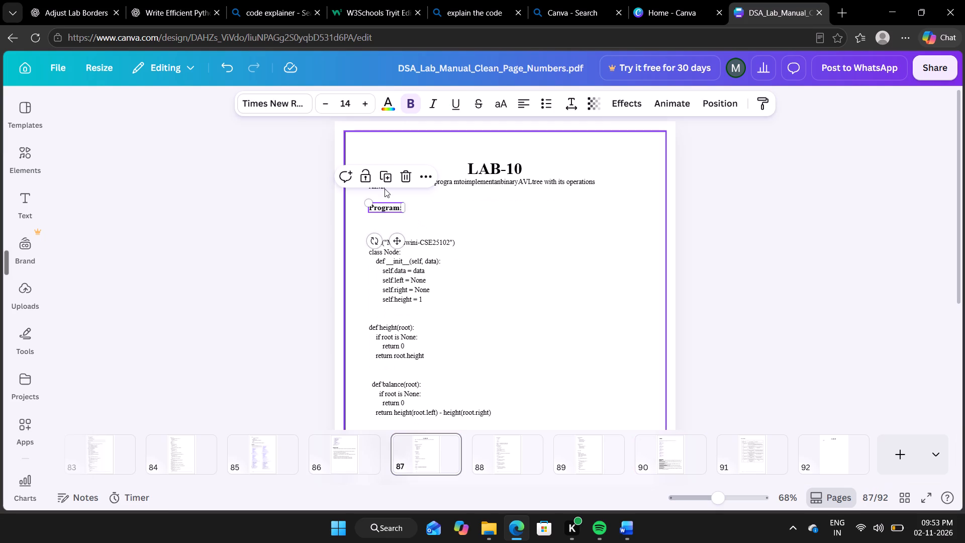
click(385, 182)
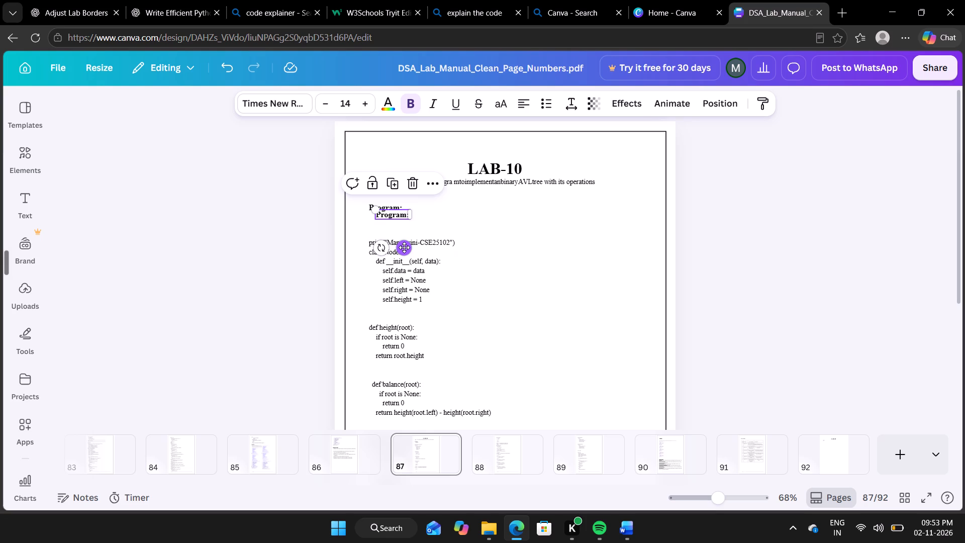
drag(404, 247, 850, 450)
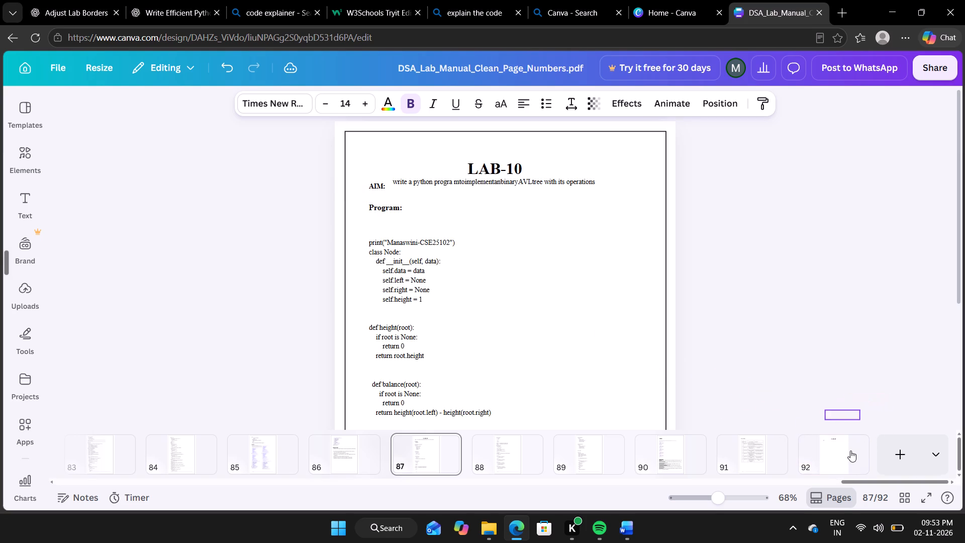
drag(850, 450, 841, 474)
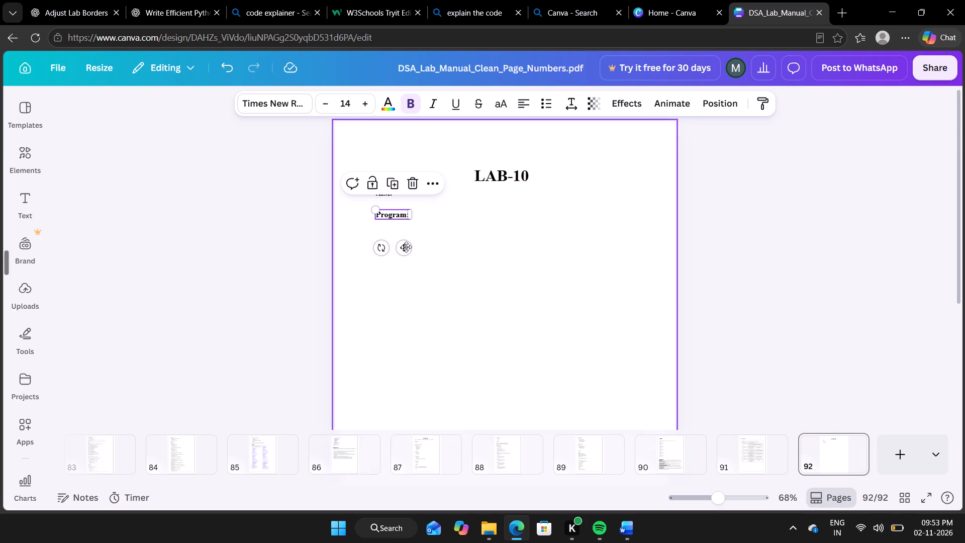
drag(407, 249, 406, 244)
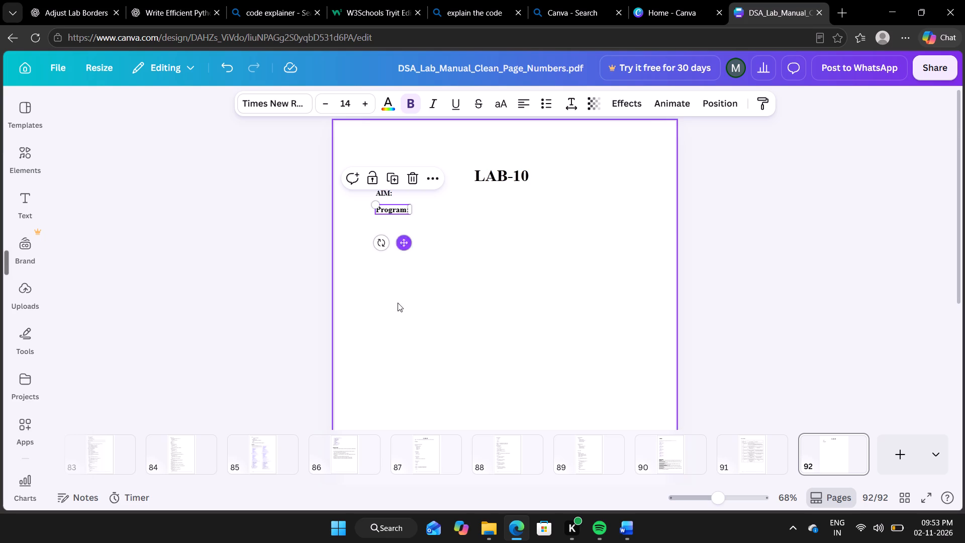
Switch to the DSA NIGHT LAST document in Word and copy the LAB-11 aim text about implementing Hashing.
click(422, 465)
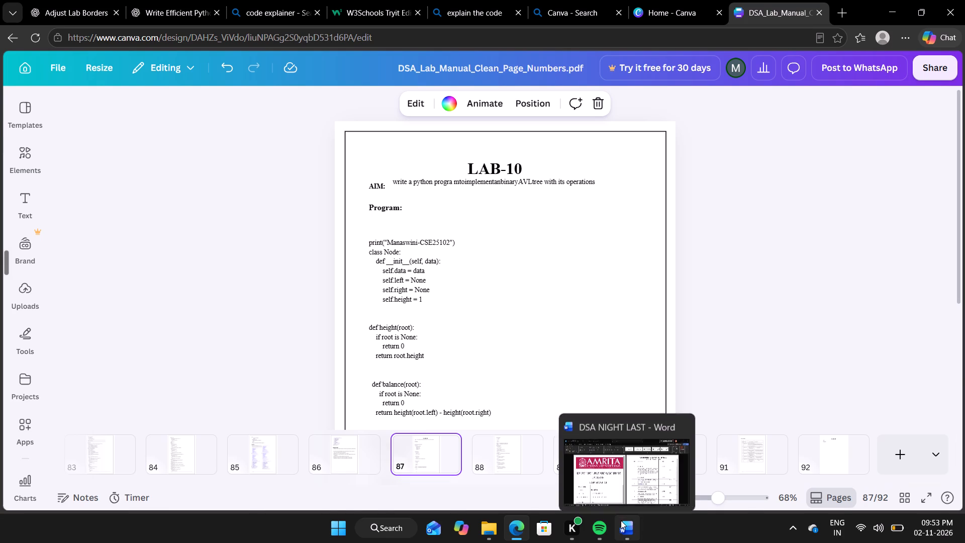
click(641, 465)
scroll(624, 281, down, 20)
scroll(624, 281, down, 20)
scroll(624, 281, down, 5)
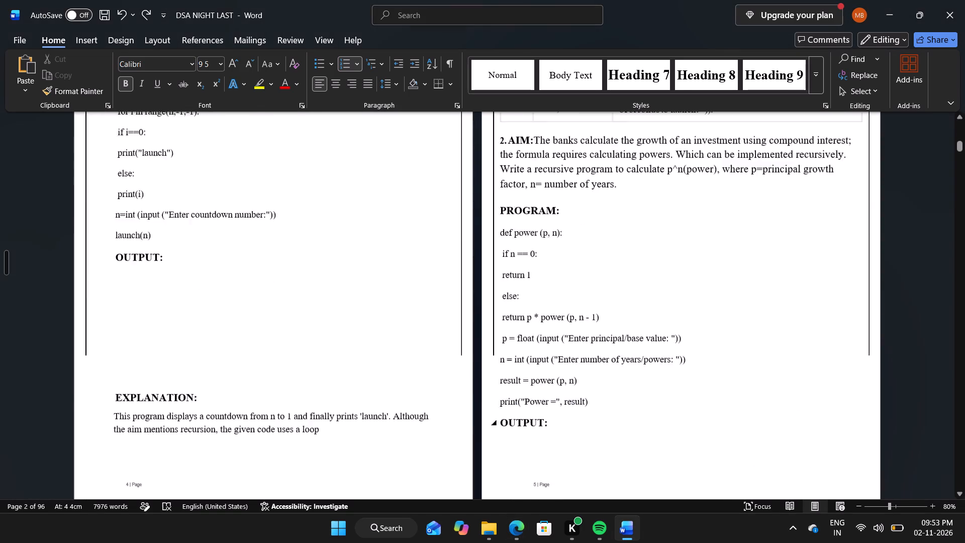
scroll(624, 281, down, 20)
scroll(624, 281, down, 20)
scroll(624, 281, down, 17)
scroll(624, 281, up, 11)
scroll(624, 281, down, 20)
scroll(624, 281, down, 20)
scroll(624, 281, down, 20)
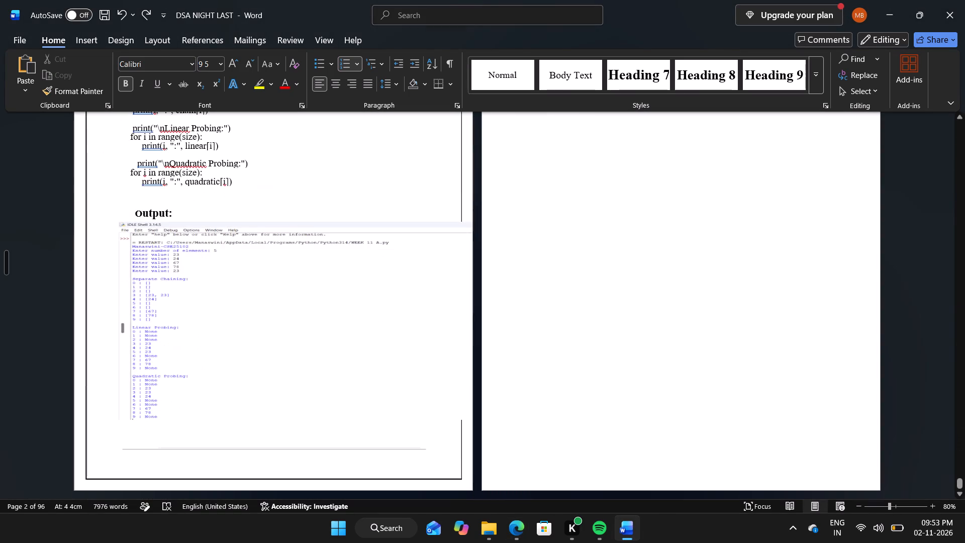
scroll(624, 281, down, 1)
scroll(624, 281, up, 5)
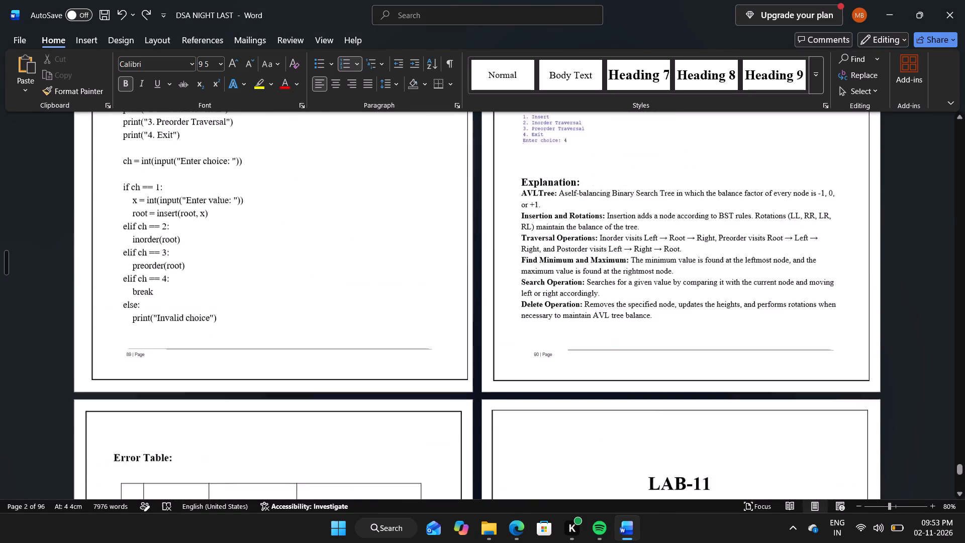
scroll(624, 281, down, 1)
scroll(568, 366, down, 1)
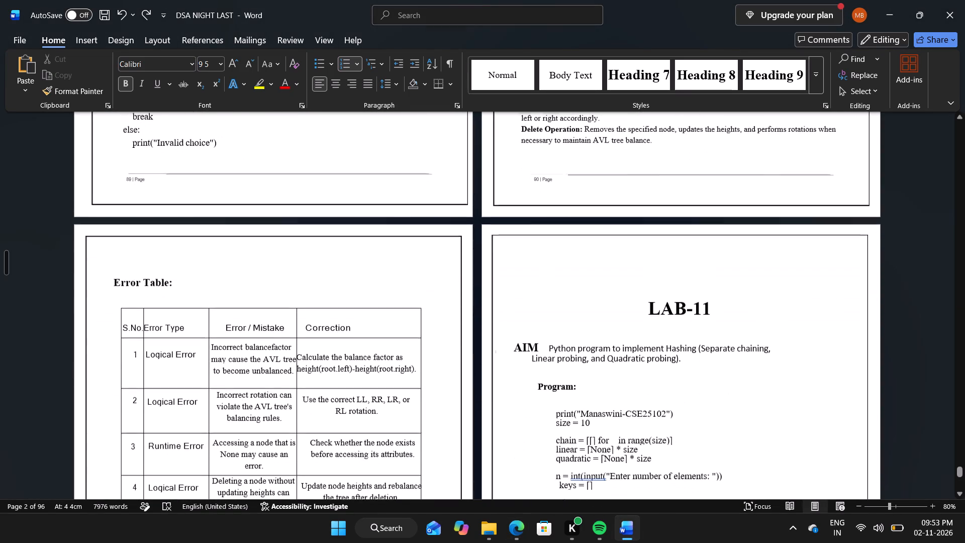
drag(549, 343, 681, 359)
key(ctrl+c)
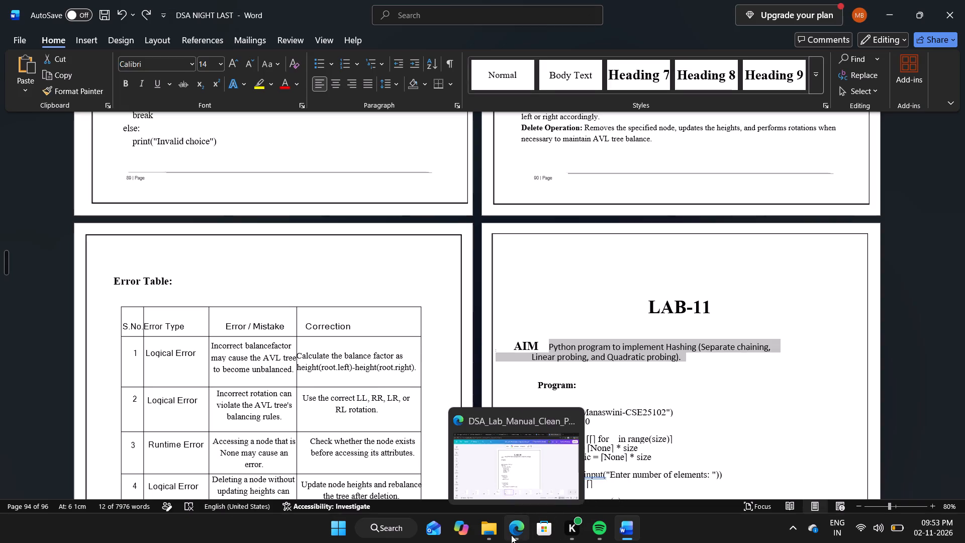
Return to the Canva design in Edge and paste the copied Hashing aim text onto page 92.
click(541, 470)
click(844, 452)
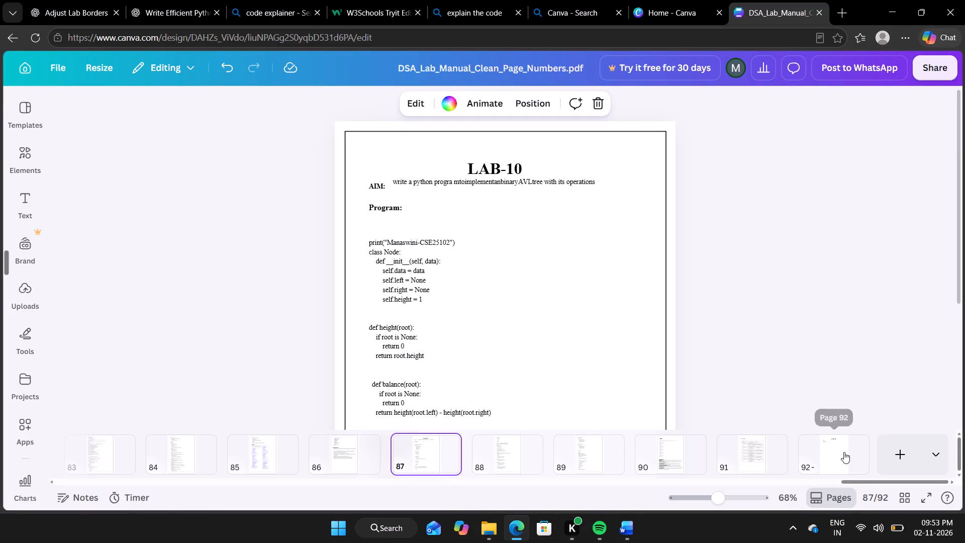
click(410, 193)
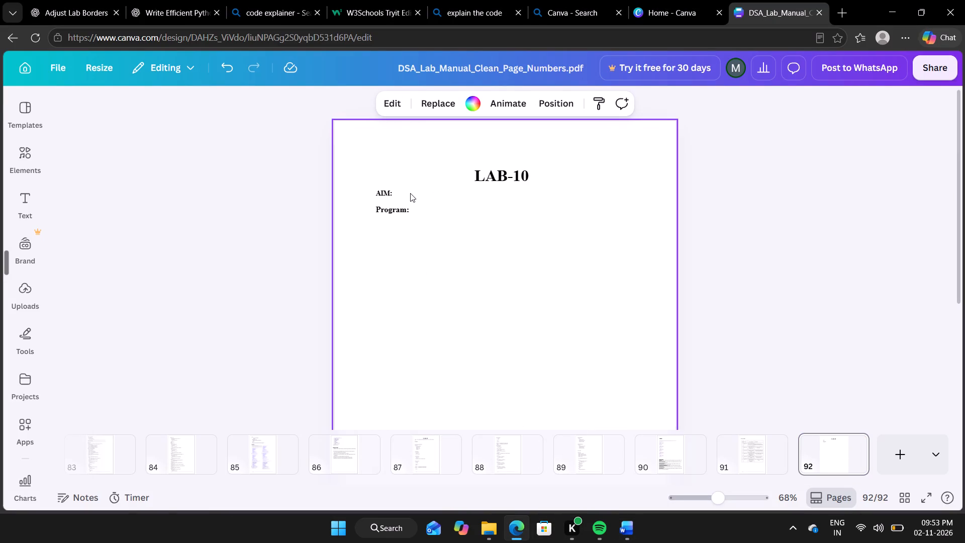
key(ctrl+v)
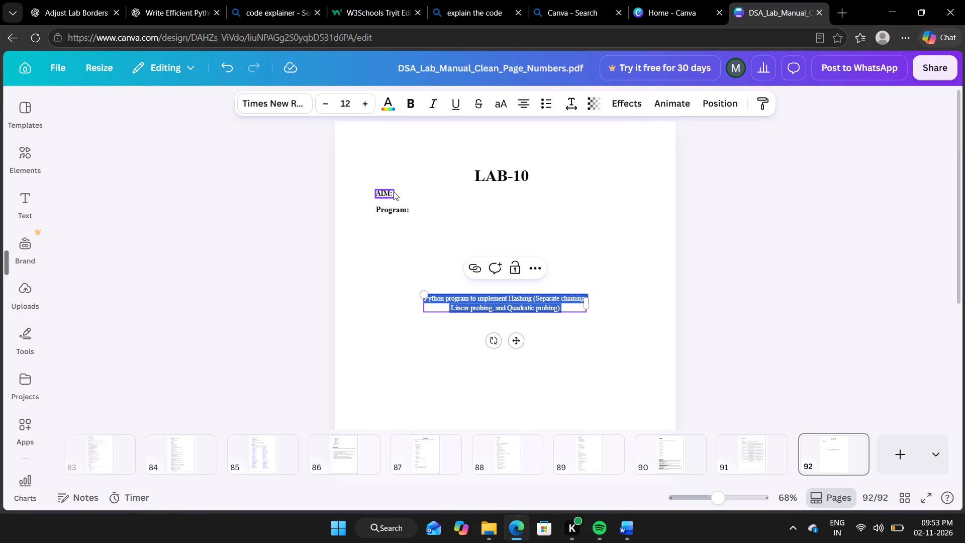
Set the pasted Hashing aim text to font size 11 and left-align it.
click(327, 99)
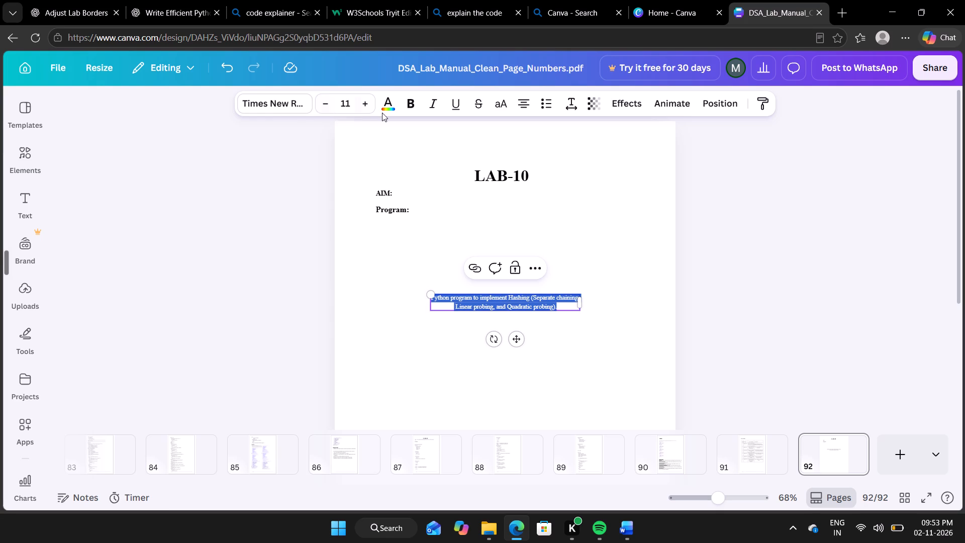
click(519, 106)
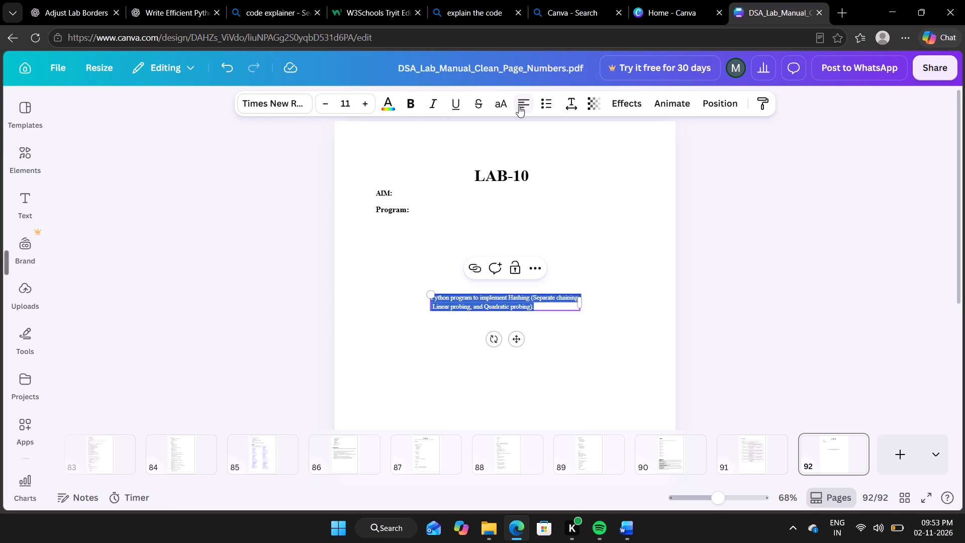
click(409, 239)
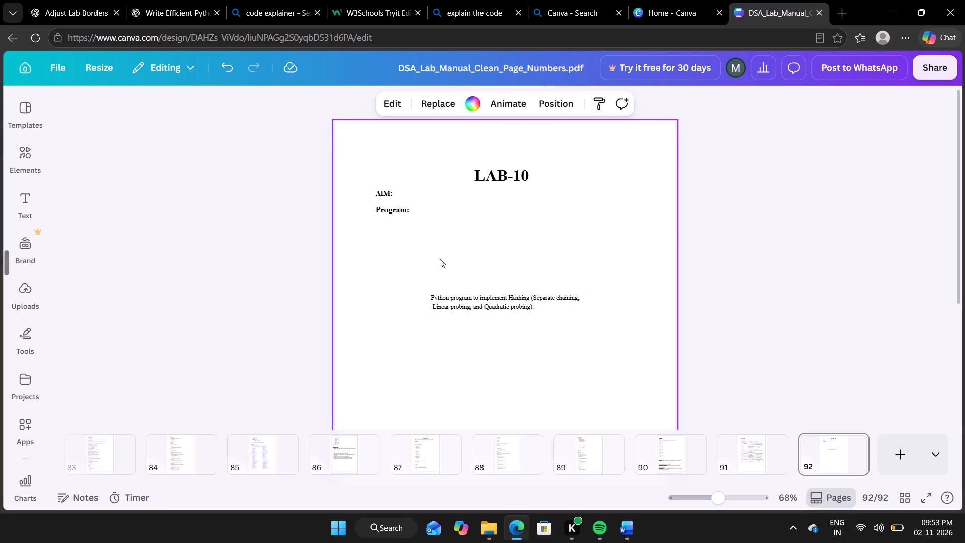
Widen the Hashing aim text box on page 92 towards the page's right edge.
click(452, 295)
drag(581, 308, 599, 307)
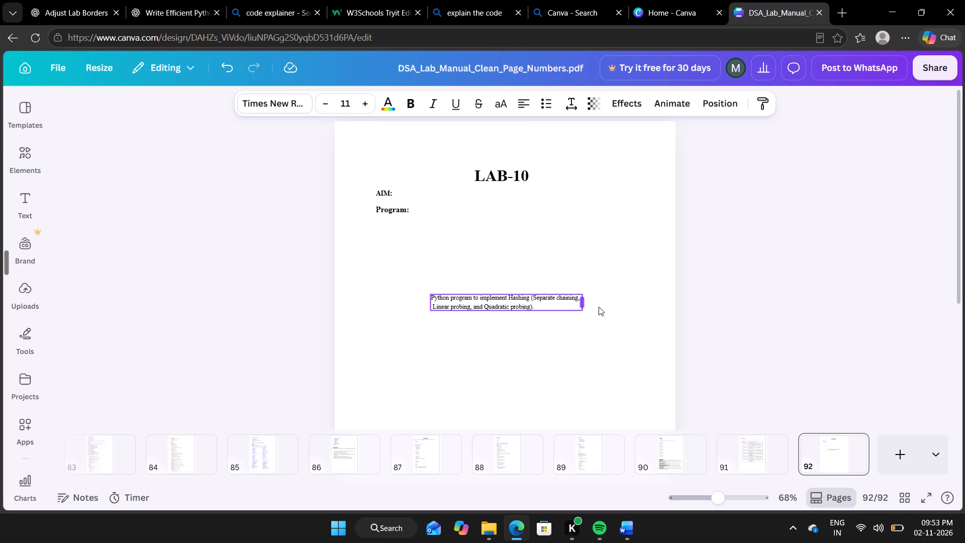
drag(599, 307, 633, 306)
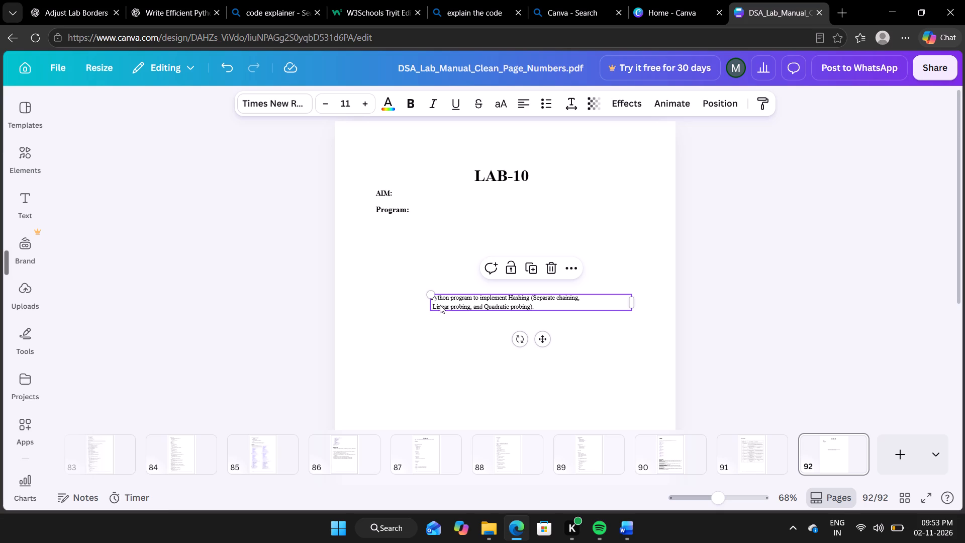
Remove the space and line break before "Linear probing" in the Hashing aim text and widen its box towards the page's left edge.
click(437, 305)
click(436, 305)
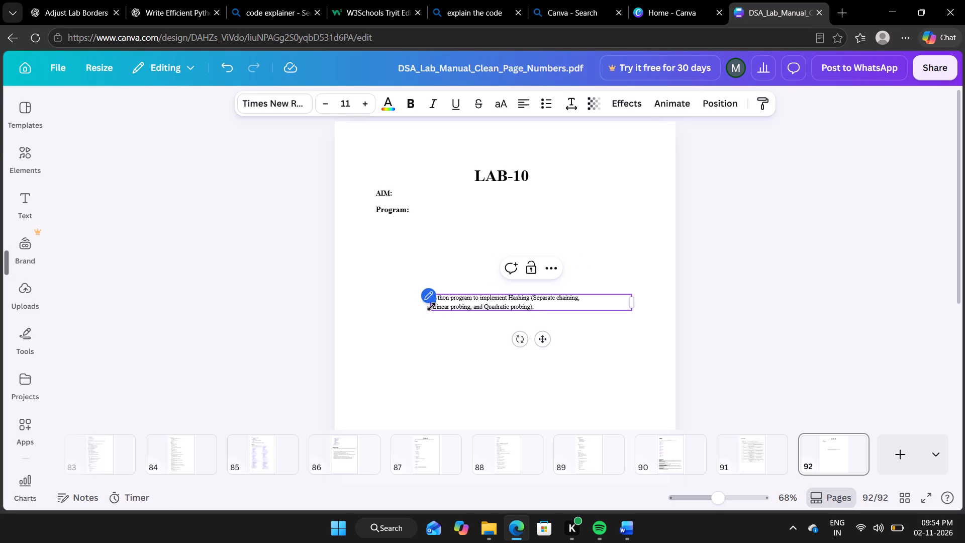
key(Left)
key(BackSpace)
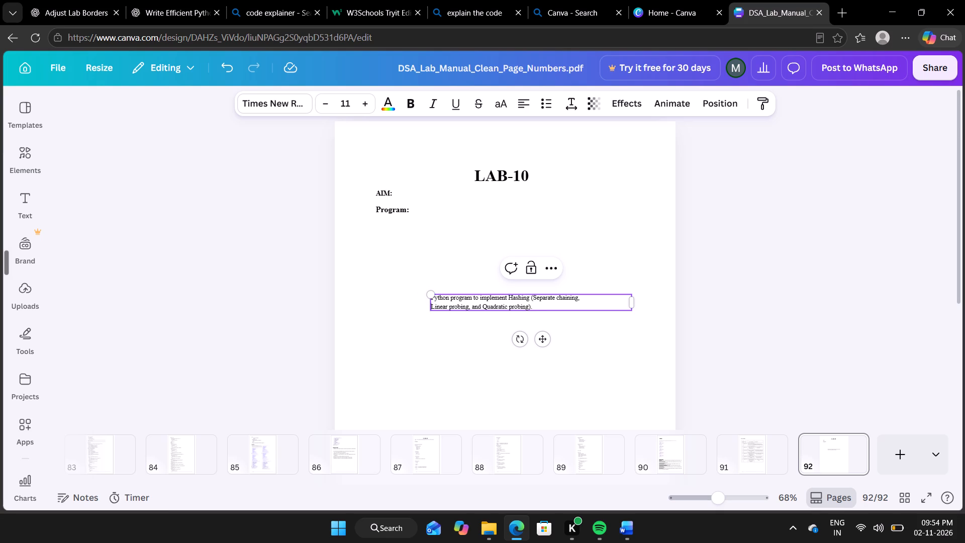
key(BackSpace)
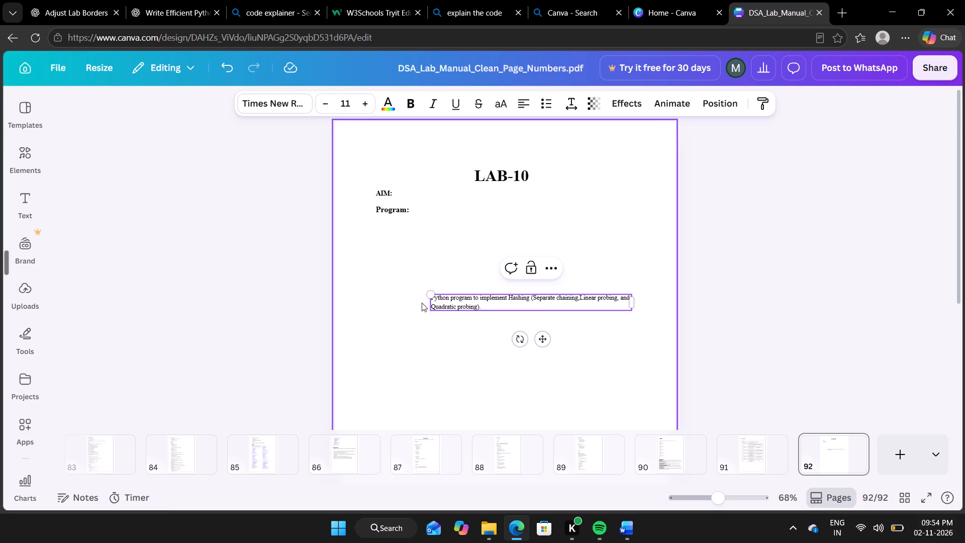
drag(428, 304, 340, 308)
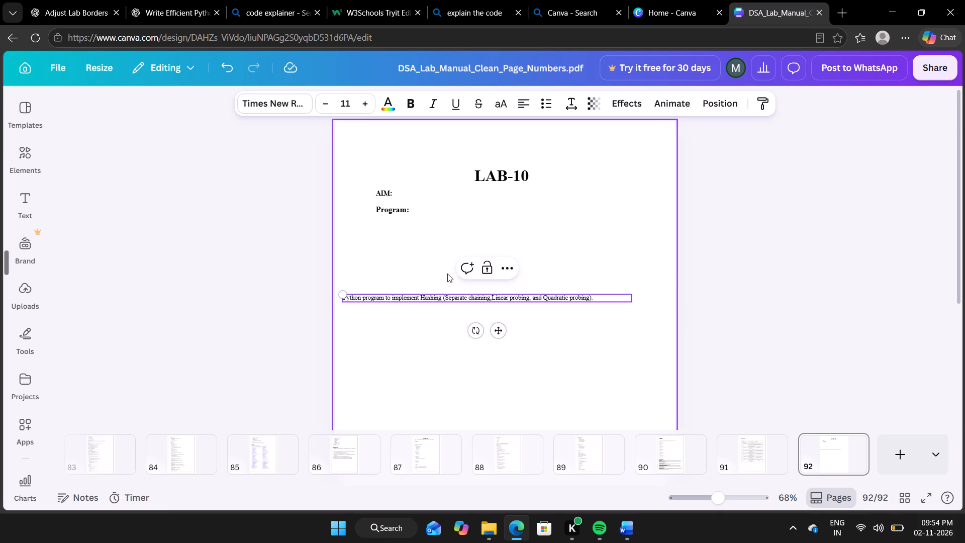
Set the Hashing aim text on page 92 to font size 14.
click(376, 103)
double_click(368, 103)
click(368, 103)
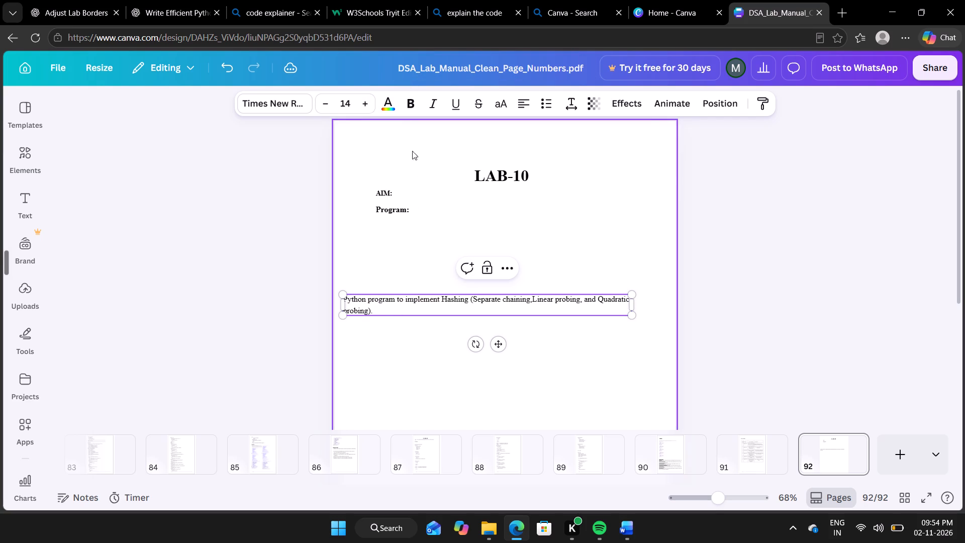
click(417, 251)
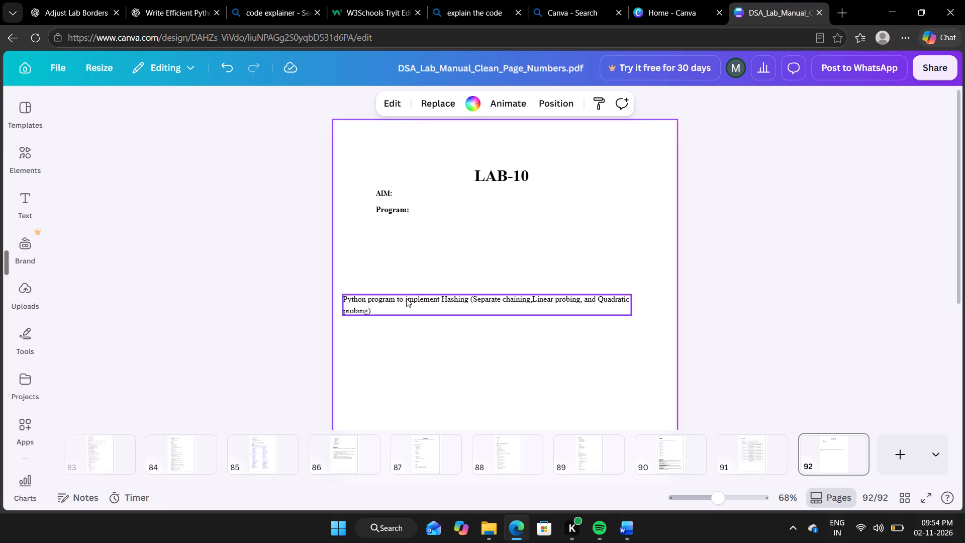
Move the Hashing aim text beside the AIM: label on page 92.
drag(406, 298, 469, 191)
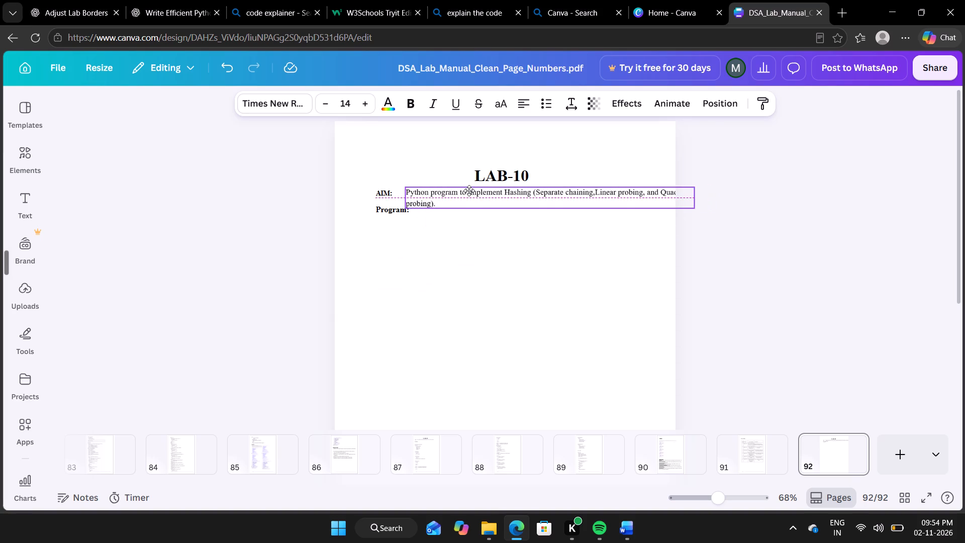
drag(469, 191, 465, 193)
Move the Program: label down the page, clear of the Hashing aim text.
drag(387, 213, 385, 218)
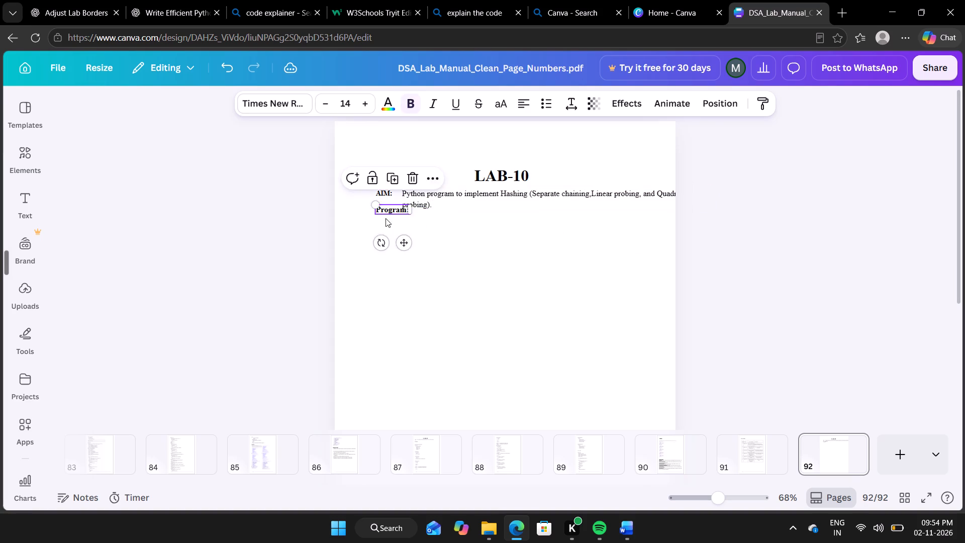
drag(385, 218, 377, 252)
Narrow the Hashing aim text box to about 14.8 wide, ending at the page's right margin.
click(458, 194)
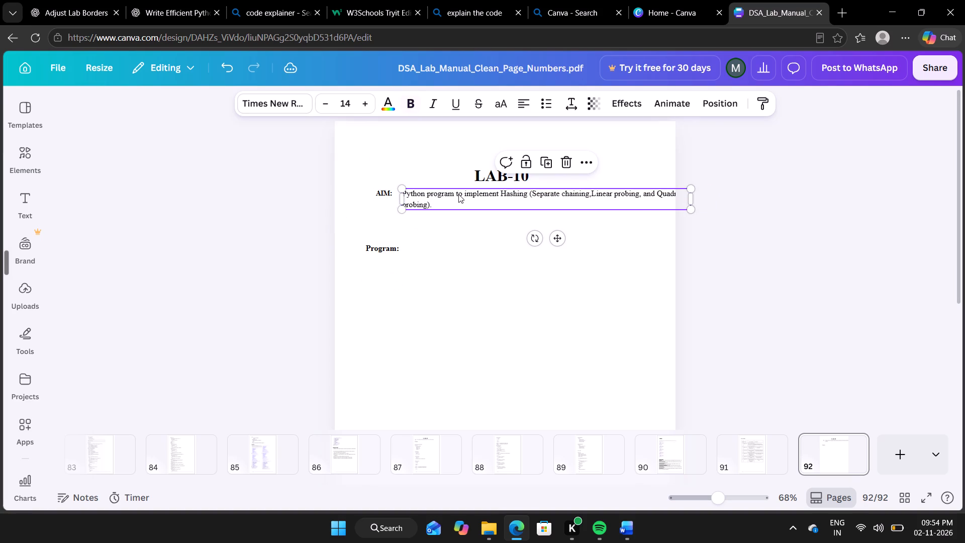
drag(696, 199, 627, 198)
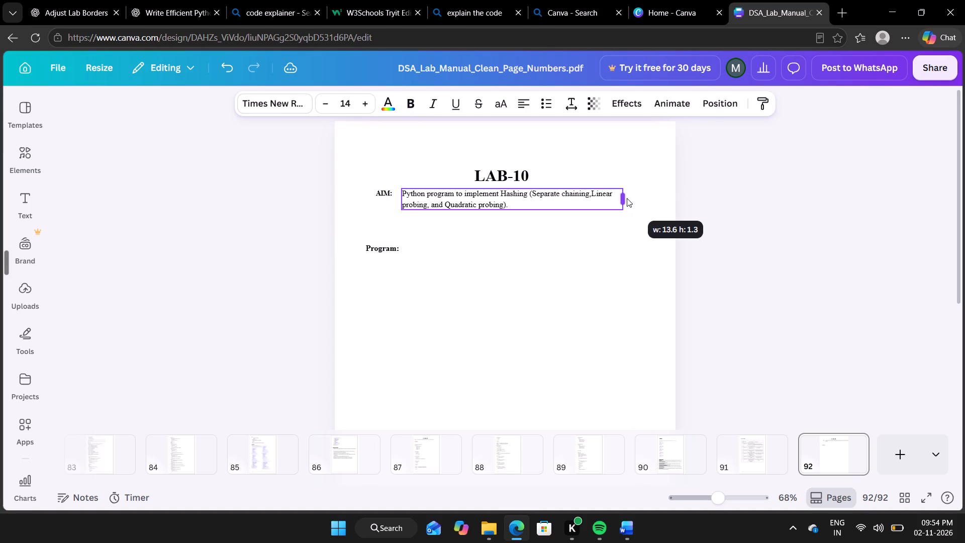
drag(627, 198, 649, 200)
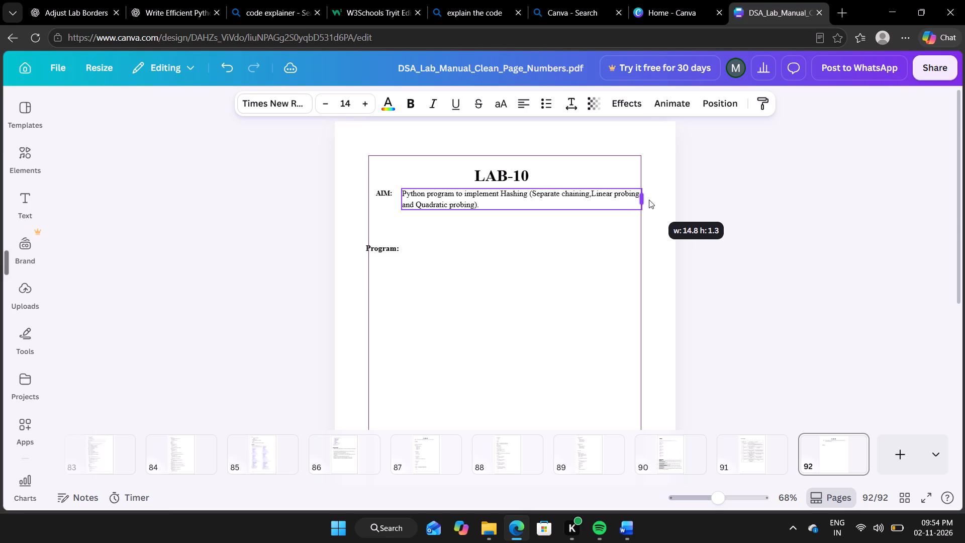
drag(649, 200, 648, 200)
click(598, 279)
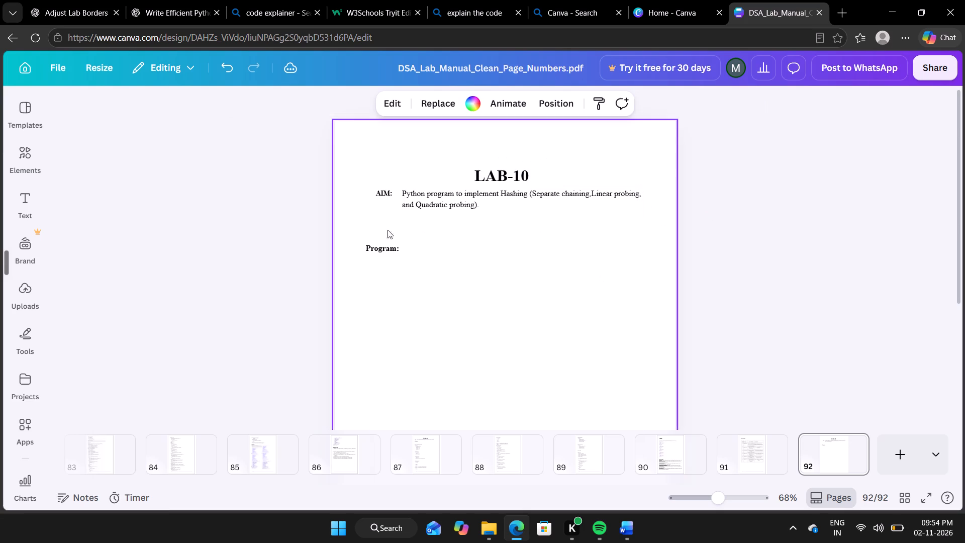
Place the Program: label just below the two-line aim text, with its left edge aligned to the AIM: label.
drag(387, 248, 395, 235)
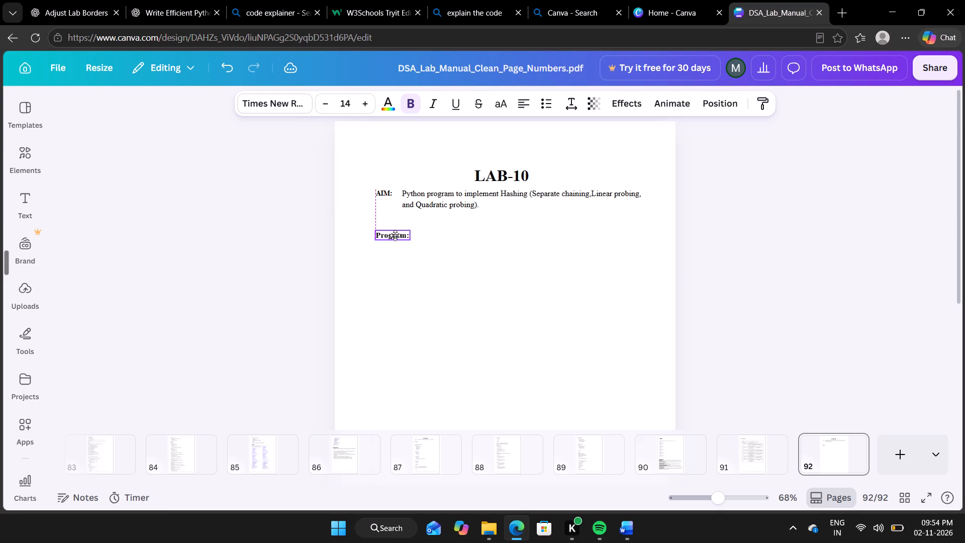
drag(395, 235, 395, 225)
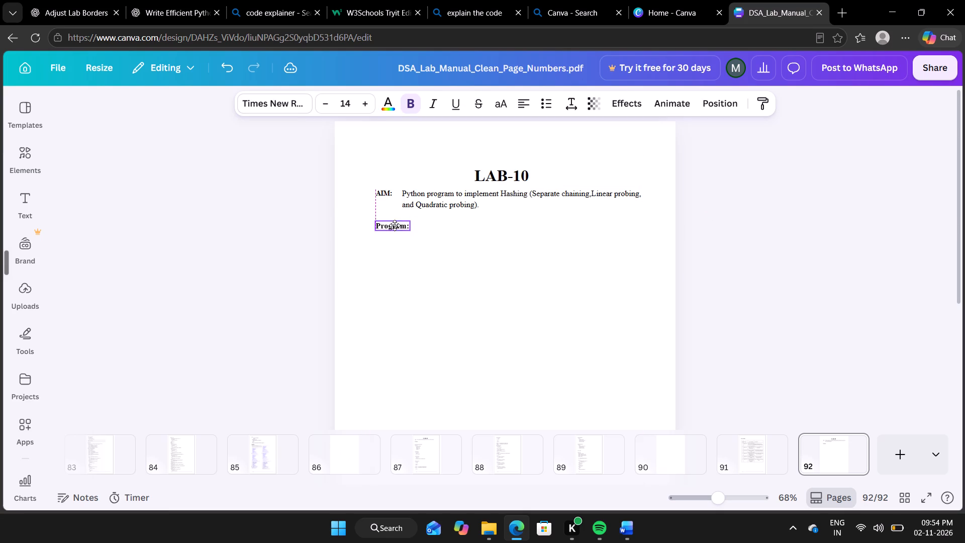
drag(395, 225, 393, 224)
click(393, 224)
click(393, 224)
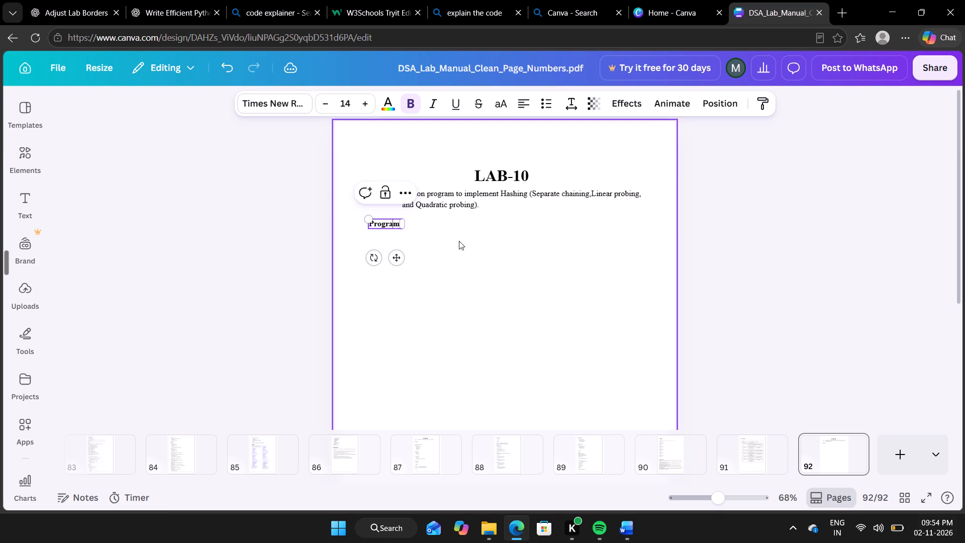
click(473, 242)
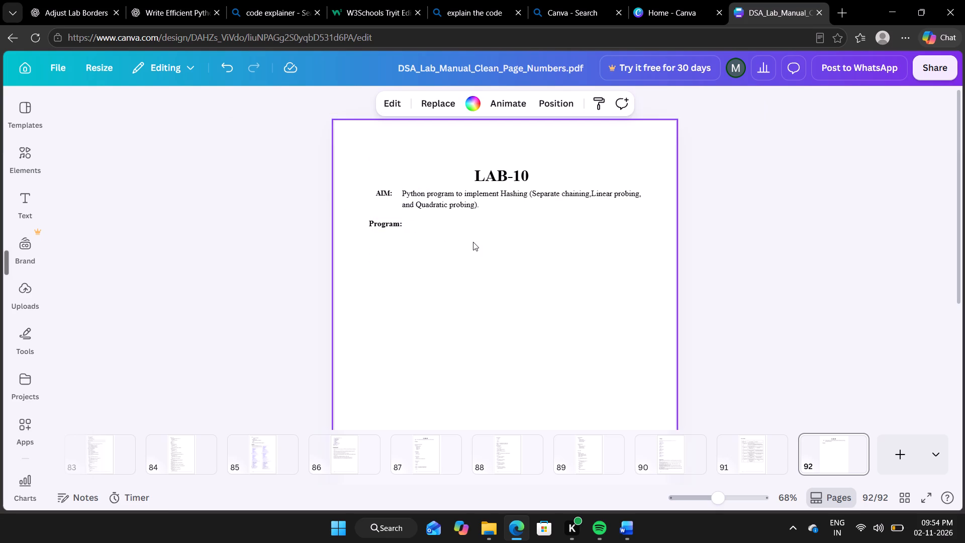
click(453, 276)
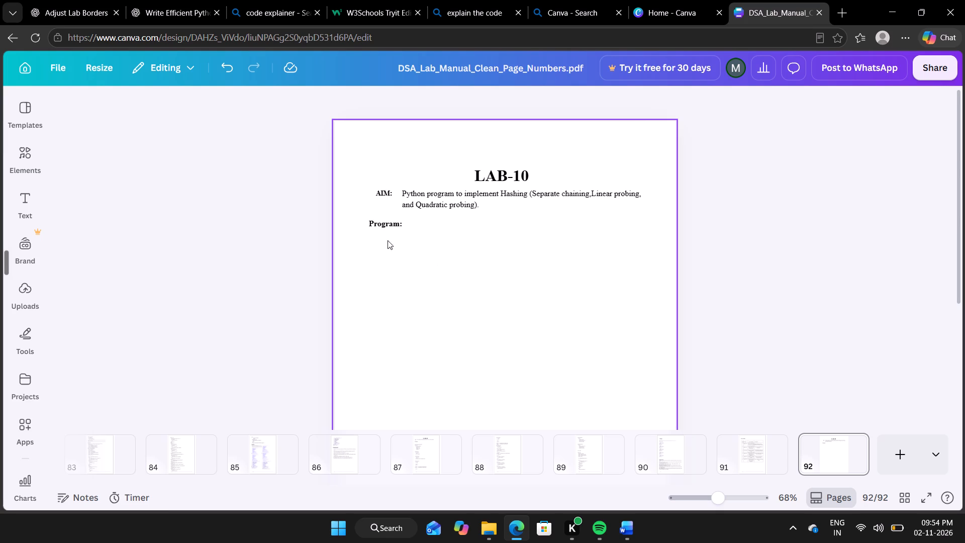
drag(384, 225, 392, 225)
click(485, 287)
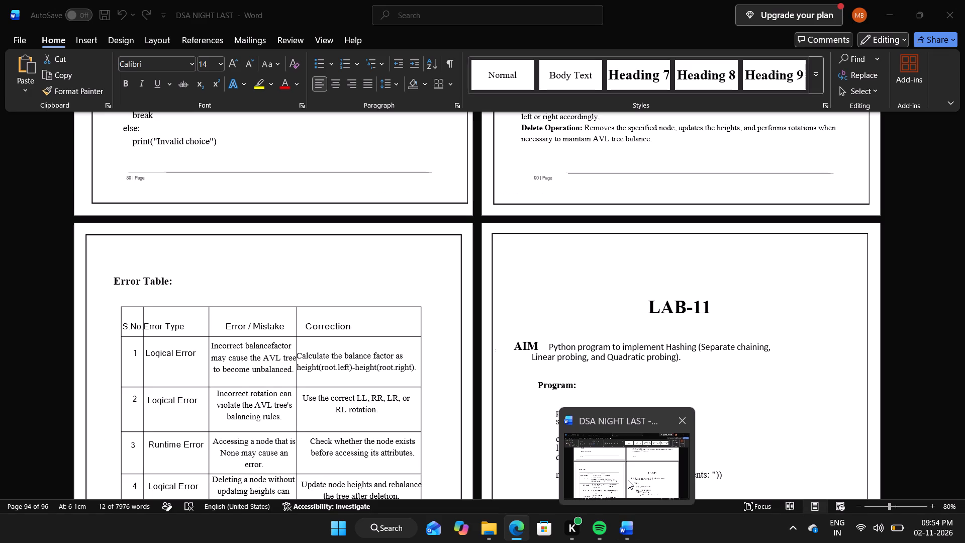
Switch to the DSA NIGHT LAST document in Word and copy the LAB-11 program code from the first print line through "i = 0".
click(628, 480)
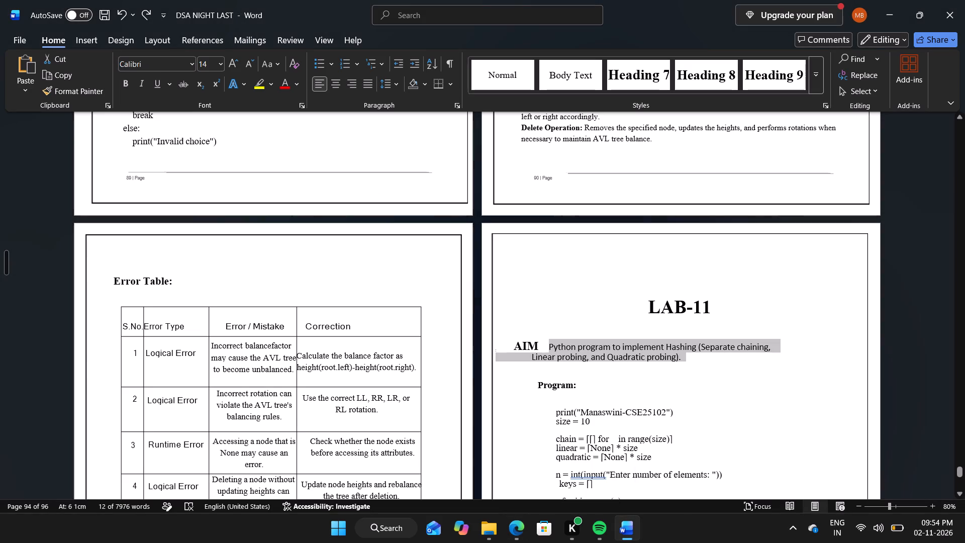
scroll(595, 386, down, 3)
scroll(595, 386, up, 2)
scroll(595, 386, down, 1)
drag(566, 293, 604, 309)
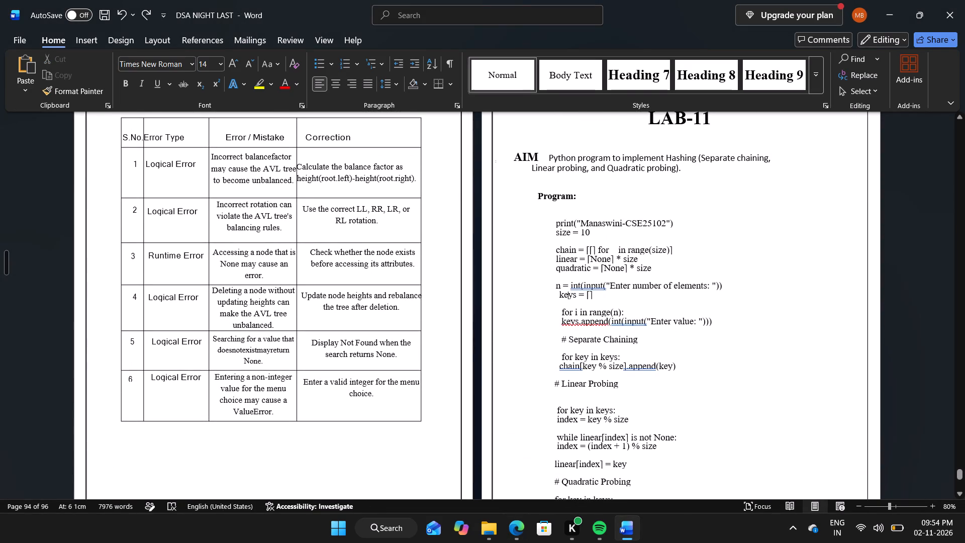
drag(552, 222, 615, 369)
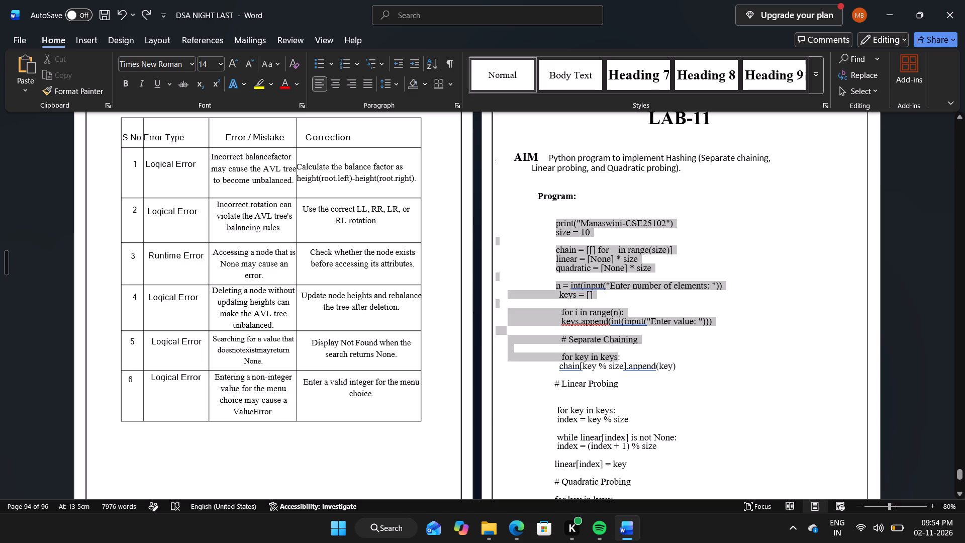
drag(615, 369, 614, 530)
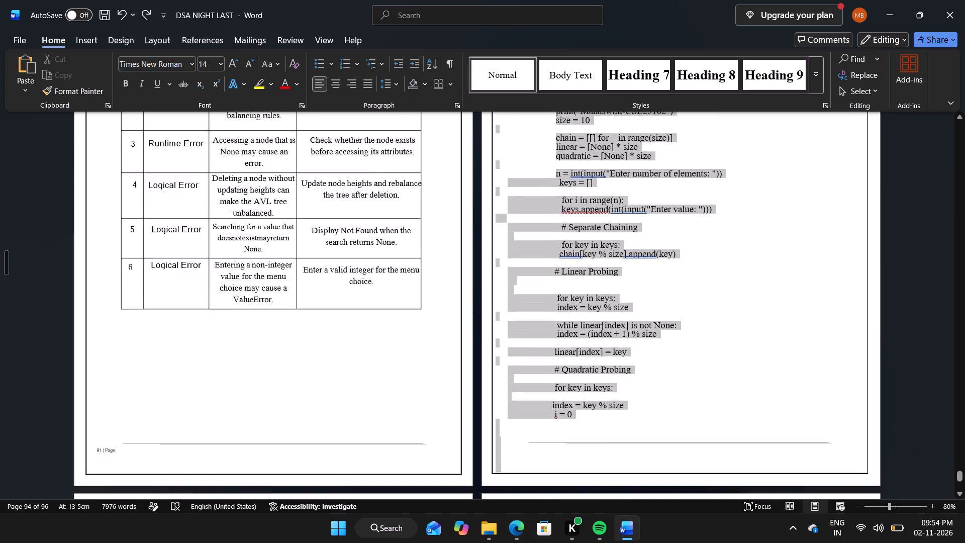
drag(614, 530, 586, 338)
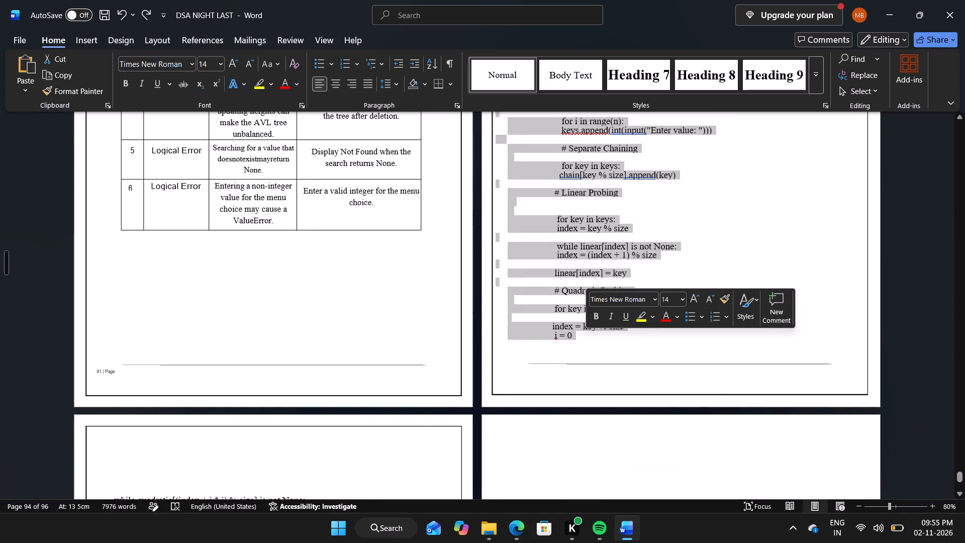
key(ctrl+c)
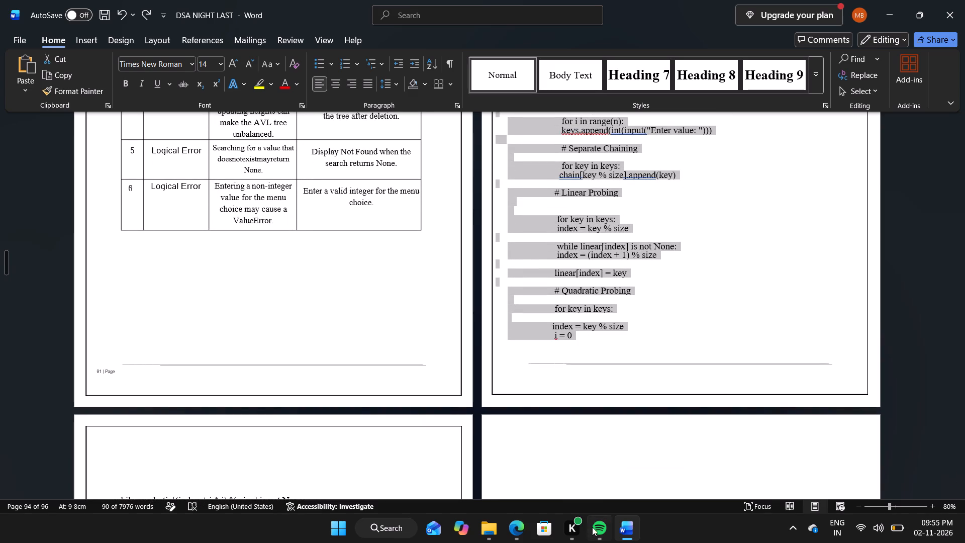
Return to the Canva design in Edge, paste the copied Hashing code onto page 92, and left-align it.
click(517, 529)
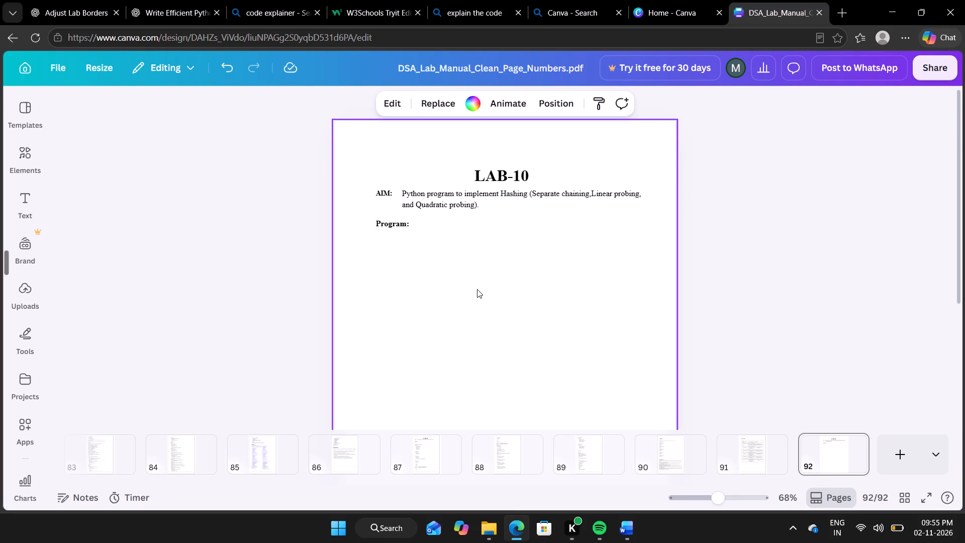
key(ctrl+v)
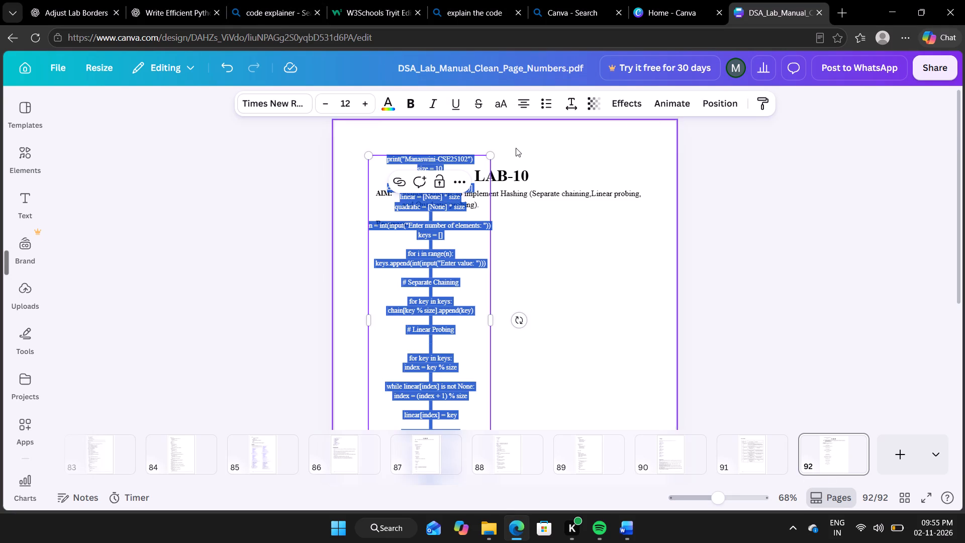
click(518, 99)
right_click(547, 265)
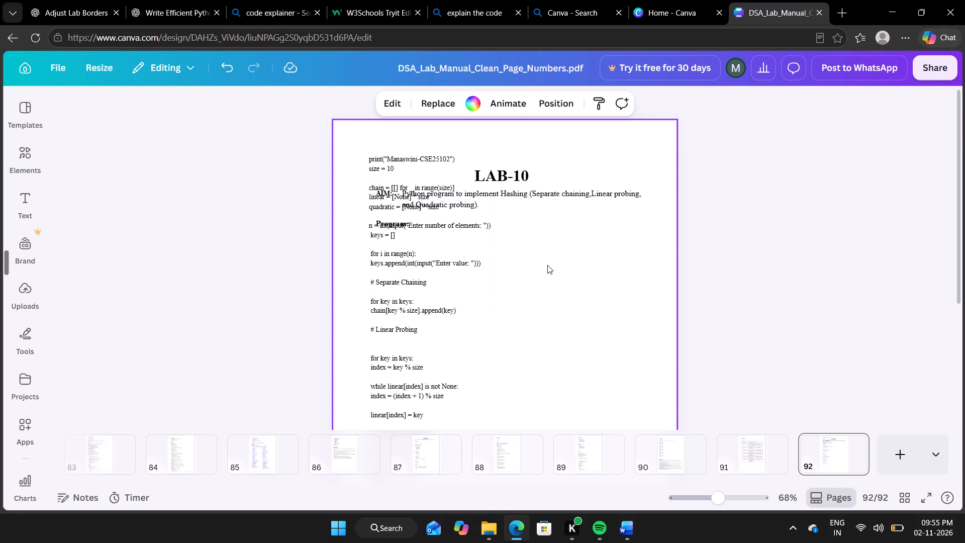
scroll(431, 294, down, 1)
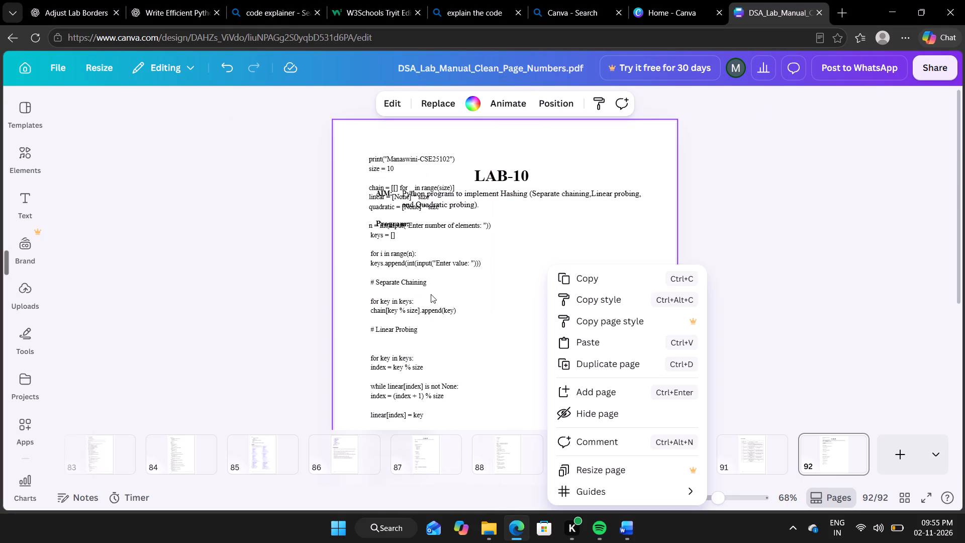
click(501, 245)
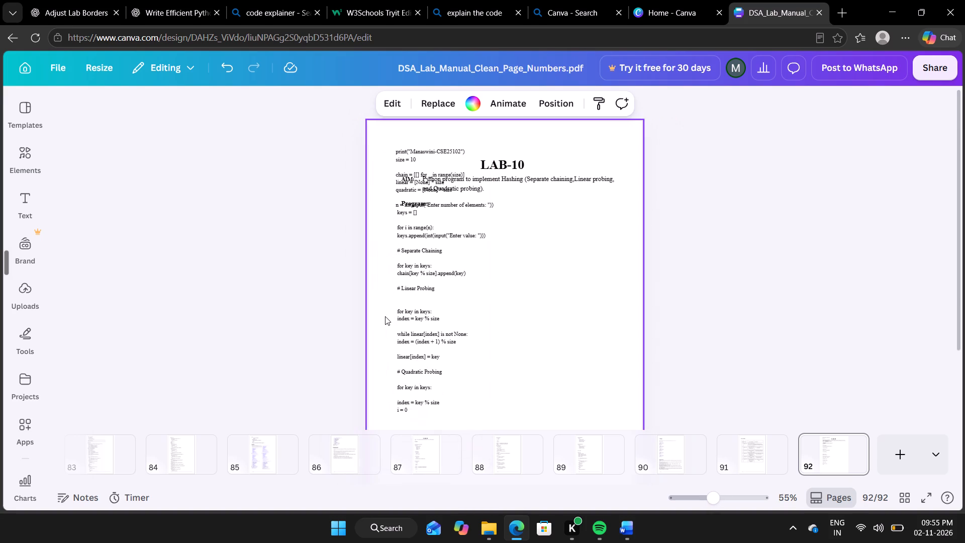
Move the pasted Hashing code block below the Program: label on page 92, slightly indented from the label.
drag(422, 332, 441, 386)
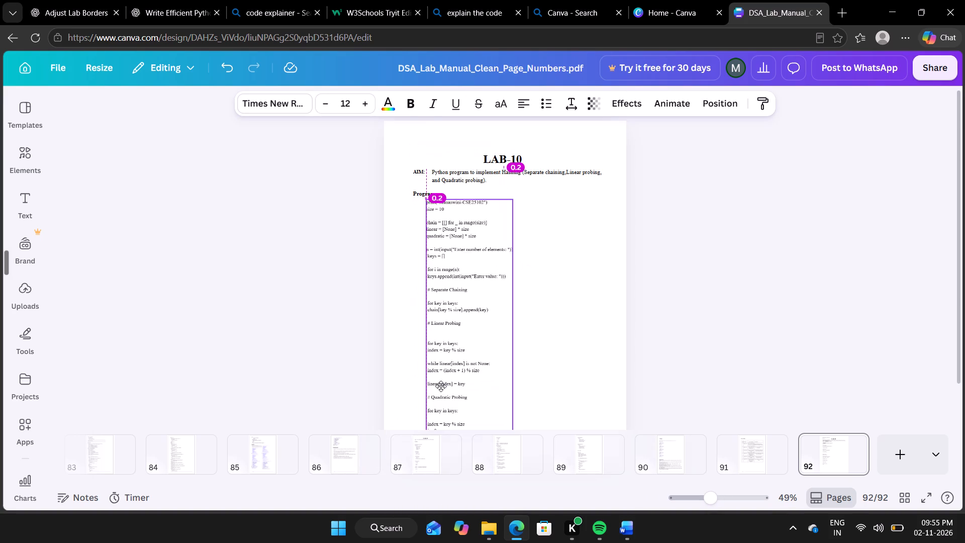
drag(441, 386, 426, 389)
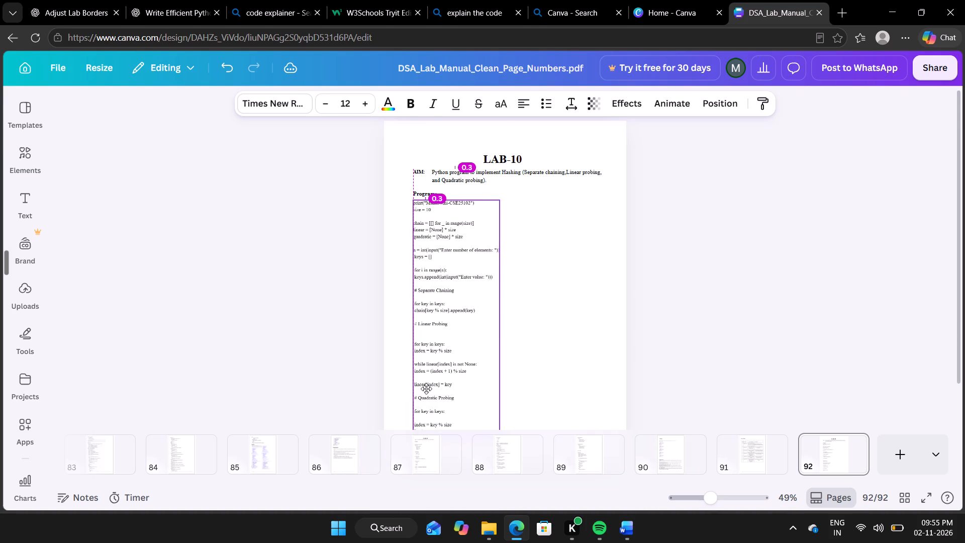
drag(426, 389, 434, 389)
click(563, 271)
Check the text formatting of the program code on page 88 against the pasted Hashing code on page 92.
scroll(512, 396, down, 2)
click(518, 456)
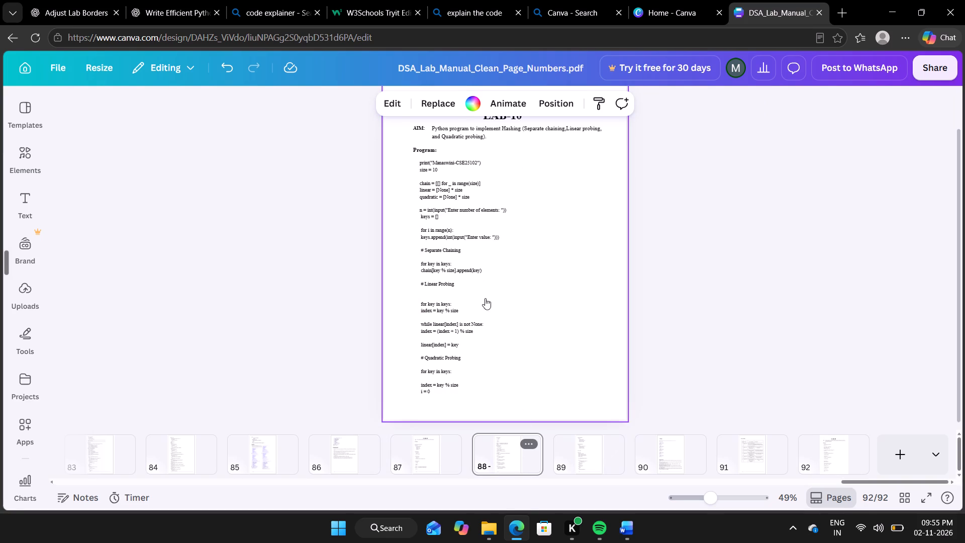
click(451, 287)
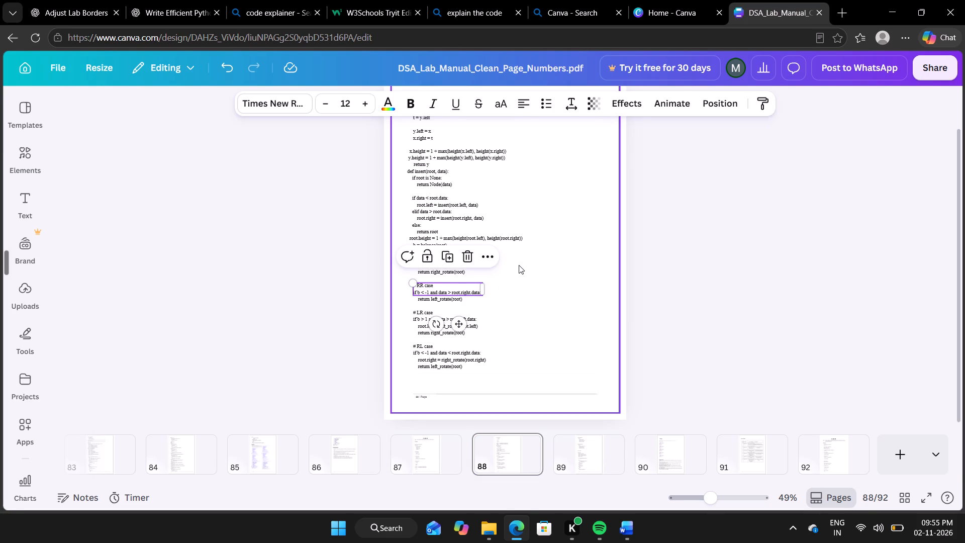
click(843, 457)
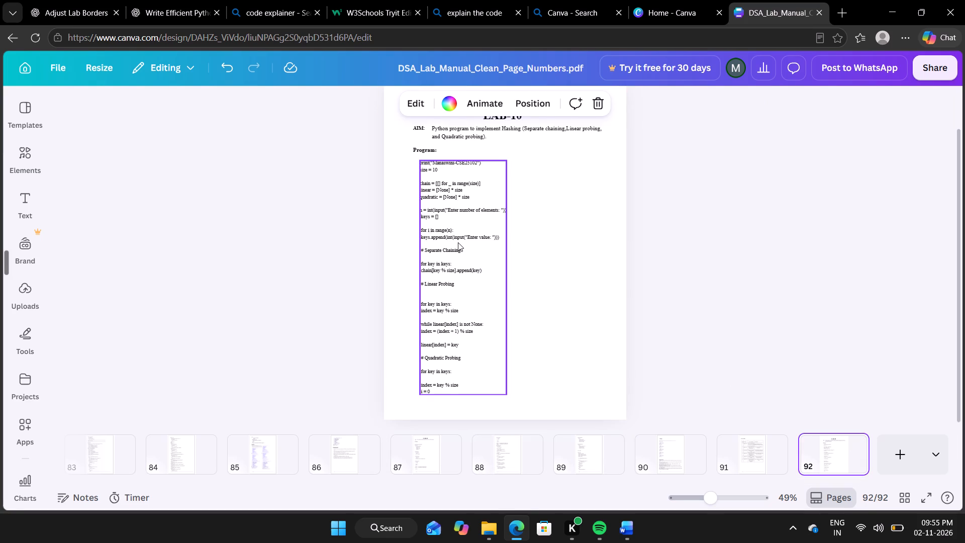
click(458, 241)
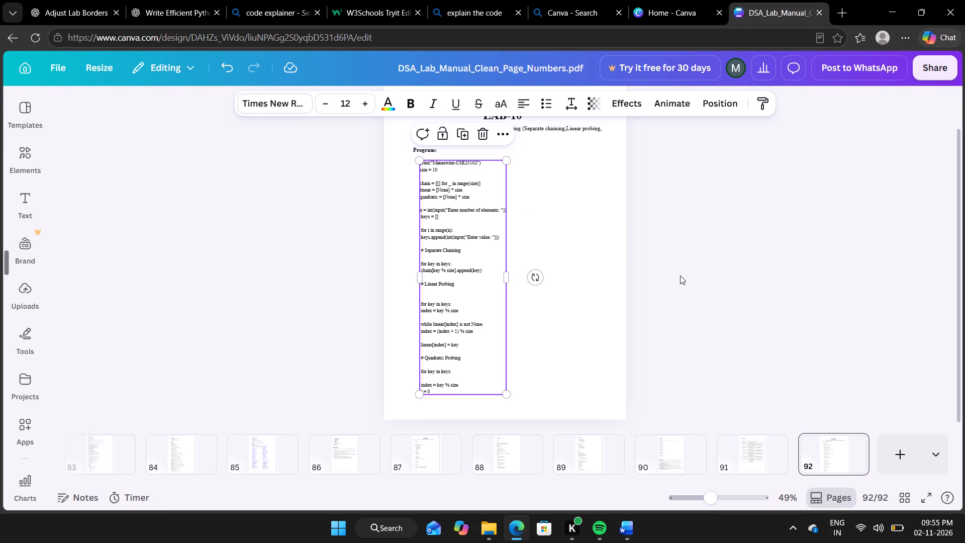
Add a blank page 93 after page 92.
click(911, 446)
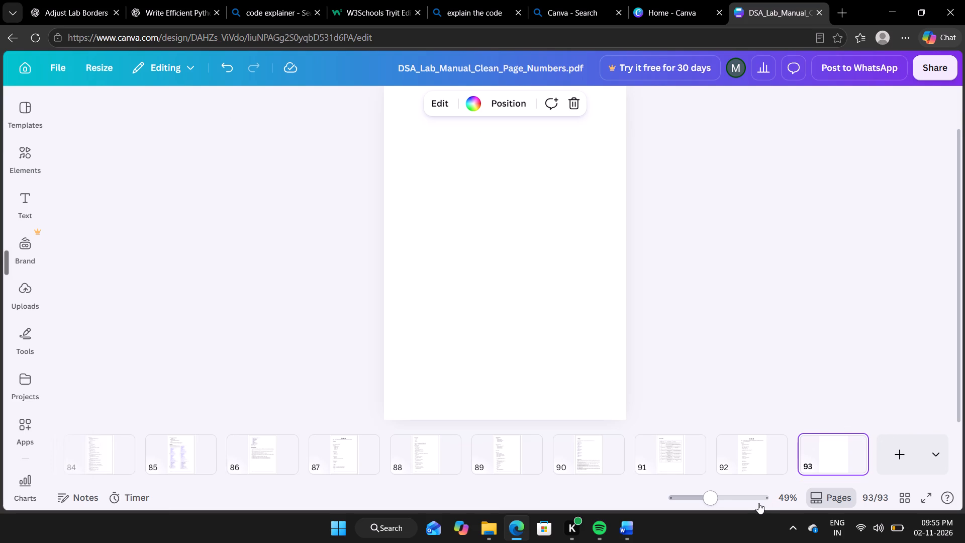
Switch to the DSA NIGHT LAST document in Word and copy the remaining LAB-11 code, from the "while quadratic" line through "print(i, ":", quadratic[i])".
click(622, 522)
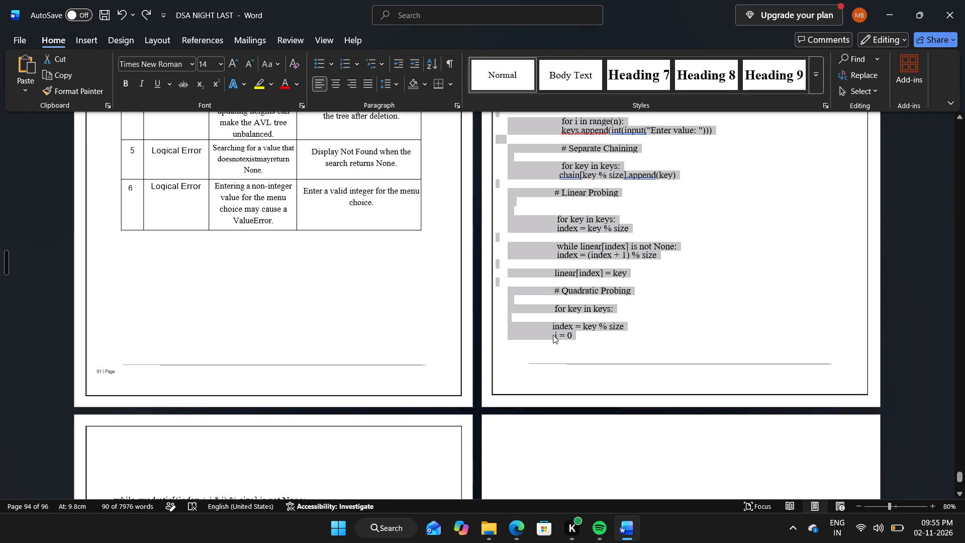
scroll(270, 381, down, 2)
scroll(247, 346, down, 1)
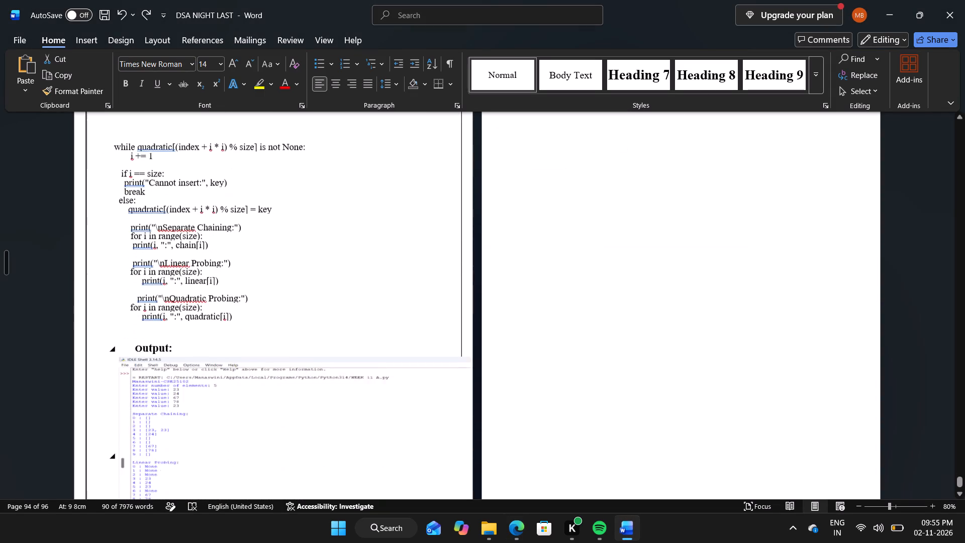
scroll(247, 346, down, 1)
scroll(242, 366, up, 1)
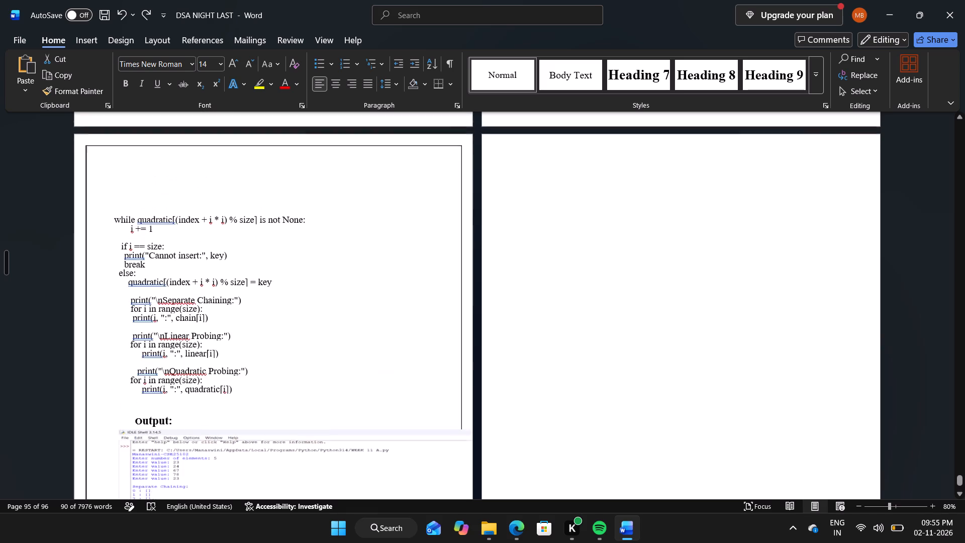
drag(110, 226, 106, 231)
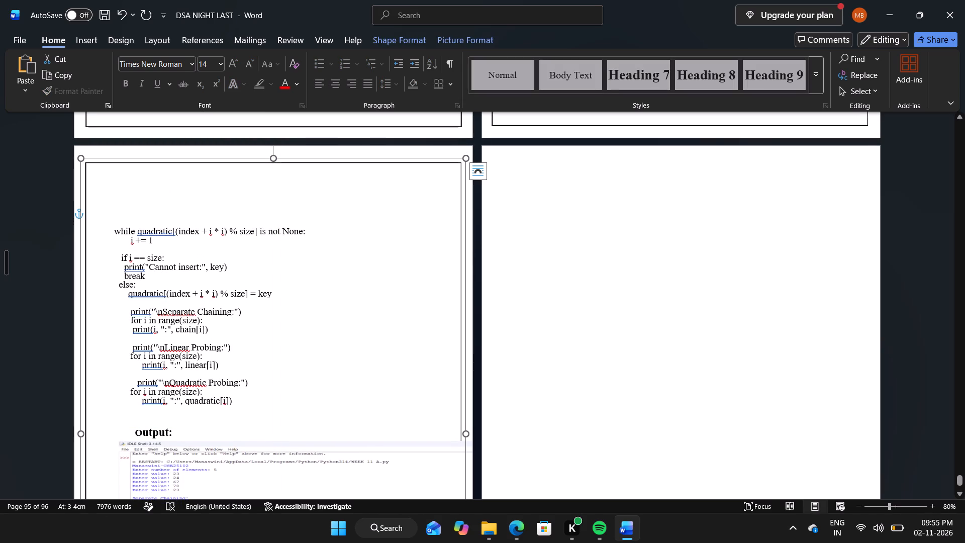
drag(114, 228, 208, 370)
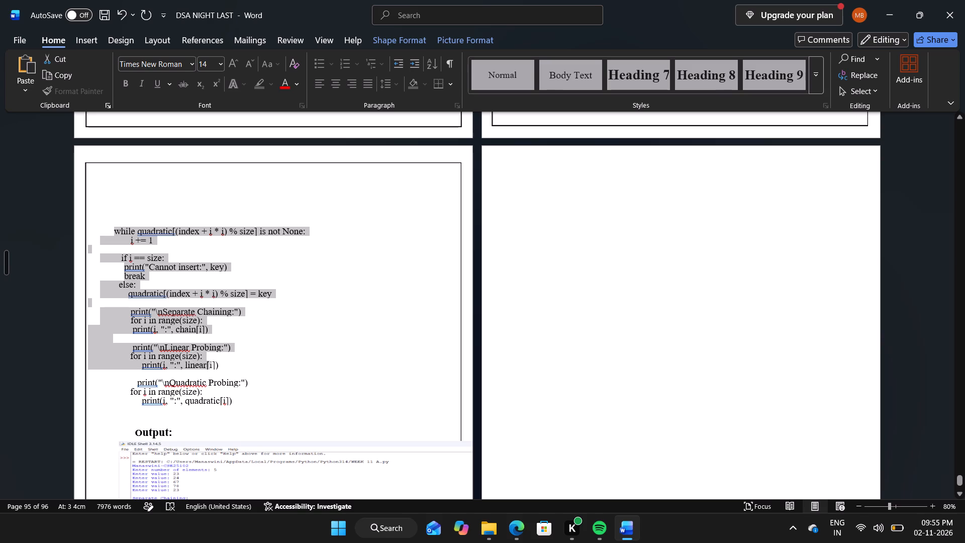
drag(208, 370, 241, 396)
key(ctrl+c)
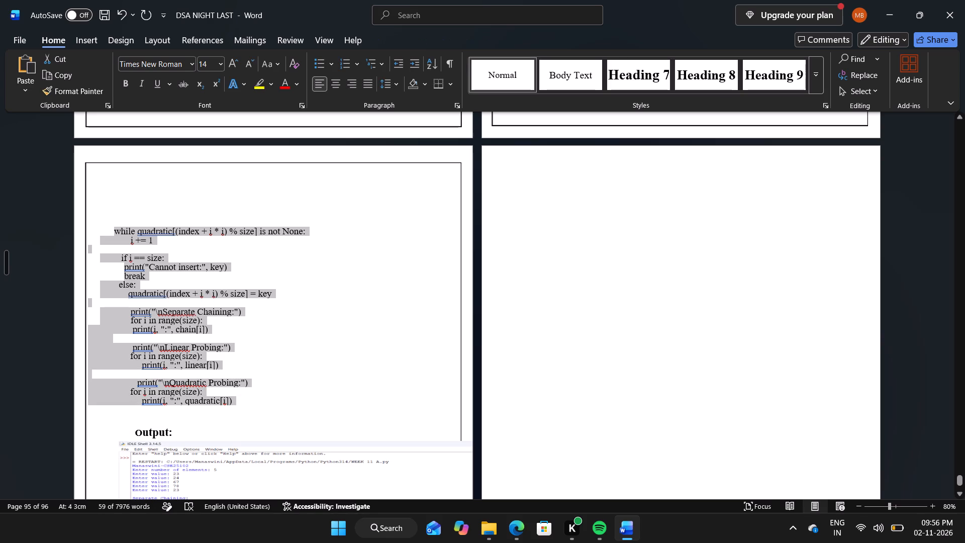
Return to the Canva design in Edge, paste the code onto page 93, left-align it, and move it to the page's upper-left area.
click(522, 522)
scroll(501, 248, up, 2)
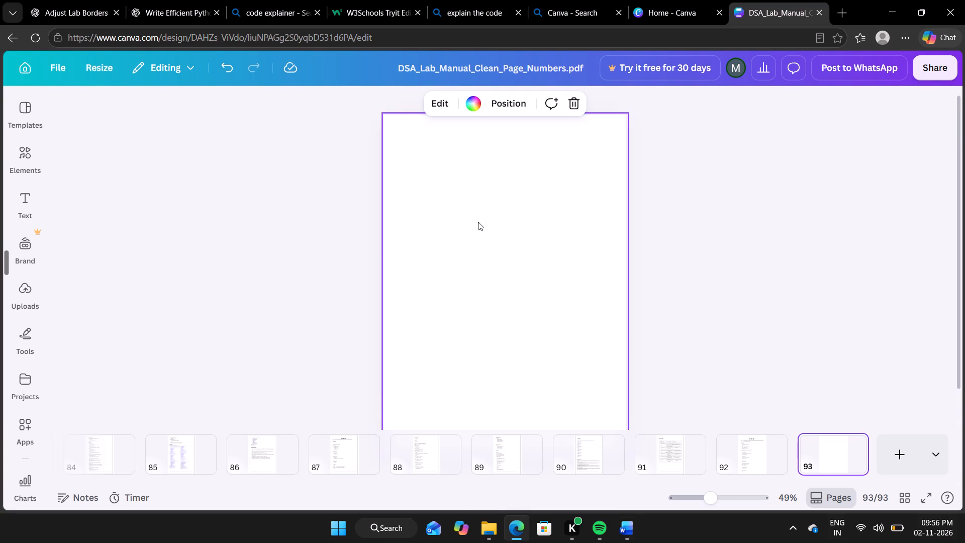
key(ctrl+v)
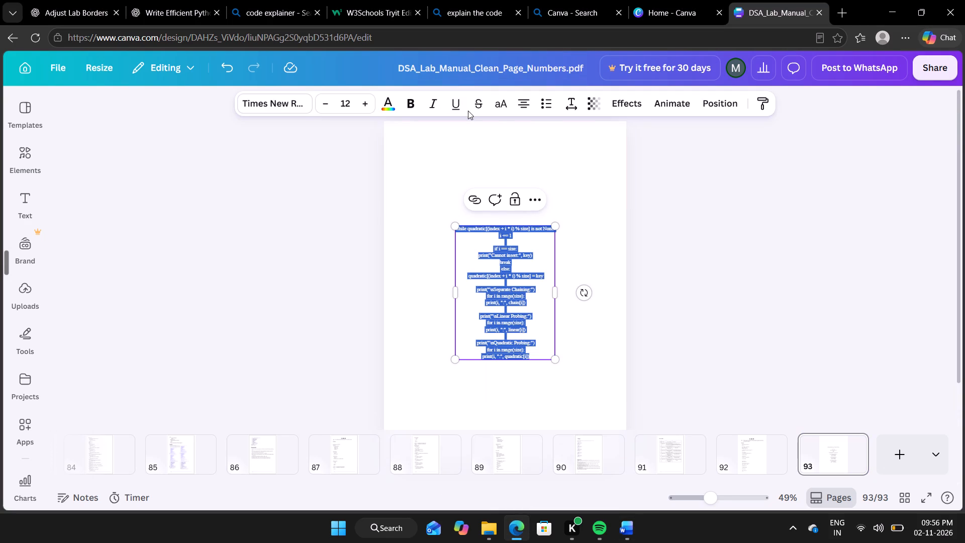
click(526, 105)
click(460, 169)
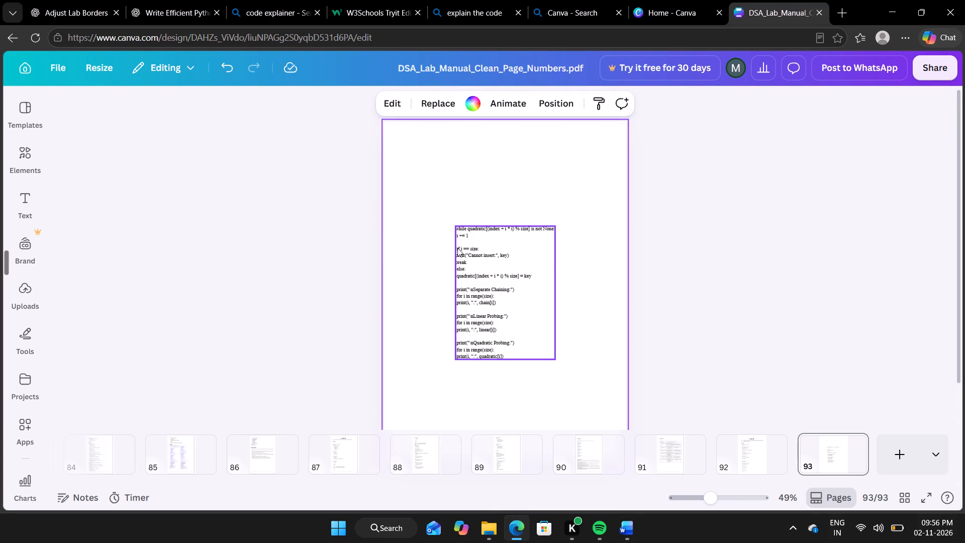
drag(457, 250, 412, 169)
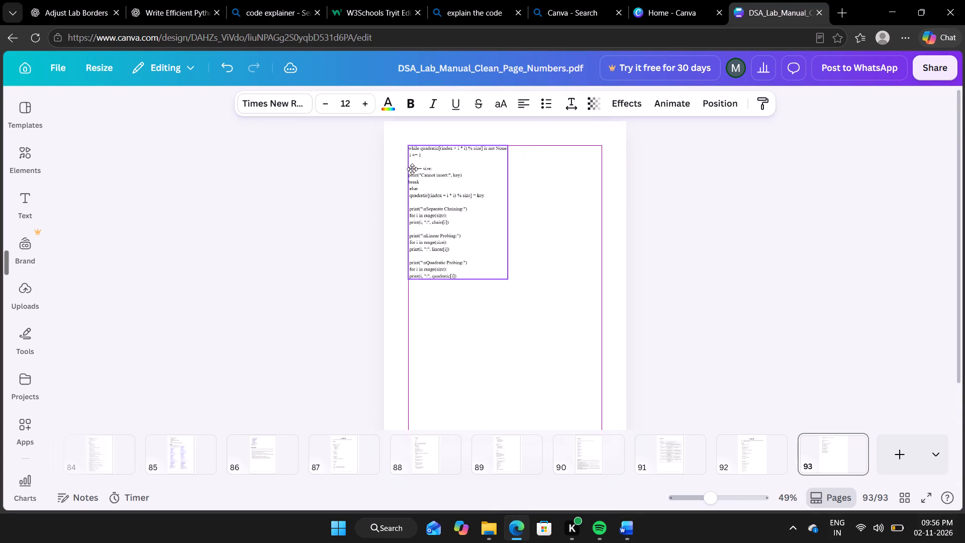
drag(412, 169, 414, 169)
right_click(600, 306)
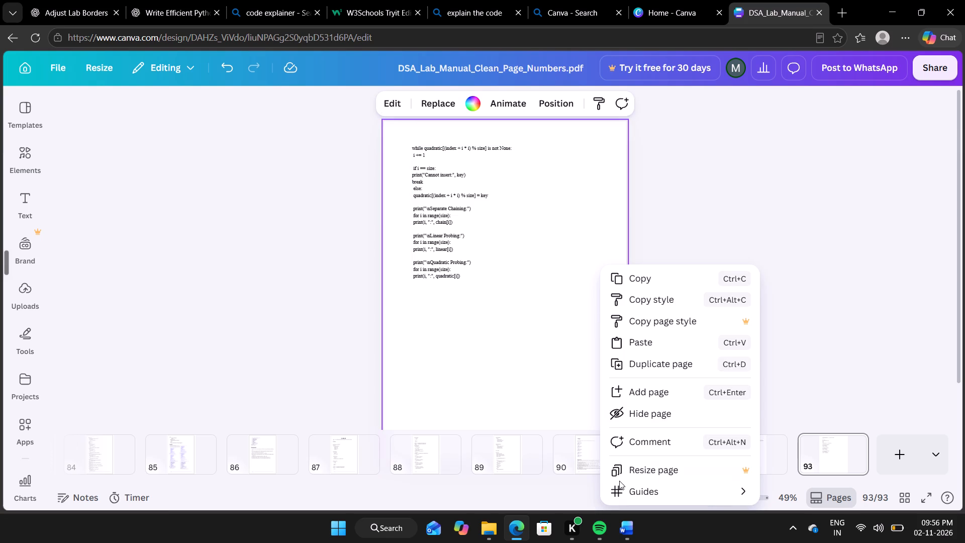
Switch to Word and copy the "Output:" heading below the LAB-11 code.
click(628, 532)
scroll(391, 332, down, 1)
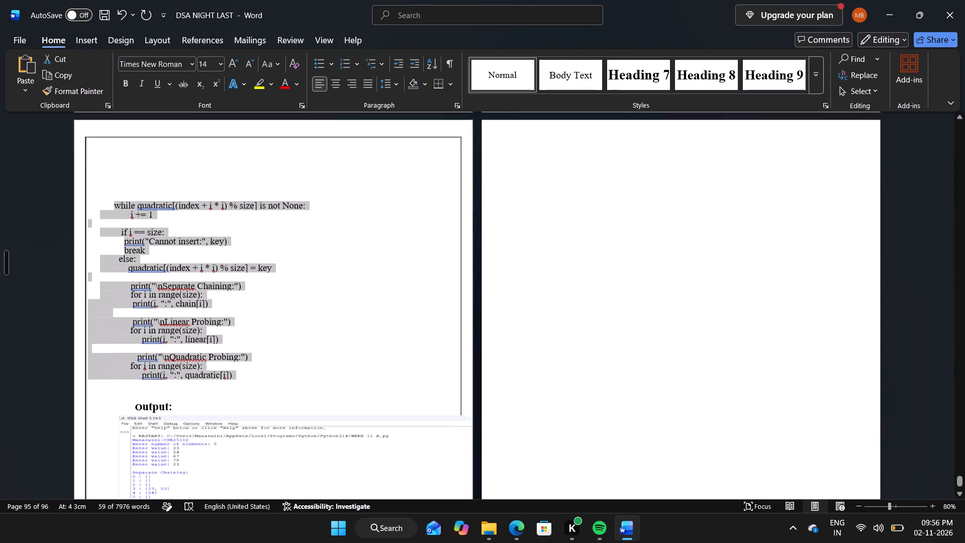
scroll(391, 332, down, 1)
drag(183, 348, 143, 346)
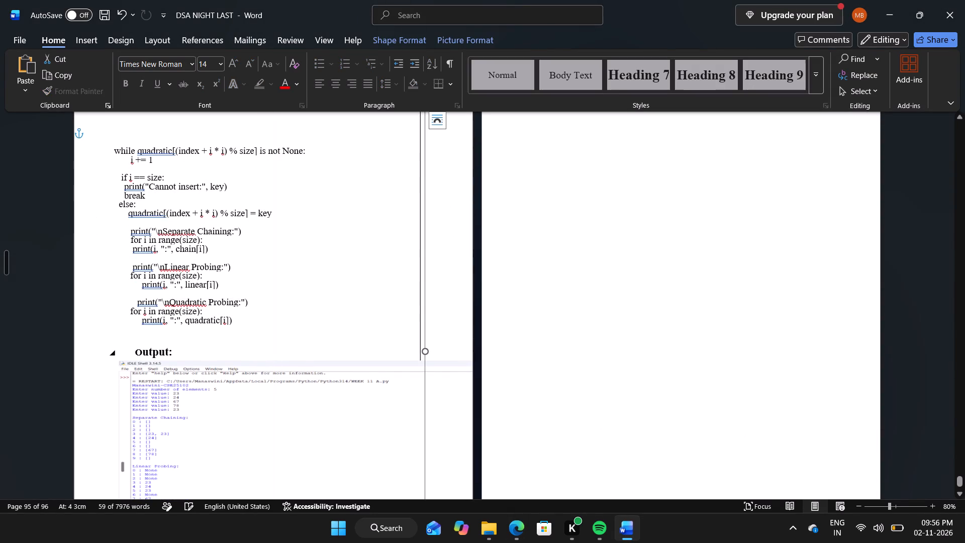
drag(133, 350, 151, 349)
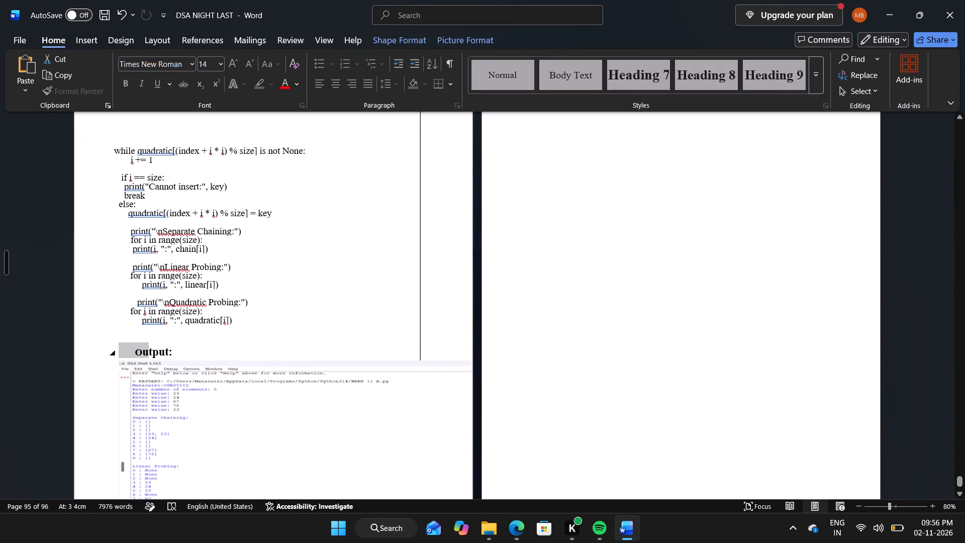
drag(151, 349, 173, 348)
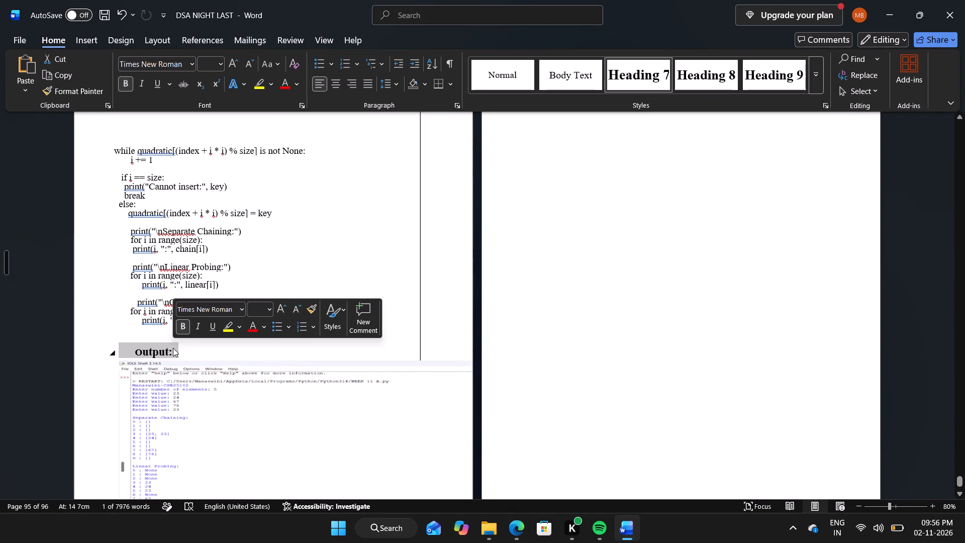
key(ctrl+c)
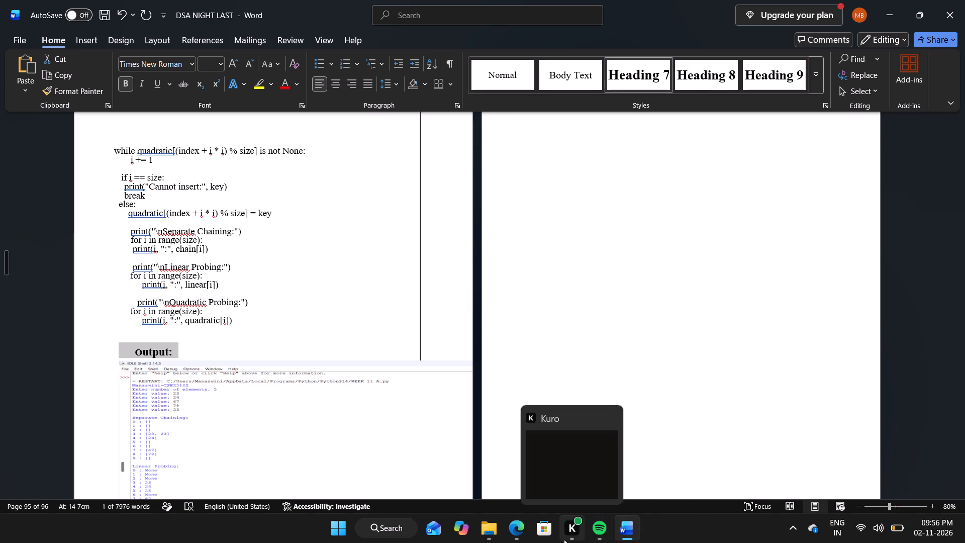
Return to Canva in Edge, paste the "Output:" heading onto page 93, and make it bold at font size 24.
click(516, 529)
right_click(519, 355)
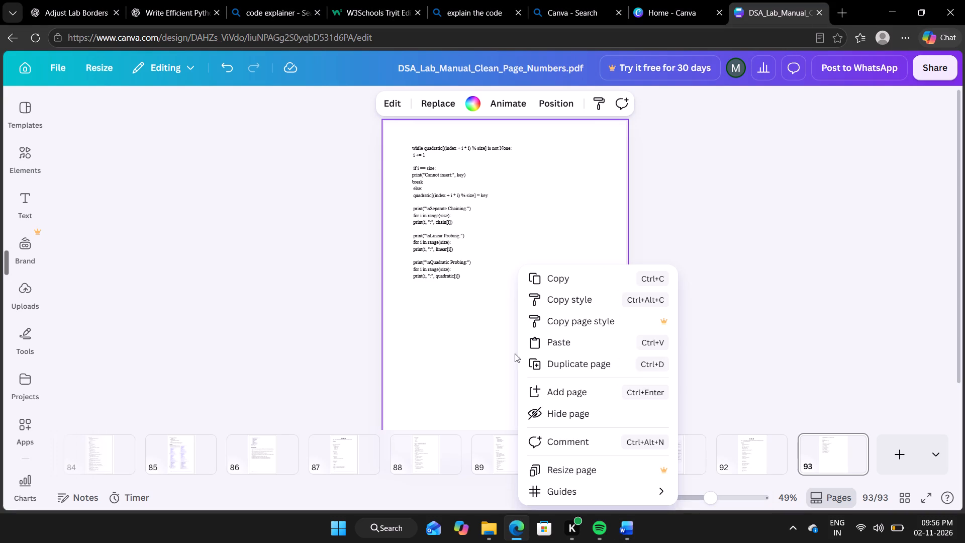
click(477, 330)
key(ctrl+v)
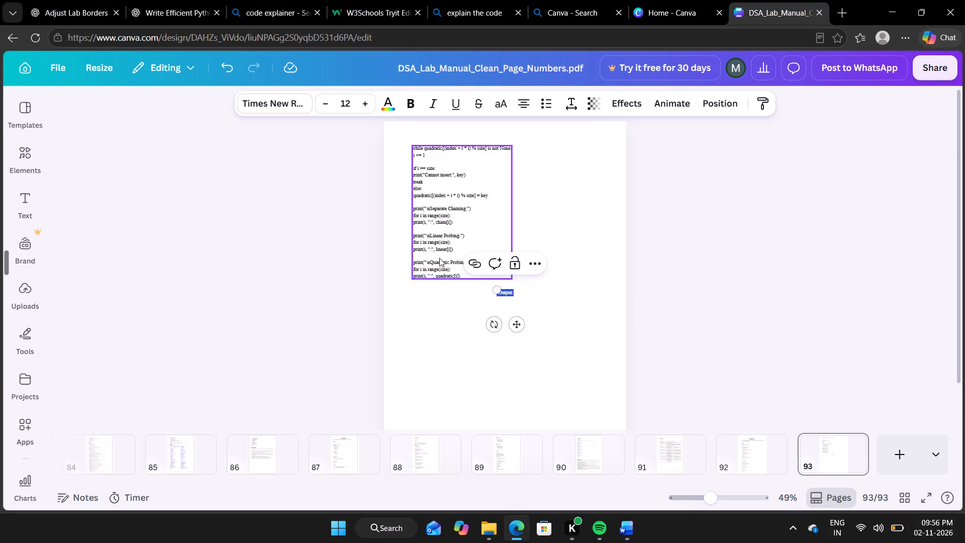
click(408, 105)
triple_click(368, 102)
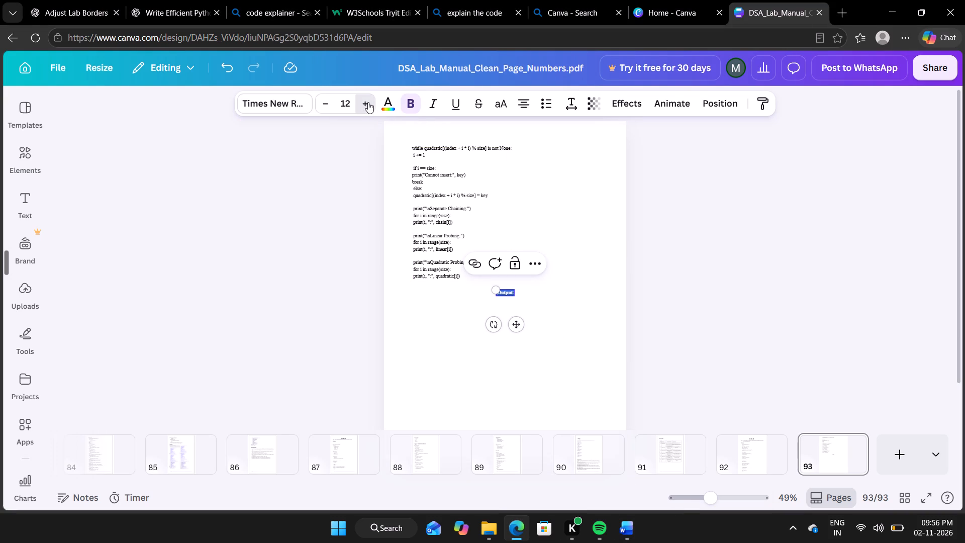
triple_click(368, 102)
triple_click(368, 102)
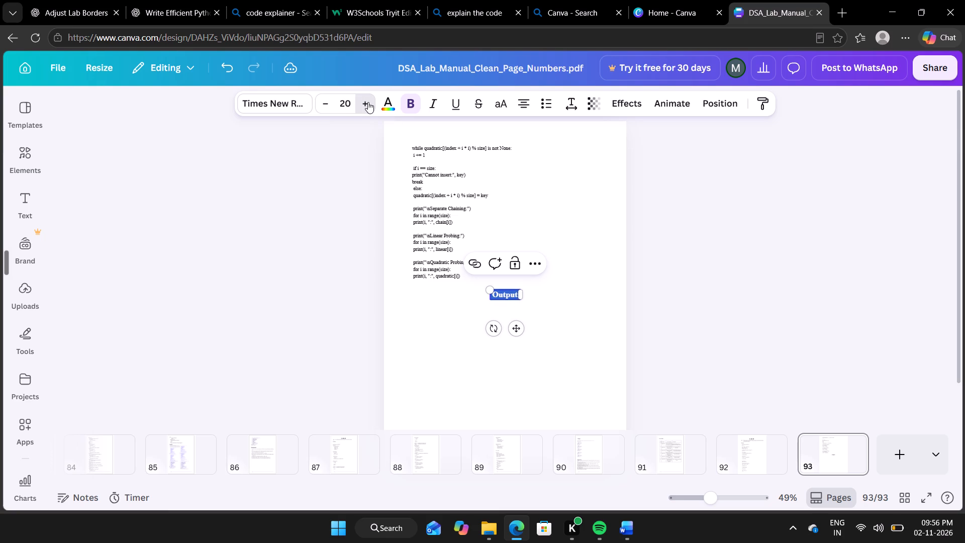
double_click(368, 102)
click(368, 102)
click(402, 296)
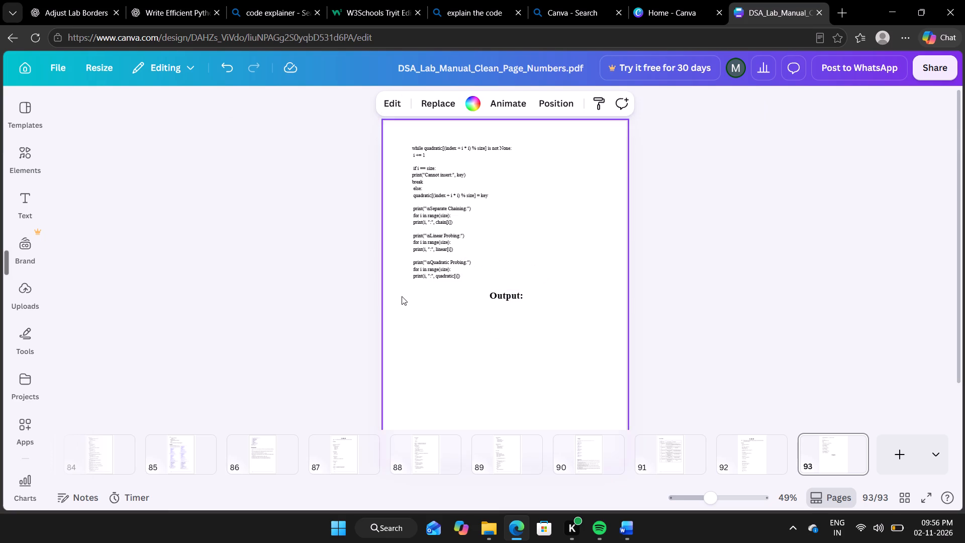
Move the "Output:" heading just below the code on page 93, aligned with the code block's left edge.
drag(514, 294, 440, 299)
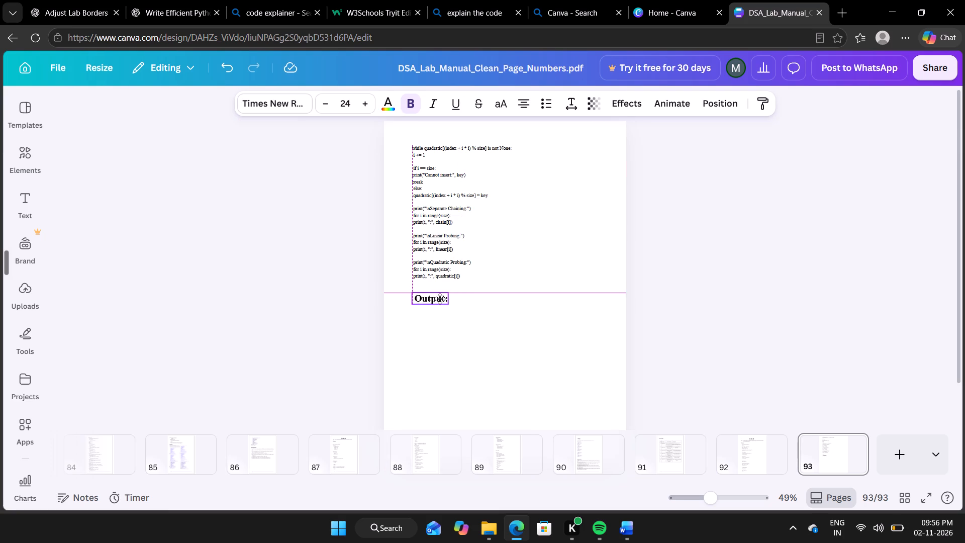
drag(440, 299, 440, 299)
click(567, 286)
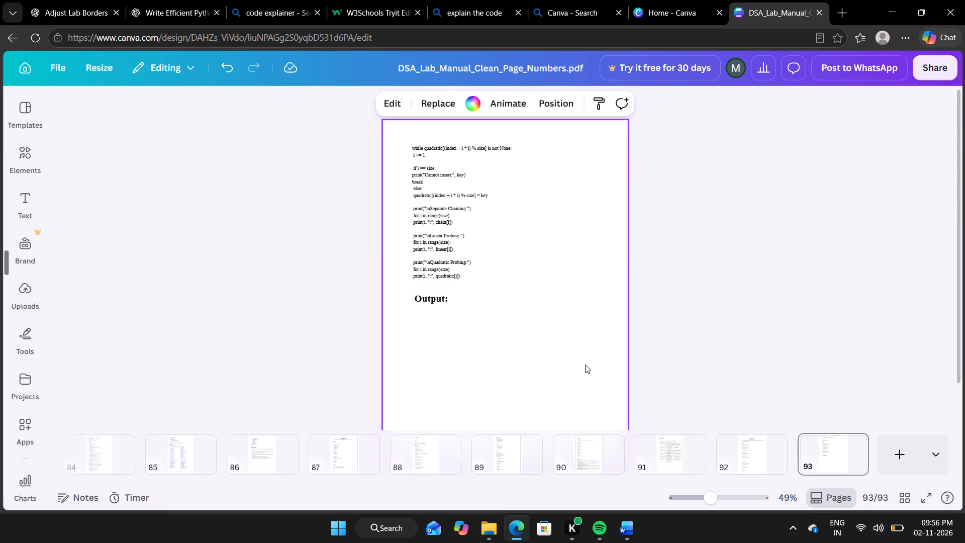
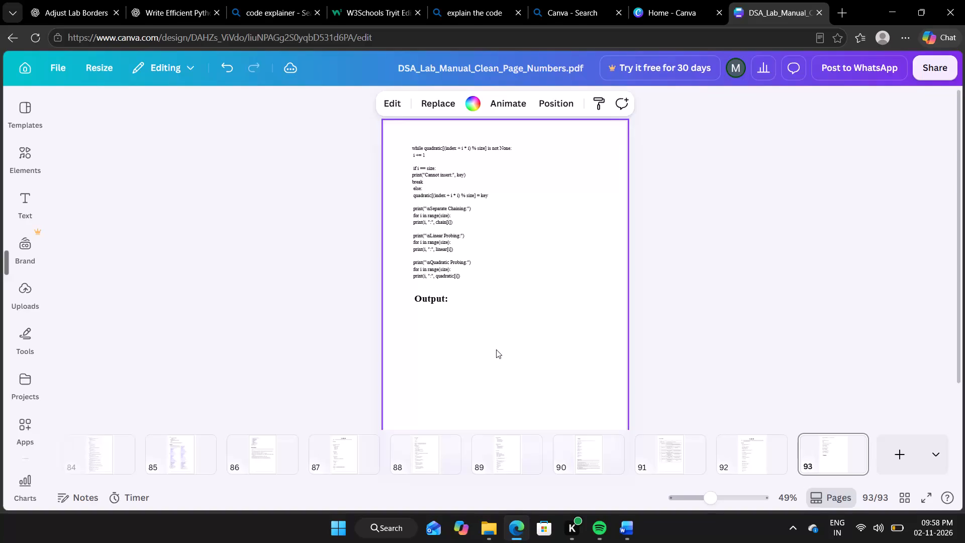
Switch to Word and copy the IDLE output screenshot below the LAB-11 "Output:" heading.
click(632, 527)
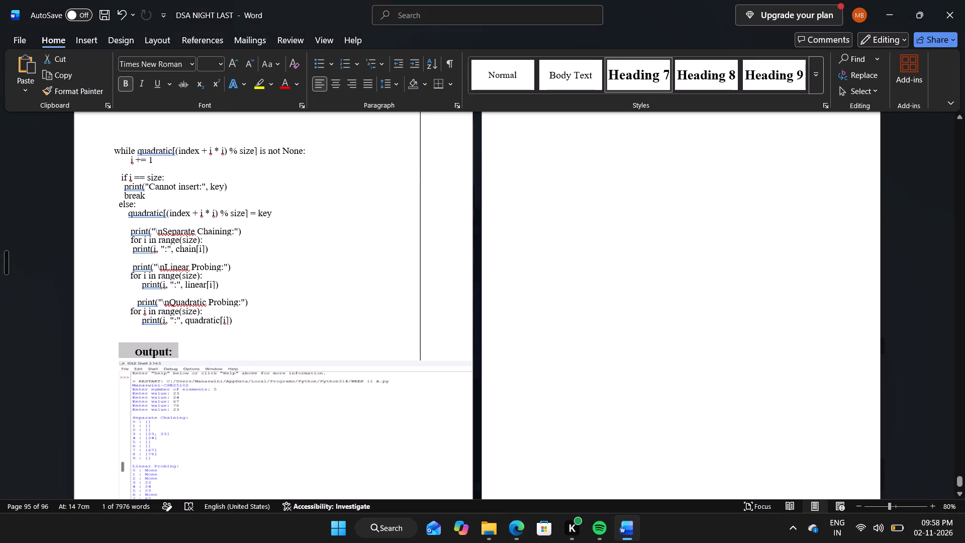
scroll(379, 385, down, 1)
scroll(324, 338, down, 1)
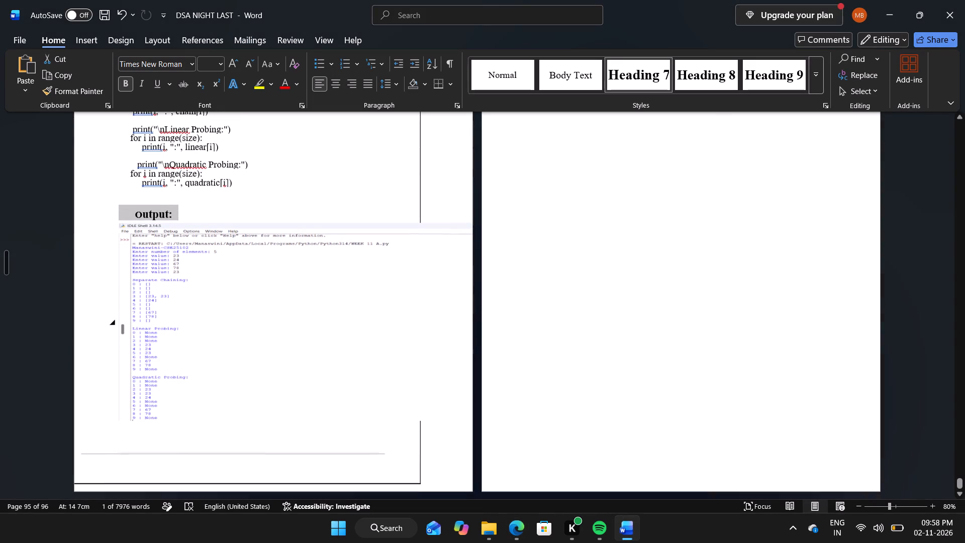
click(283, 325)
right_click(283, 325)
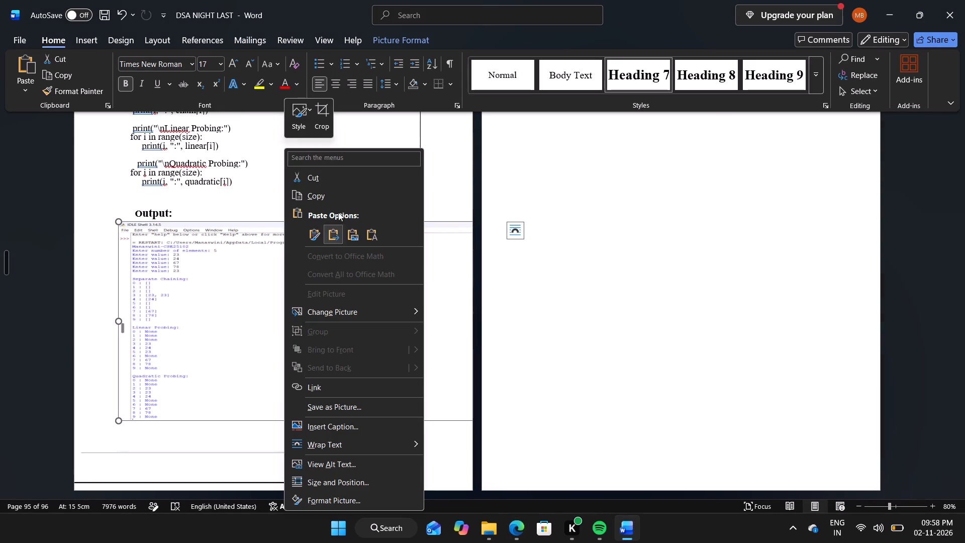
click(336, 193)
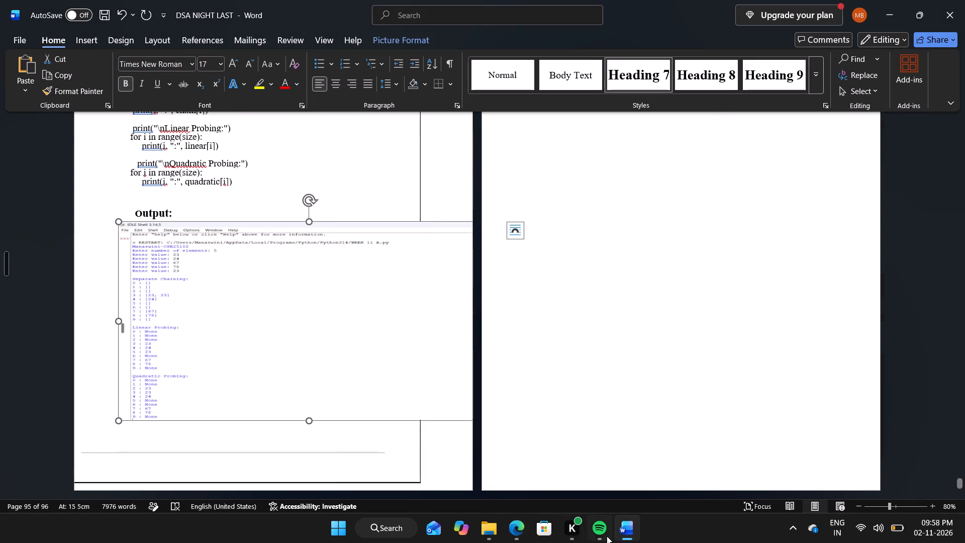
Return to Canva in Edge, paste the output screenshot onto page 93, and move it below the "Output:" heading.
right_click(518, 537)
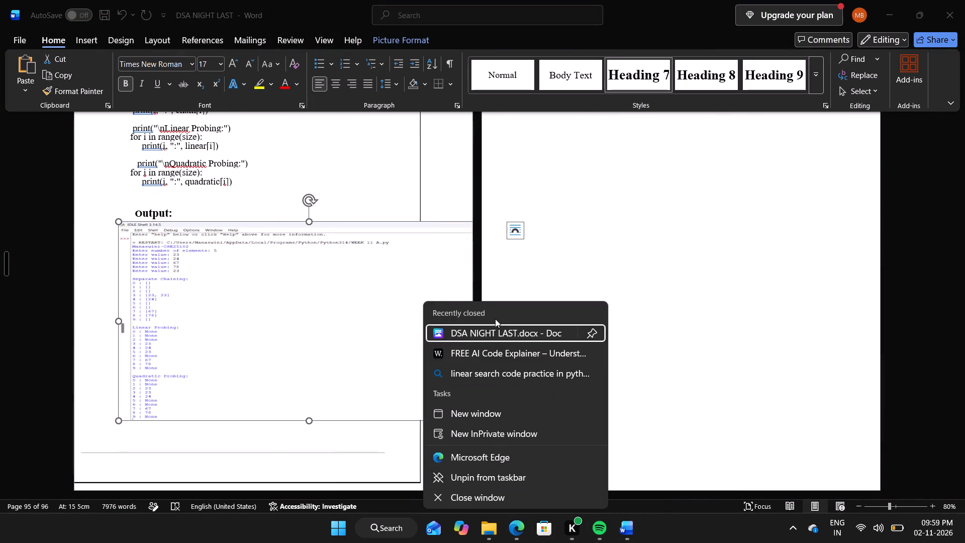
click(715, 432)
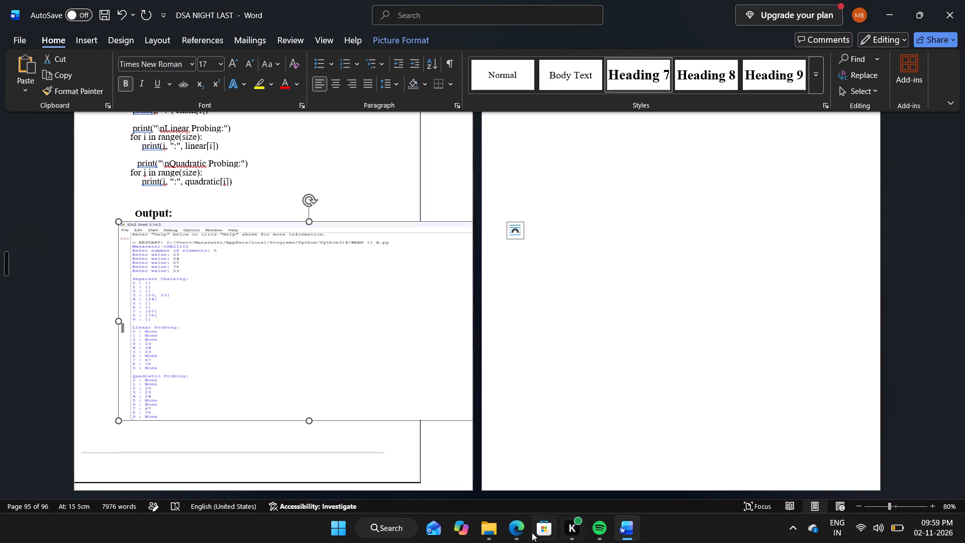
click(515, 530)
scroll(475, 313, down, 1)
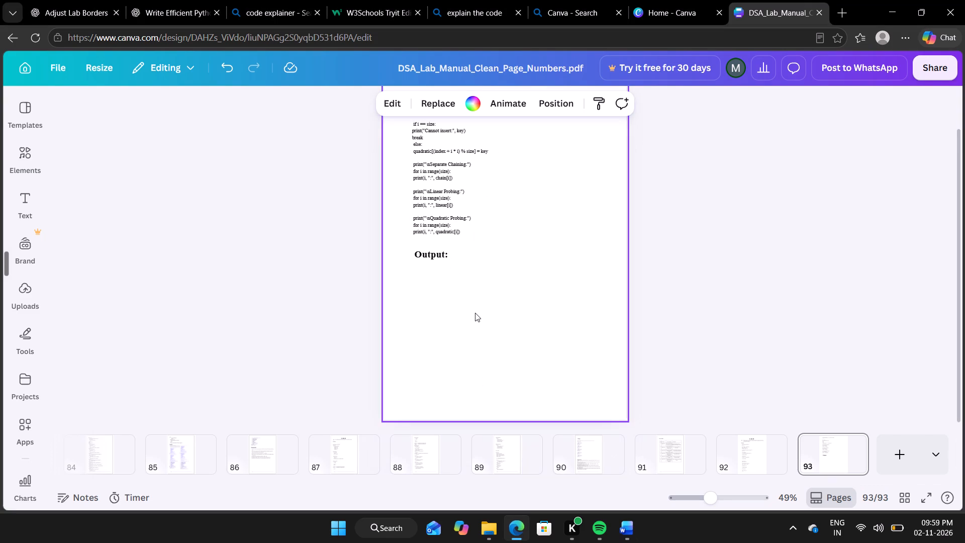
scroll(475, 313, down, 1)
key(ctrl+v)
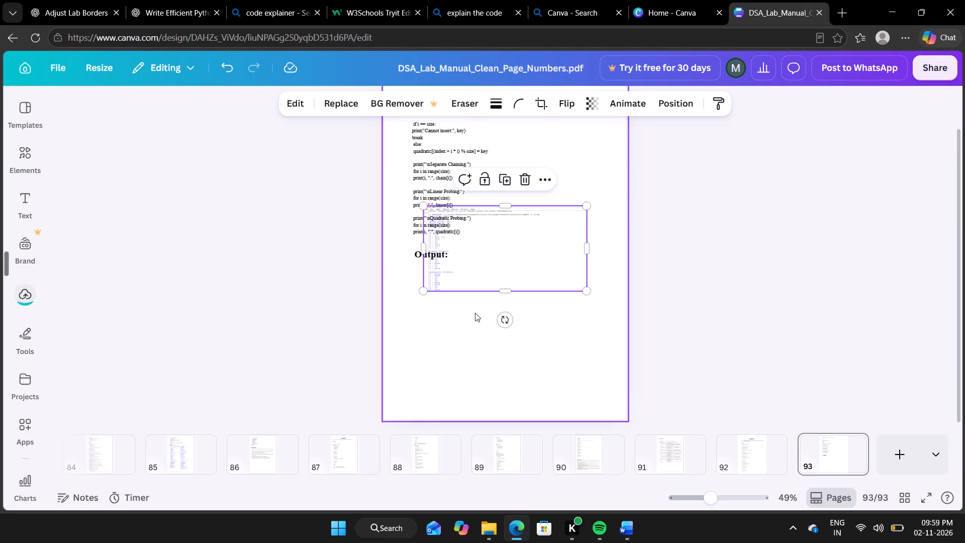
drag(525, 244, 514, 348)
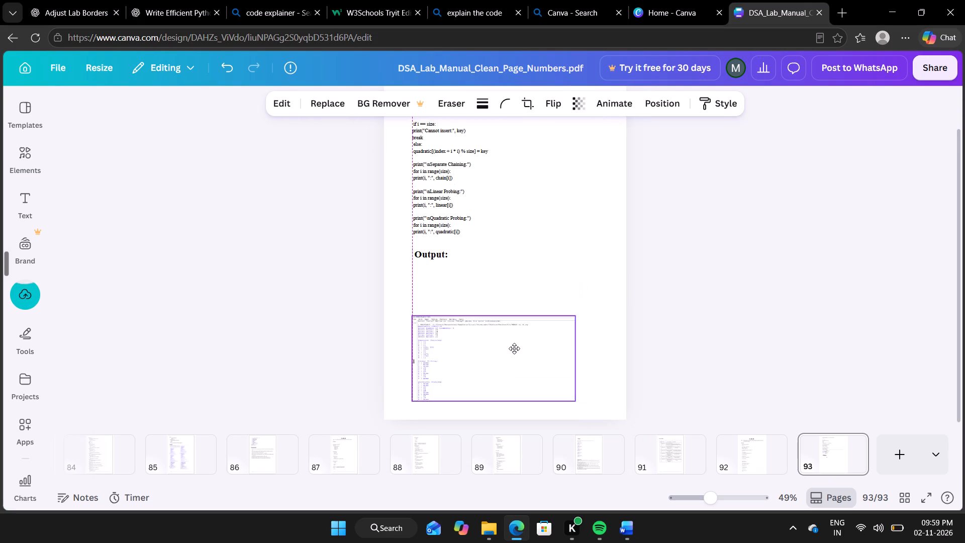
drag(514, 348, 509, 309)
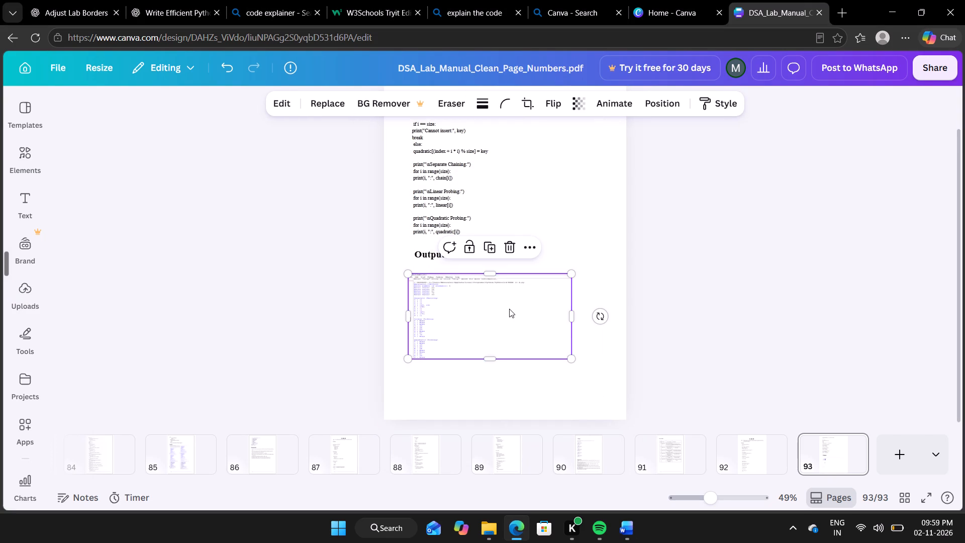
Crop away the output screenshot's blank right part and enlarge it to about 12.3 by 12.5.
drag(571, 355, 598, 366)
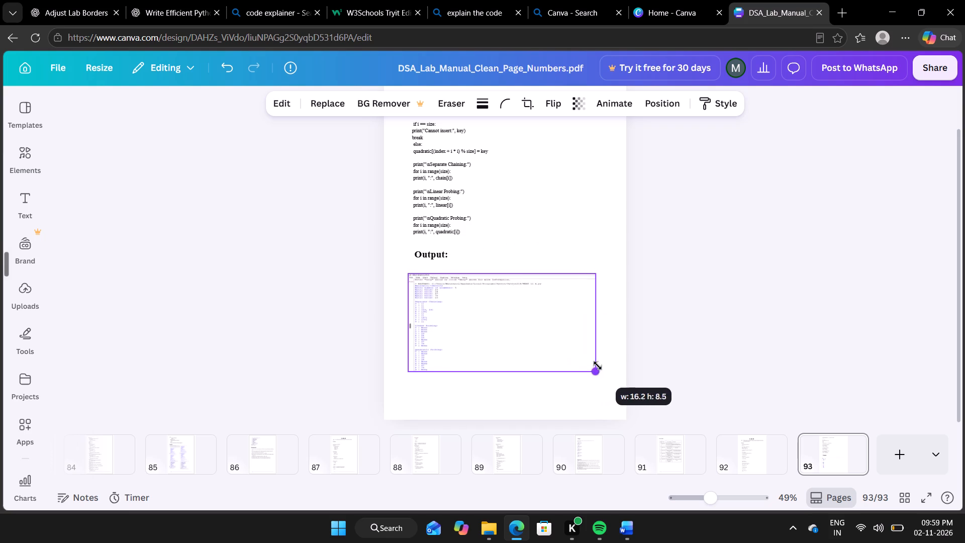
drag(598, 366, 598, 366)
drag(599, 324, 559, 334)
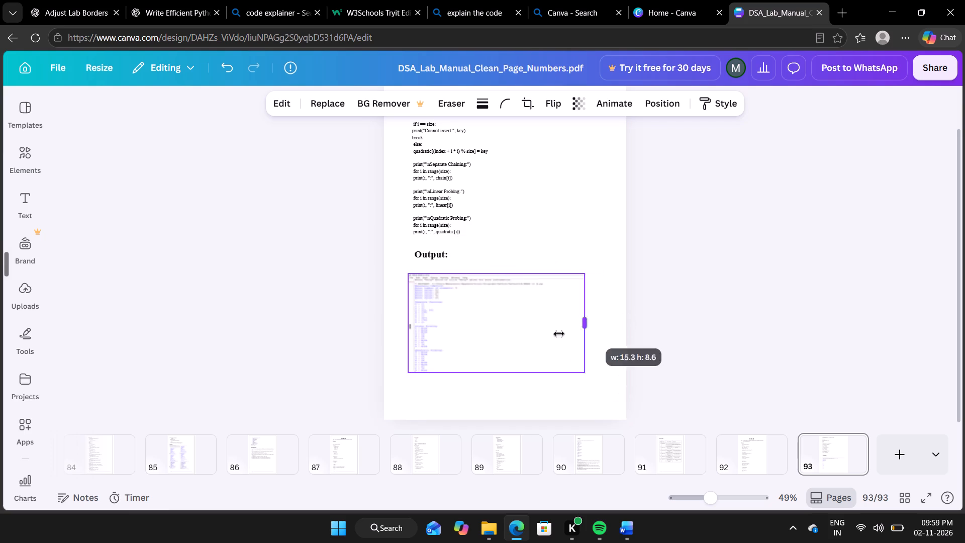
drag(559, 334, 503, 325)
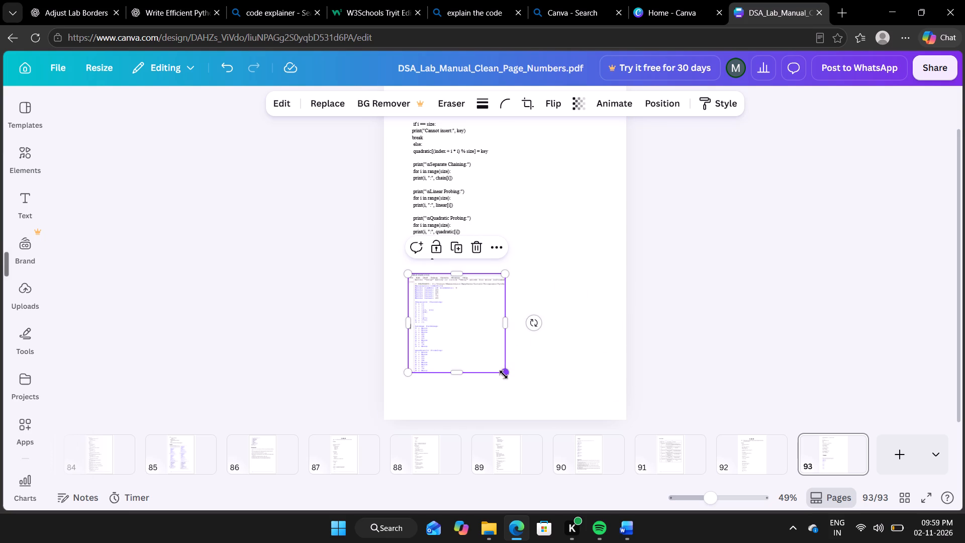
drag(502, 375, 636, 336)
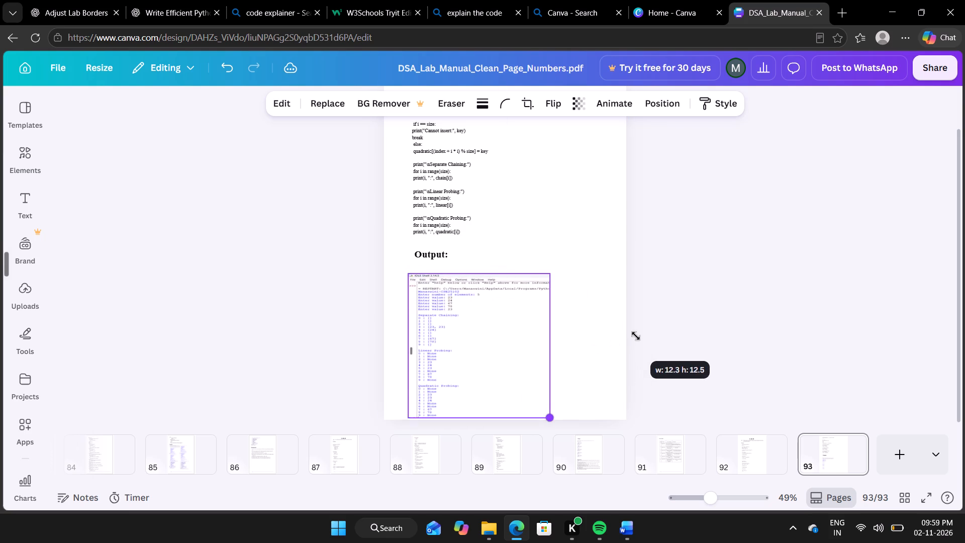
drag(636, 336, 637, 335)
Align the screenshot with the code's left edge under "Output:", widen its crop slightly, and shrink it to leave a bottom margin.
drag(508, 354, 522, 334)
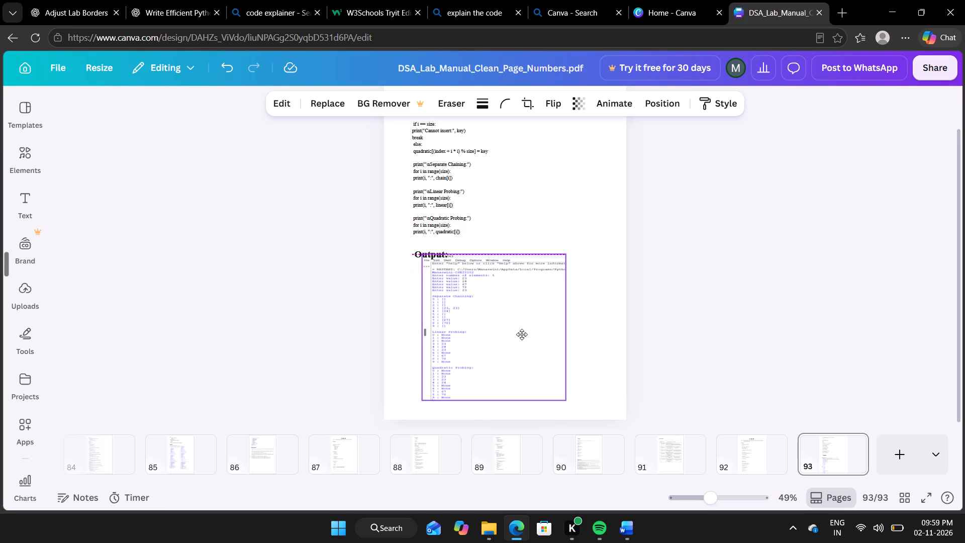
drag(522, 334, 513, 346)
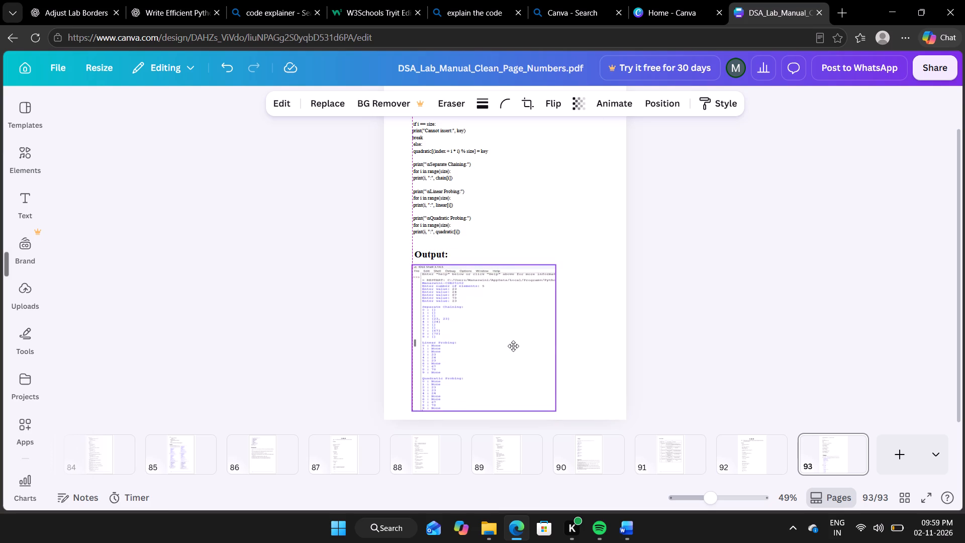
drag(513, 346, 513, 347)
scroll(601, 344, down, 1)
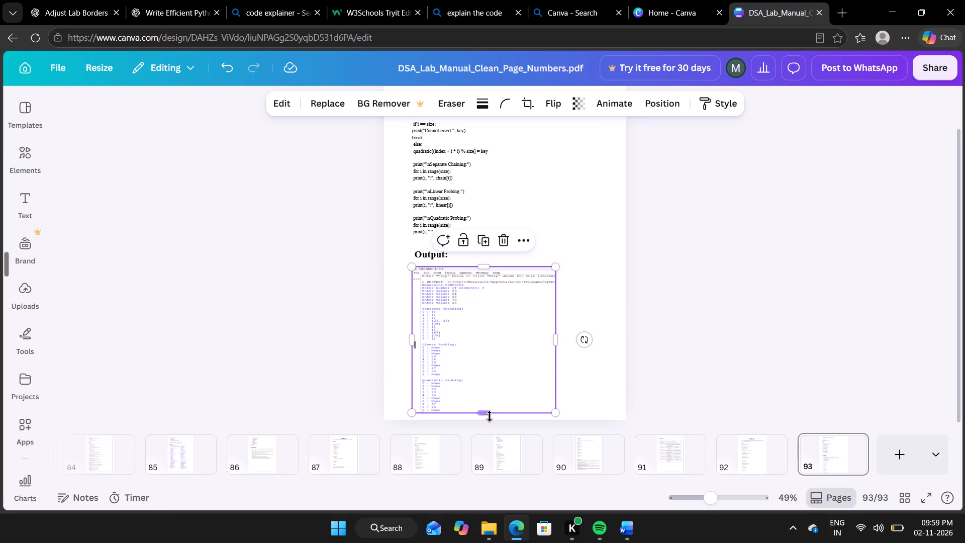
drag(556, 346, 570, 344)
drag(571, 416, 569, 412)
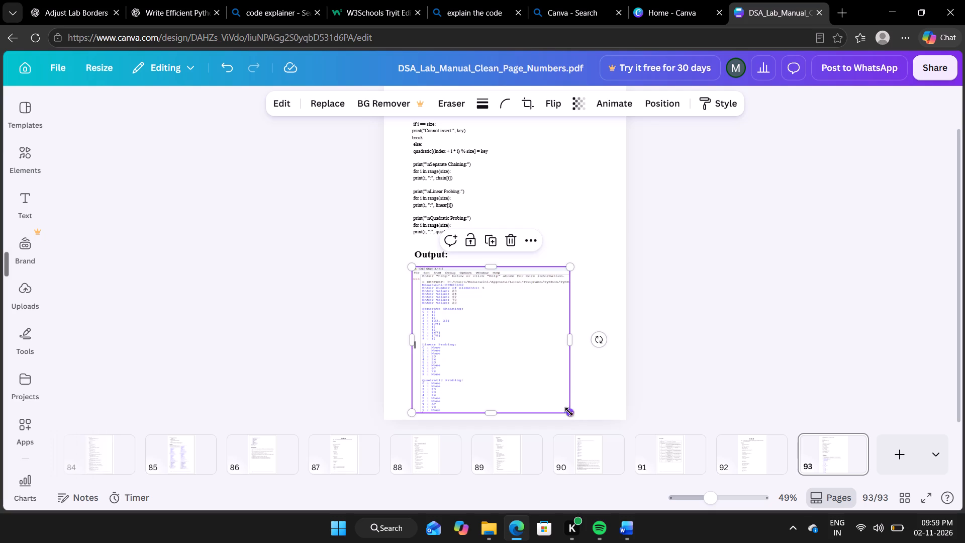
drag(569, 412, 557, 391)
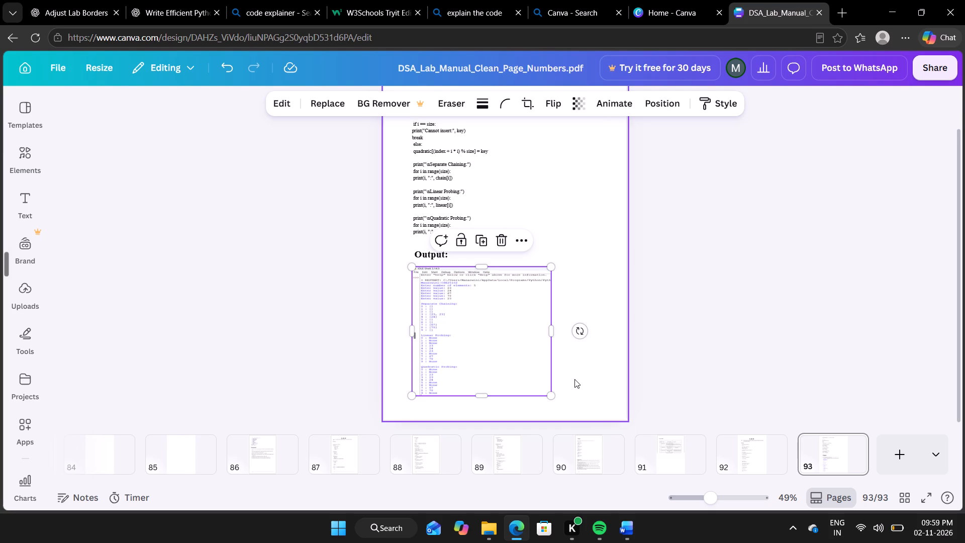
click(575, 379)
Add a blank page 94 after page 93.
click(885, 457)
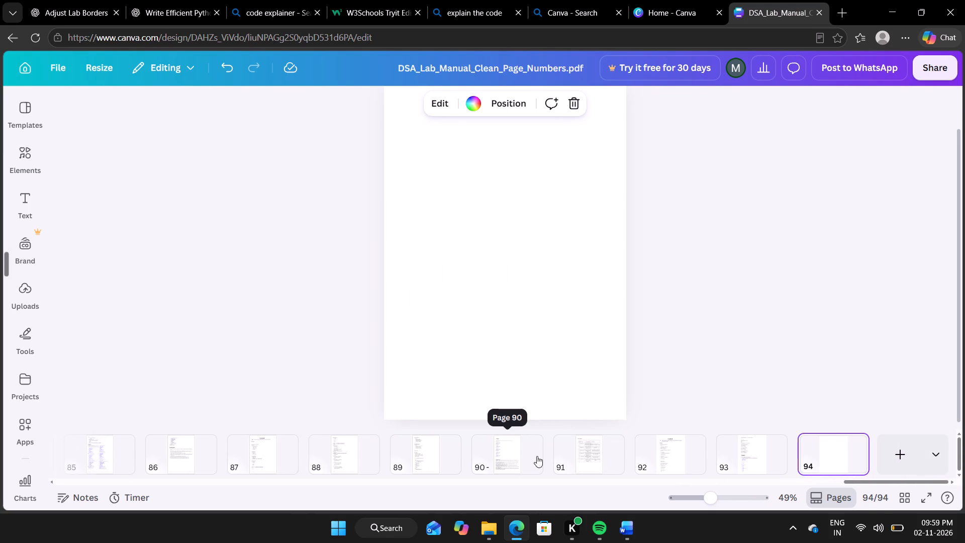
Duplicate the "Explanation:" heading on page 90, move the copy to page 94, and place it in the page's upper-left area.
click(496, 458)
scroll(515, 320, up, 1)
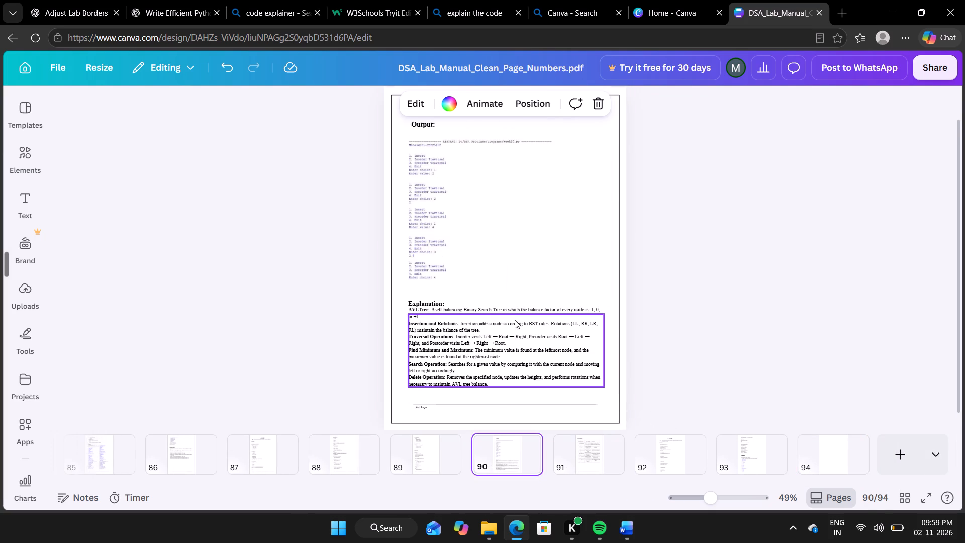
scroll(515, 320, up, 1)
click(435, 334)
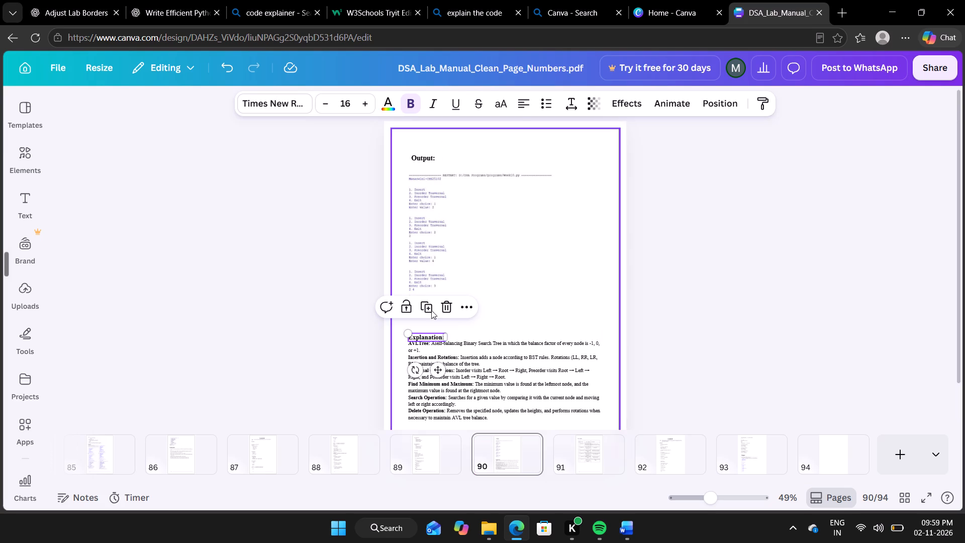
click(428, 306)
drag(427, 341, 469, 343)
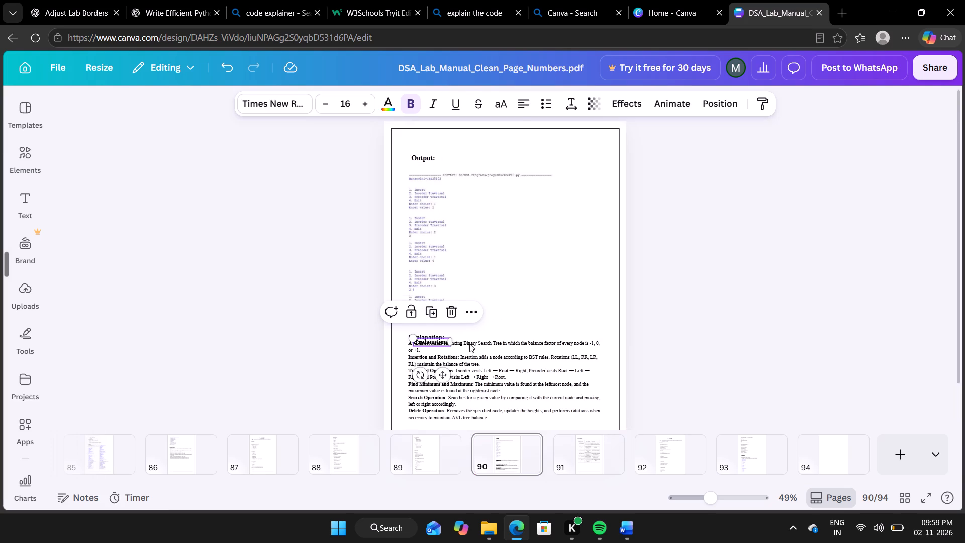
drag(469, 343, 821, 447)
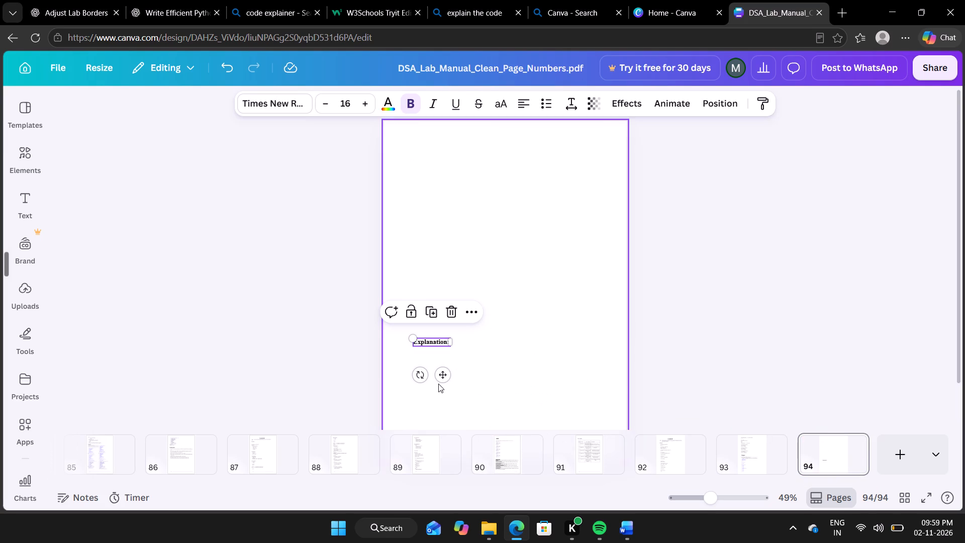
drag(440, 375, 448, 186)
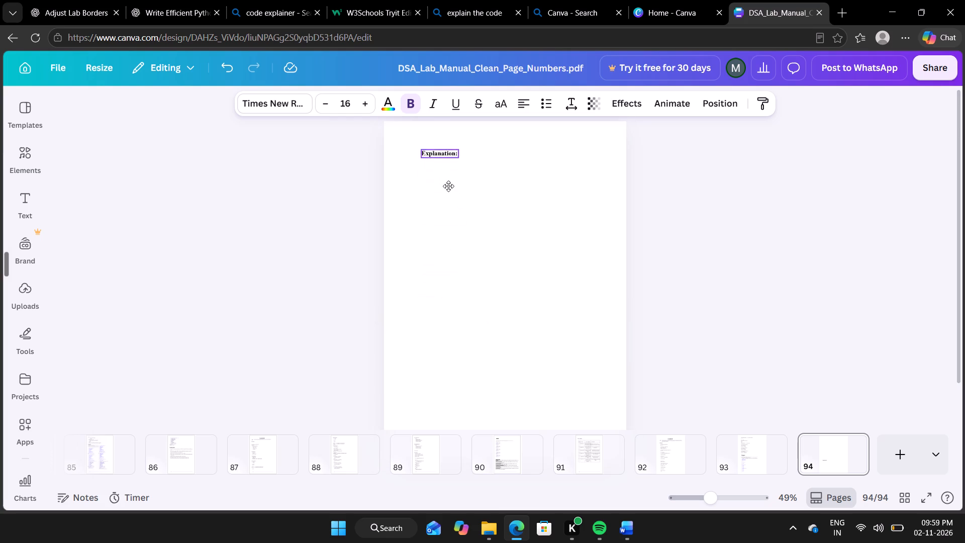
drag(448, 186, 436, 186)
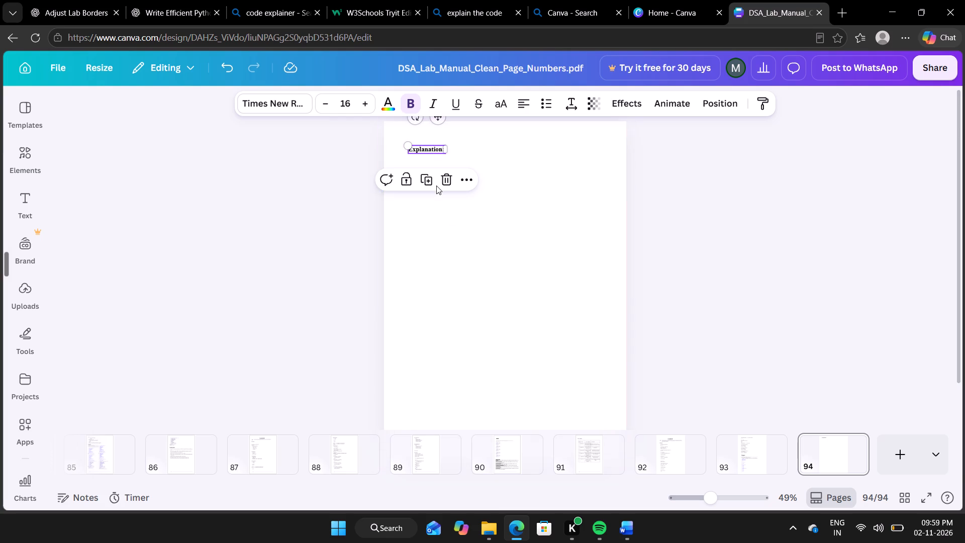
Duplicate the page border on page 91 and move the copy onto page 92.
click(663, 444)
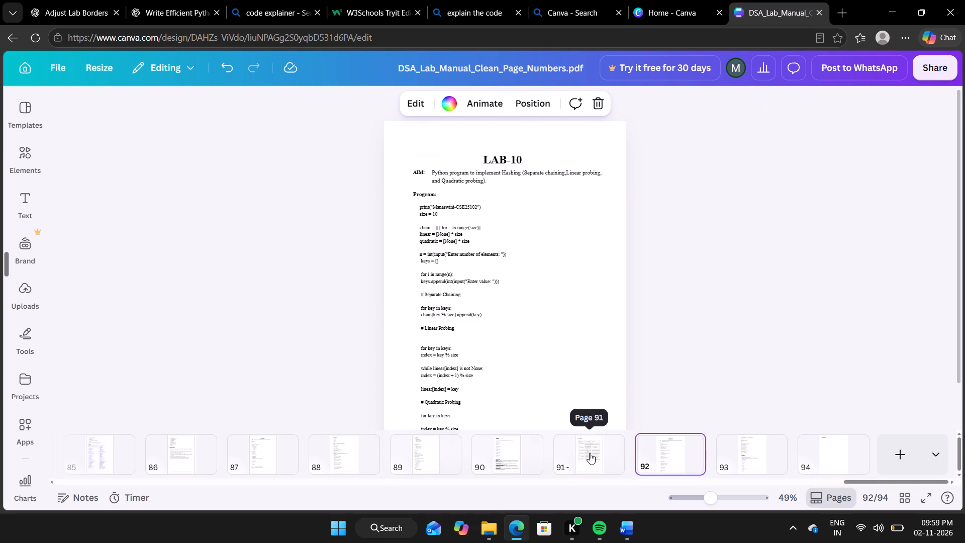
click(590, 453)
click(599, 354)
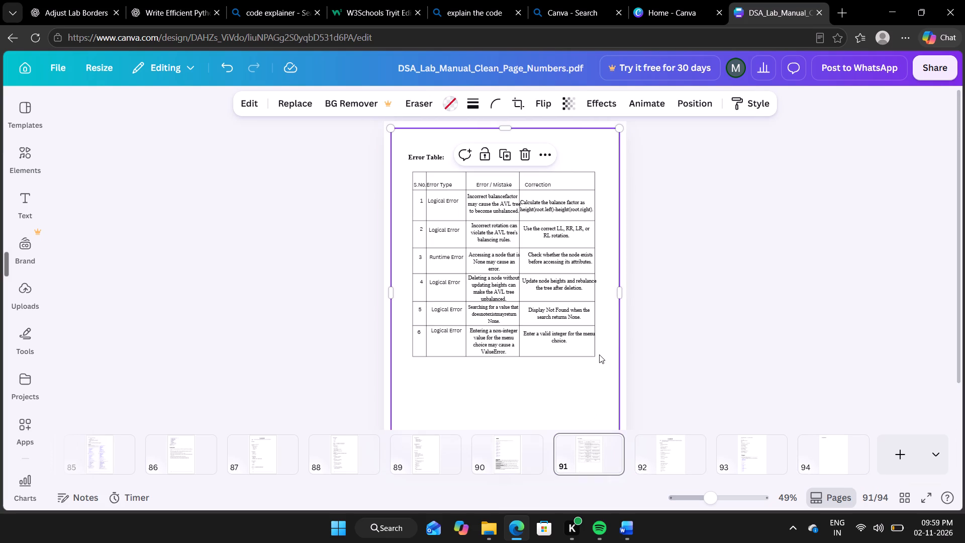
click(504, 160)
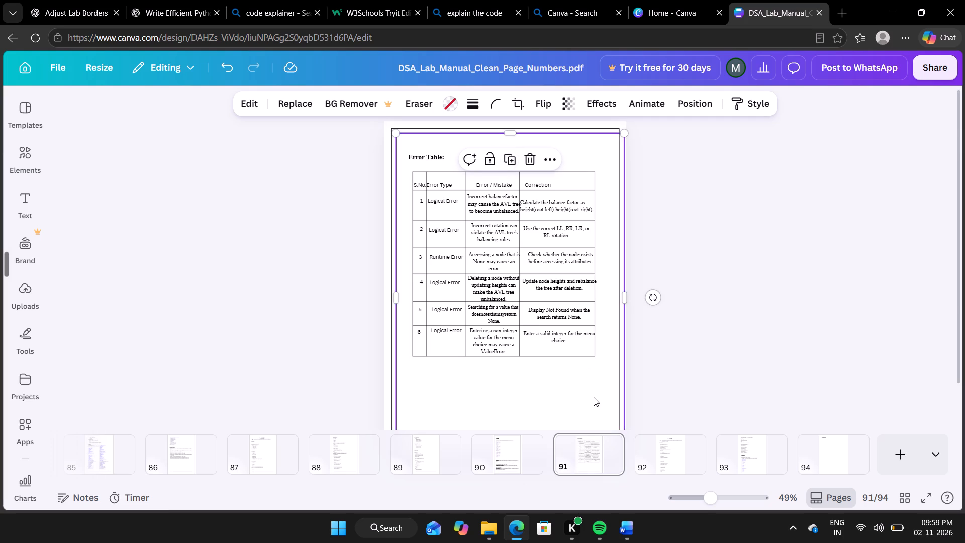
drag(594, 397, 678, 436)
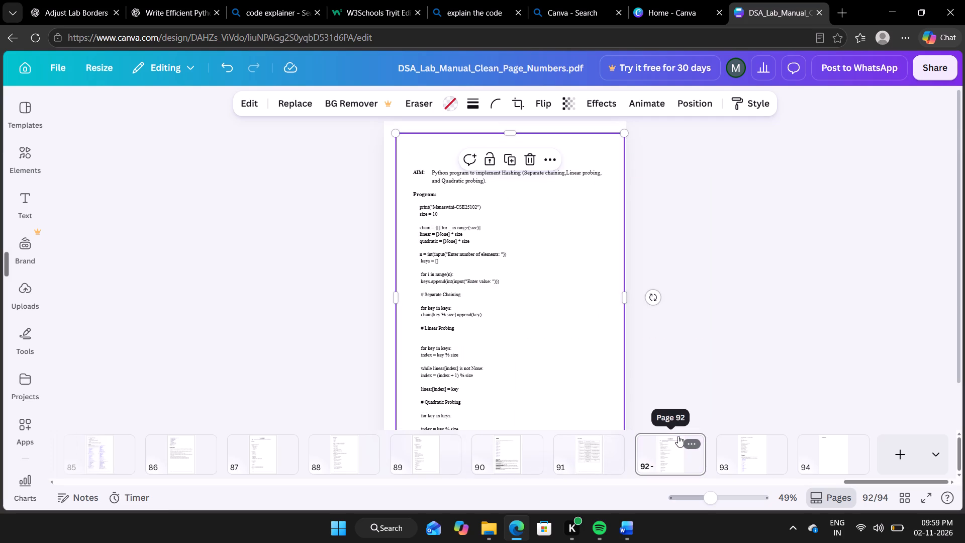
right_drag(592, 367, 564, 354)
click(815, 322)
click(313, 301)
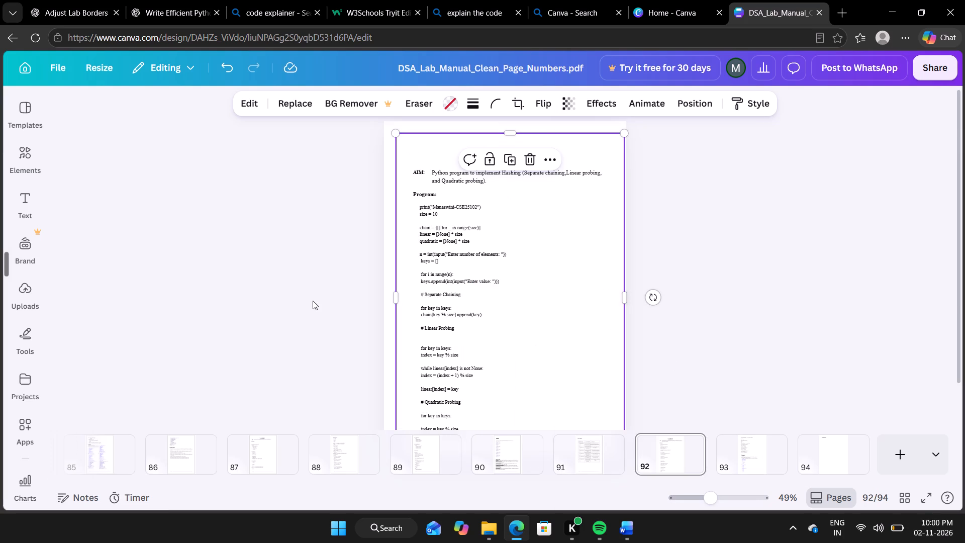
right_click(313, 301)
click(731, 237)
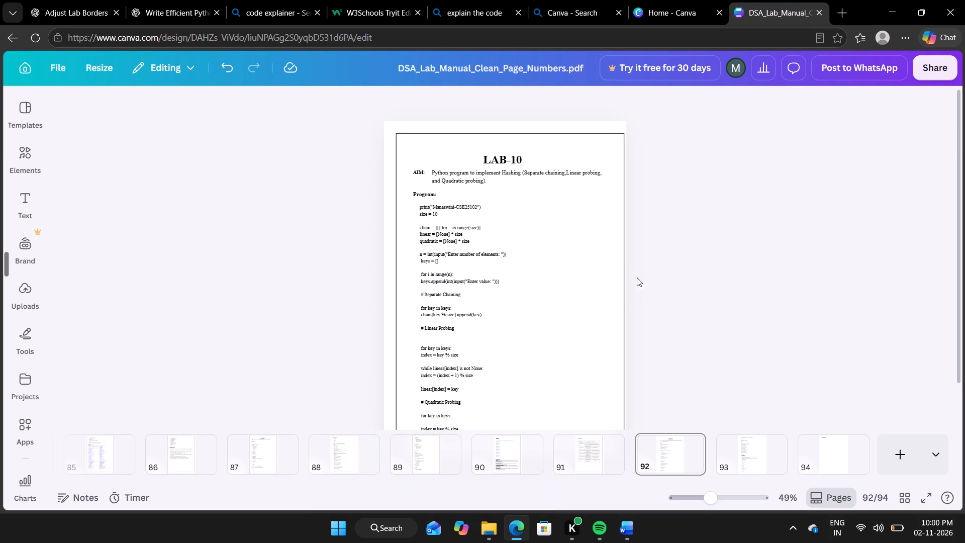
Center the copied border on page 92 so it frames the LAB-10 Hashing content evenly.
drag(539, 309, 521, 302)
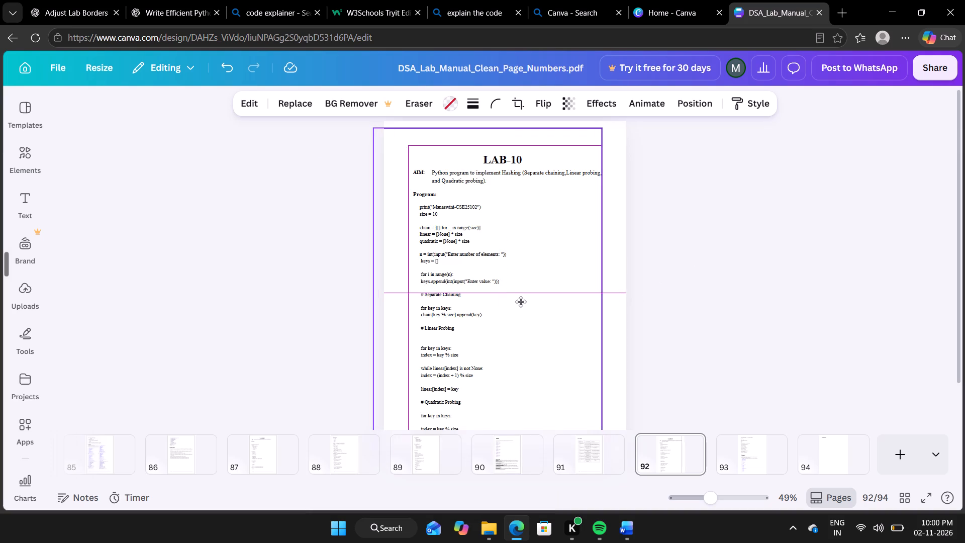
drag(521, 302, 538, 303)
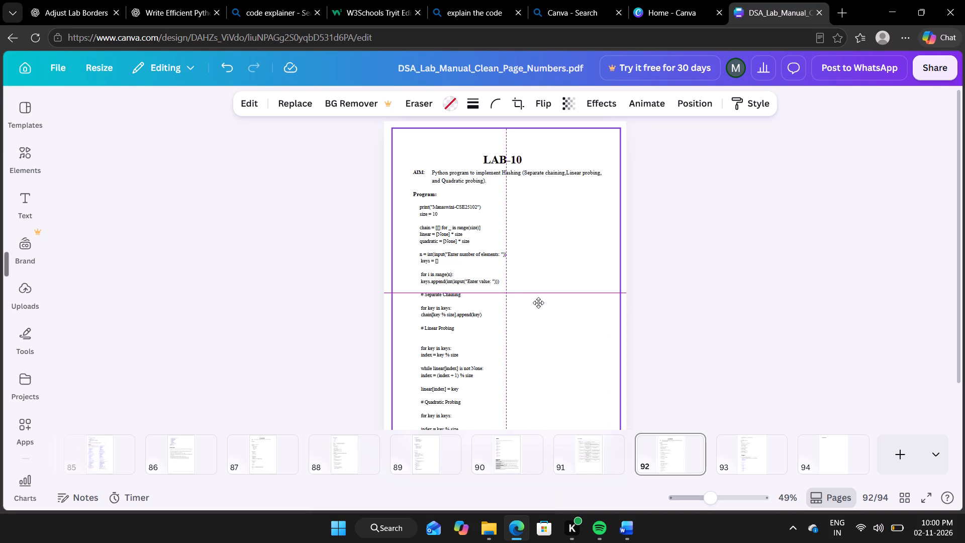
drag(538, 303, 535, 303)
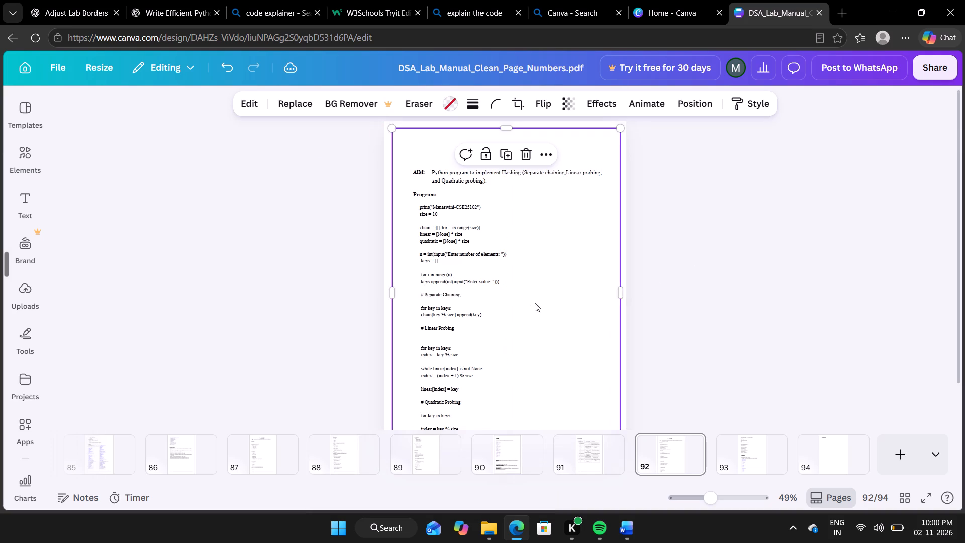
Move the border on page 92 aside toward the page's left so it uncovers the LAB-10 heading.
click(698, 262)
click(518, 159)
click(555, 206)
drag(555, 206, 514, 209)
drag(514, 209, 512, 209)
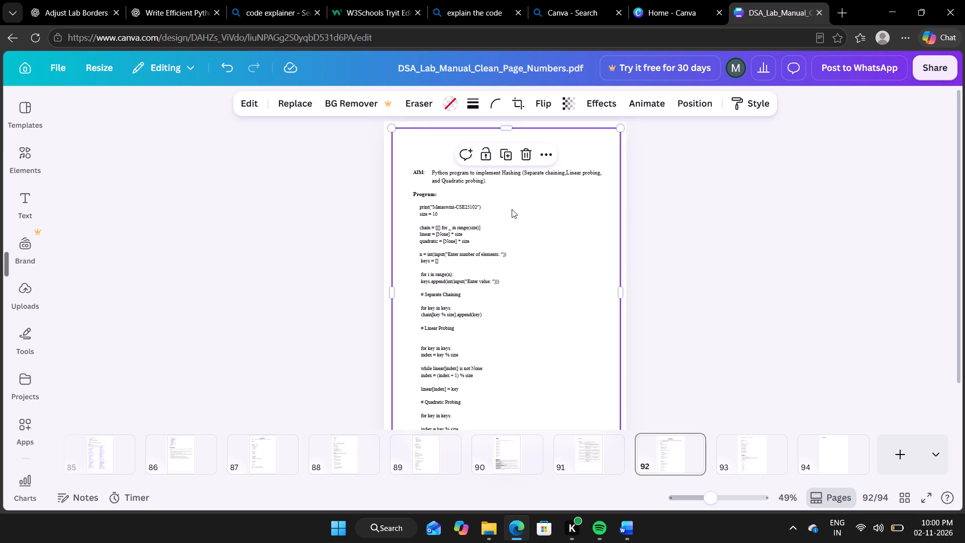
drag(512, 209, 468, 213)
click(529, 157)
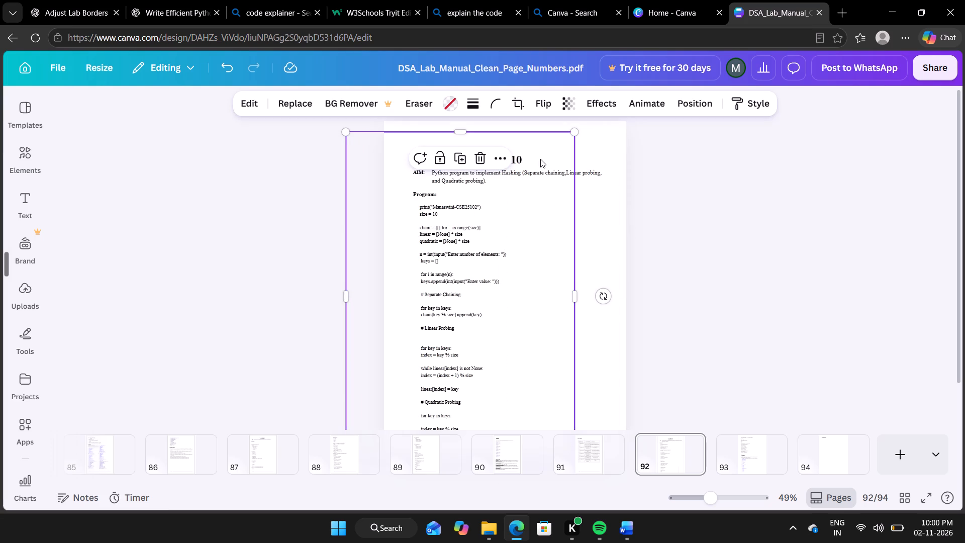
click(540, 159)
click(518, 159)
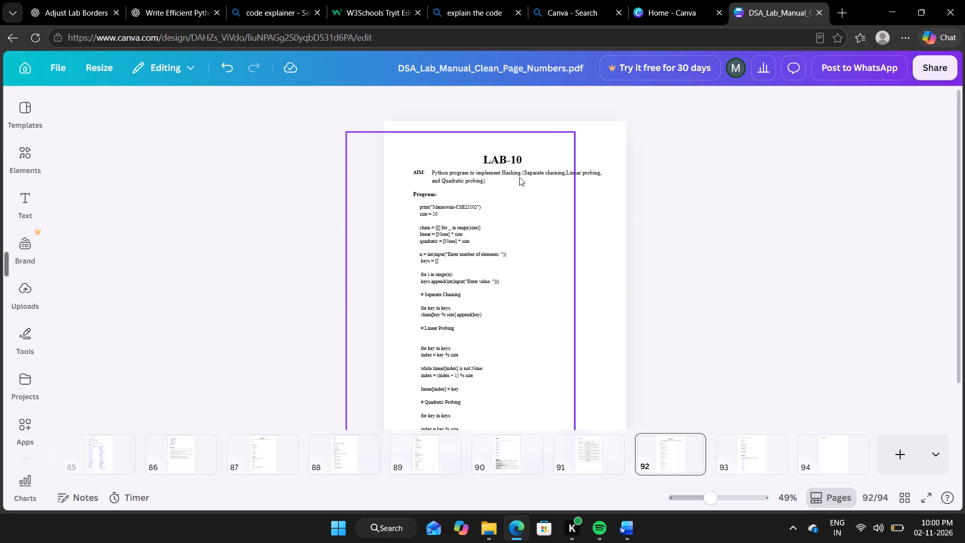
double_click(508, 159)
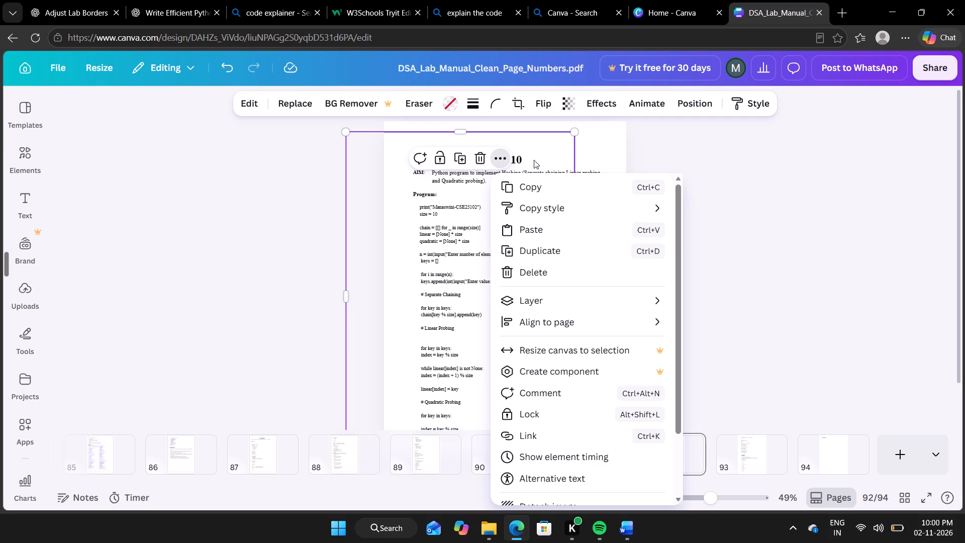
click(534, 160)
click(521, 219)
drag(521, 219, 438, 235)
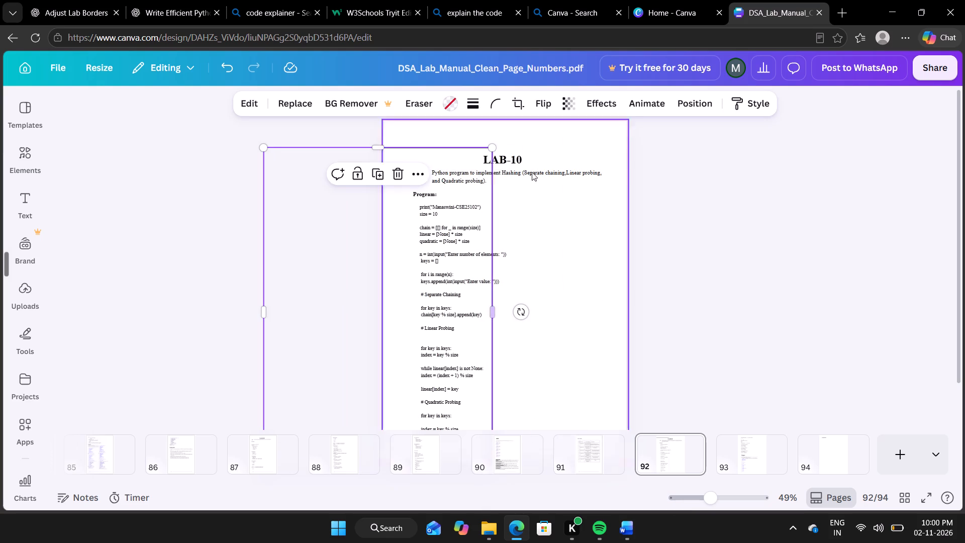
Change the lab heading on page 92 to LAB-11.
click(518, 161)
click(518, 161)
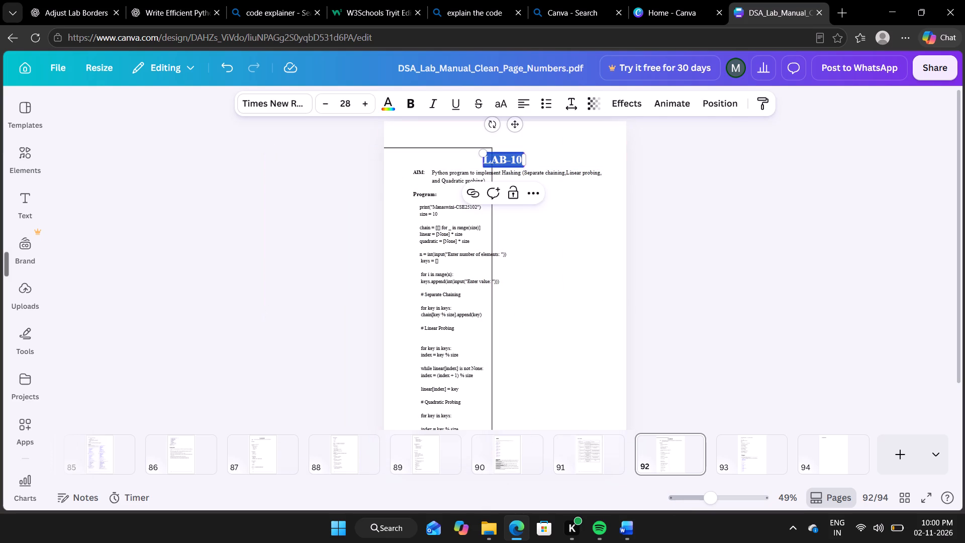
click(518, 161)
key(Right)
key(BackSpace)
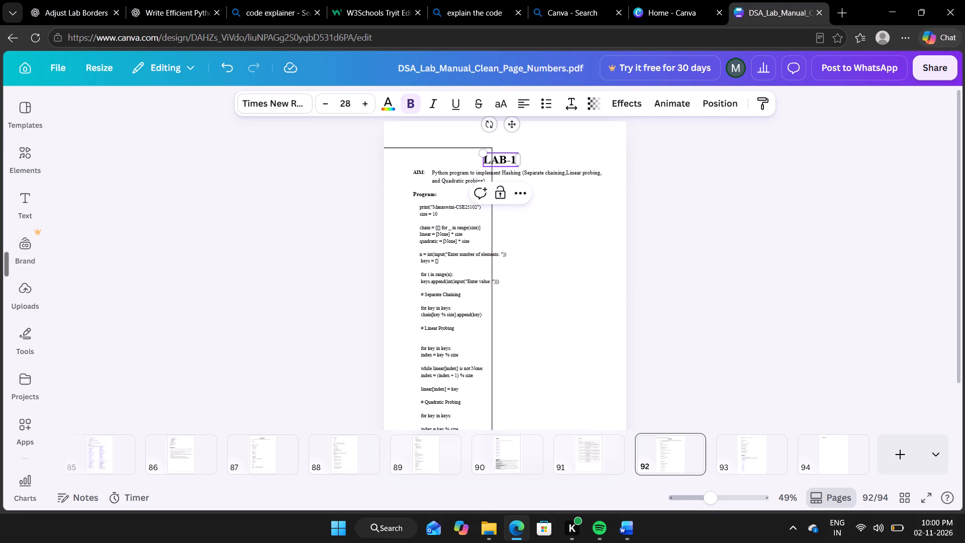
key(1)
click(601, 267)
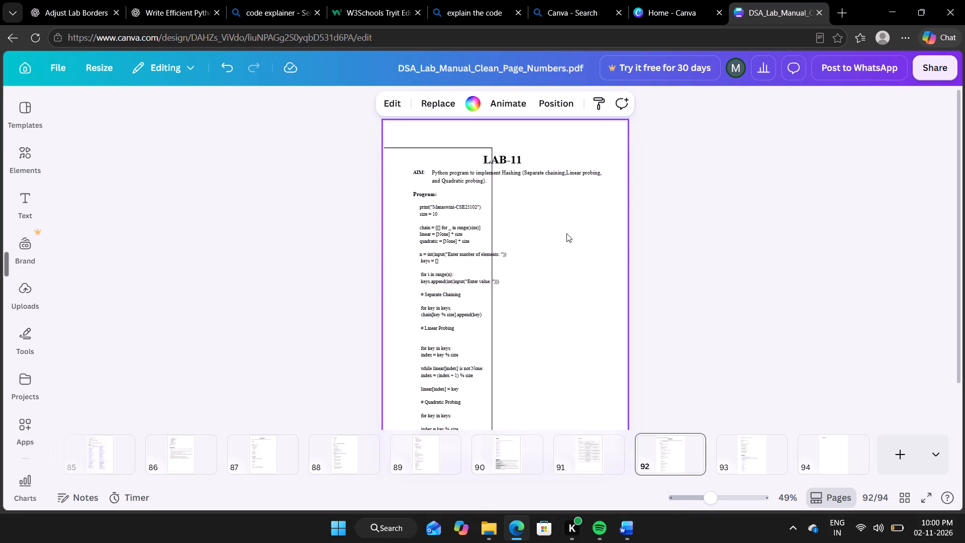
Move the border on page 92 back to the page center so it frames the Hashing content.
drag(429, 165, 557, 148)
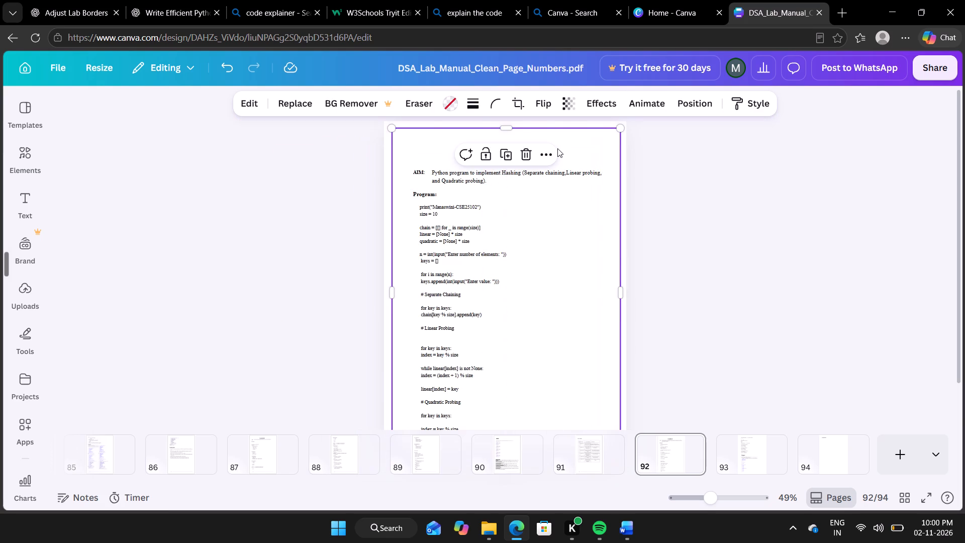
Duplicate the page border on page 92 and move the copy onto page 93.
scroll(557, 148, down, 2)
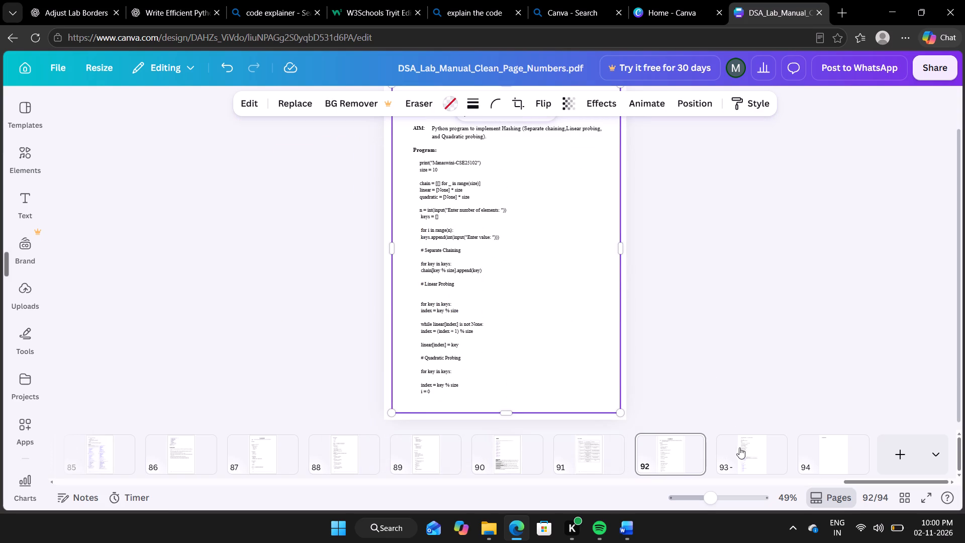
click(746, 449)
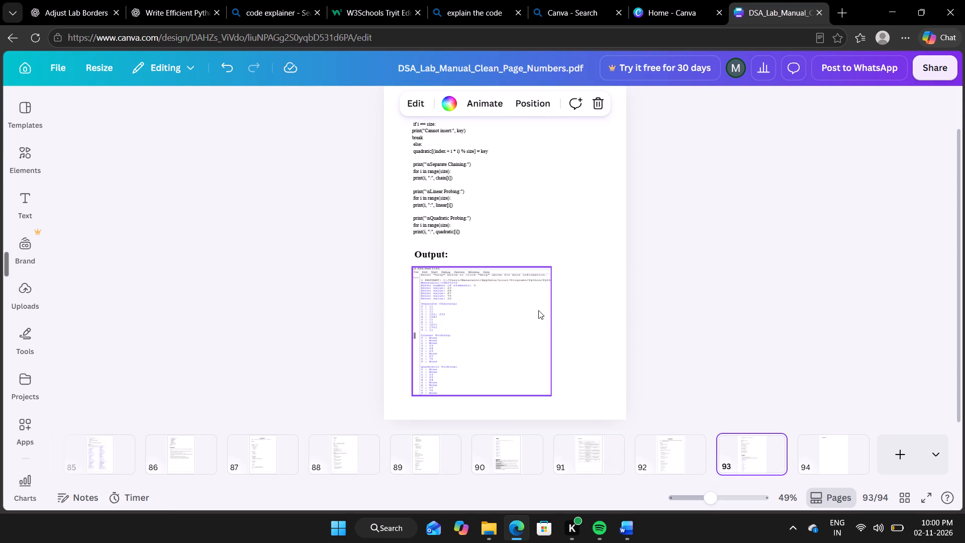
right_click(576, 235)
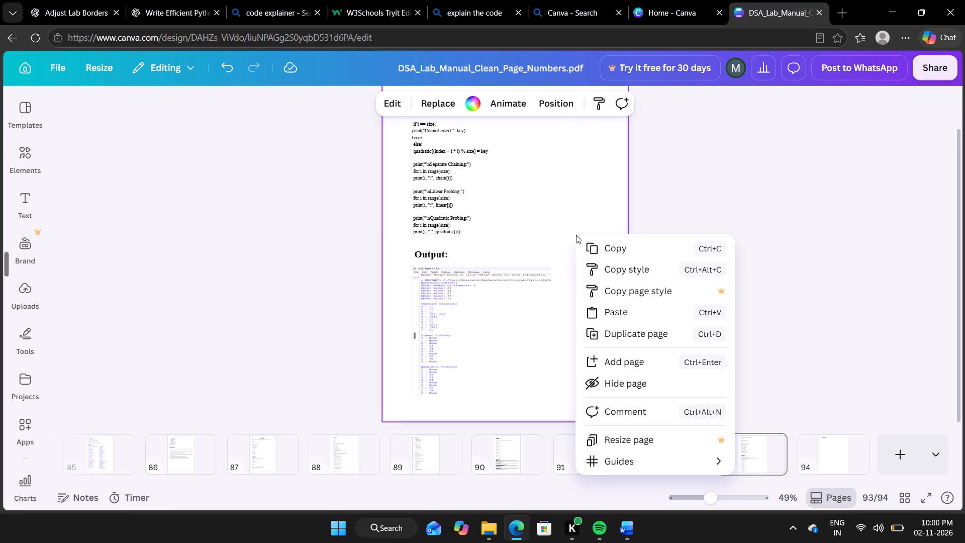
click(552, 448)
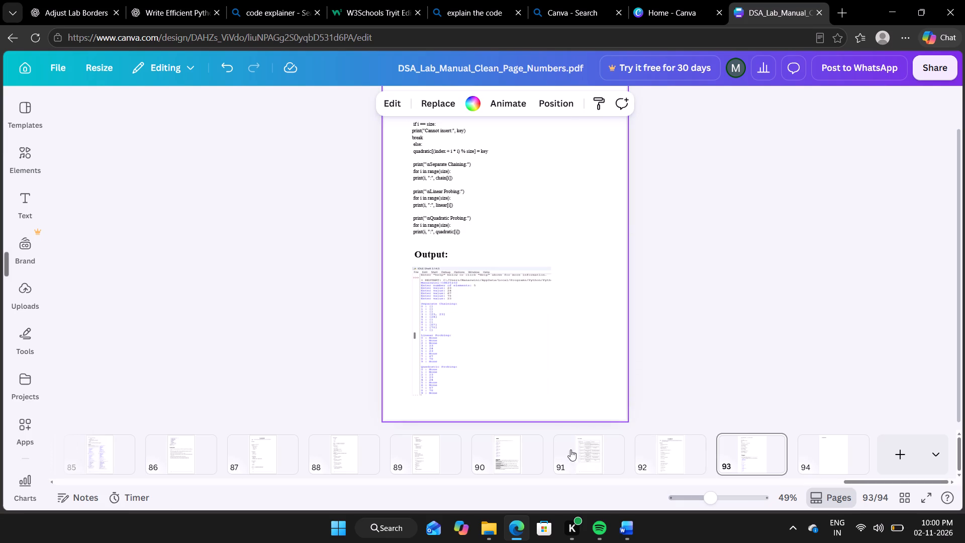
click(675, 457)
right_click(547, 243)
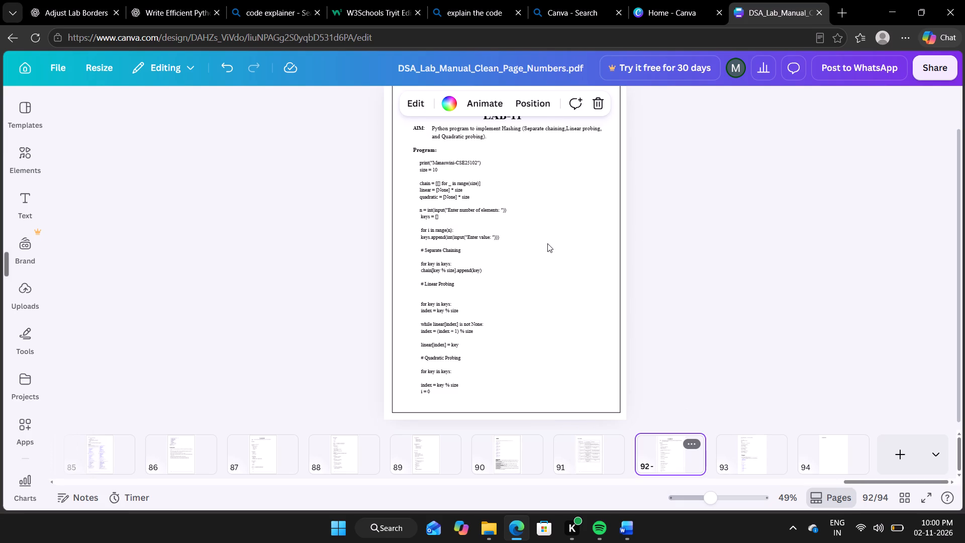
click(534, 223)
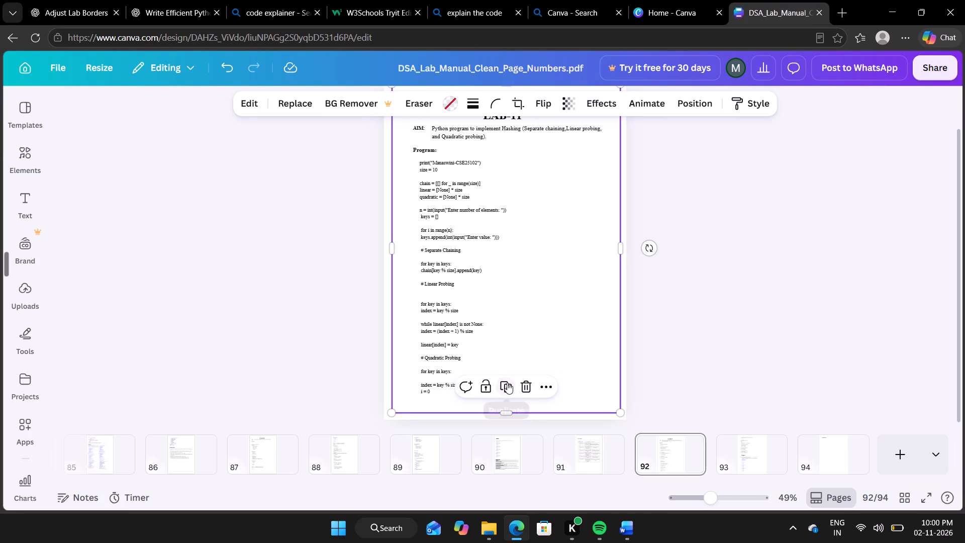
click(507, 383)
drag(540, 318, 770, 447)
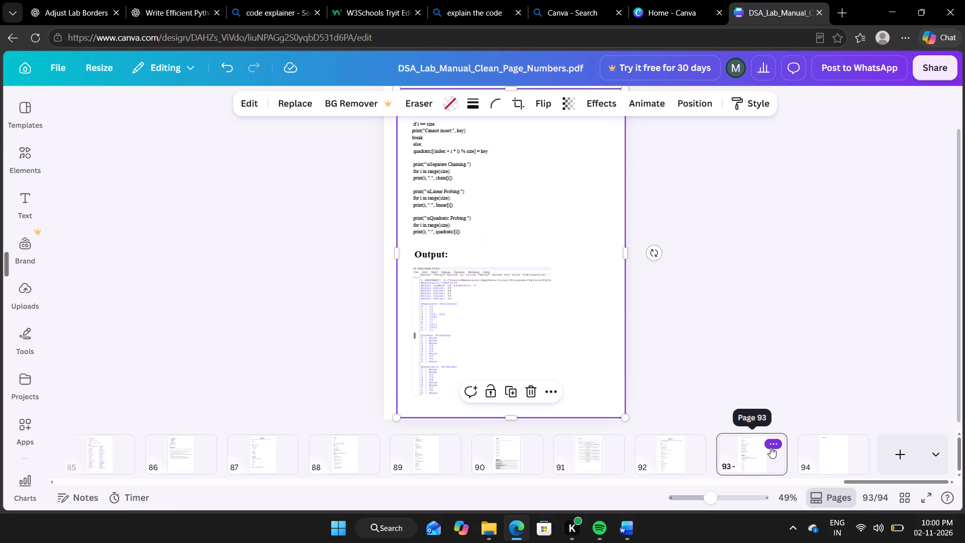
Center the copied border on page 93 so it frames the remaining program code and the output evenly.
right_drag(577, 318, 558, 312)
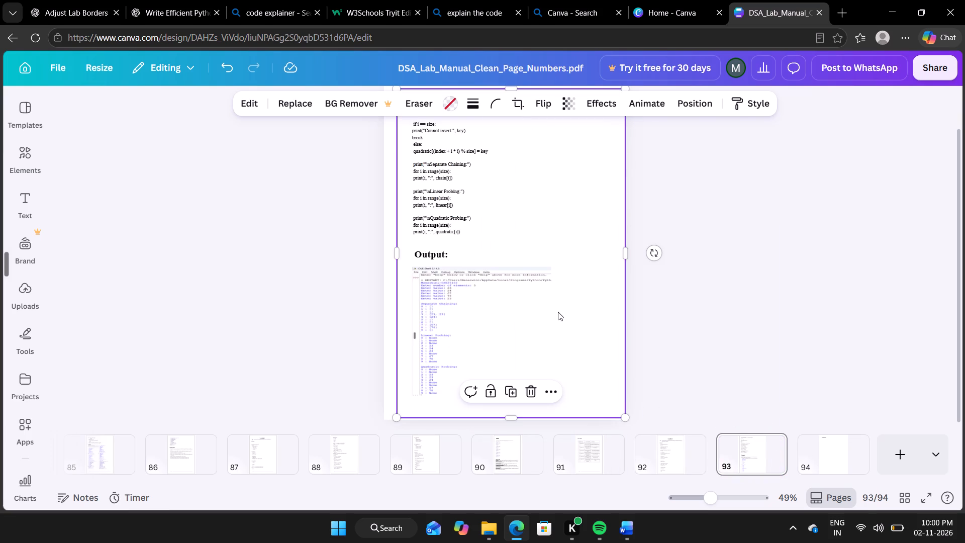
right_drag(558, 312, 557, 311)
click(513, 301)
drag(562, 276, 557, 276)
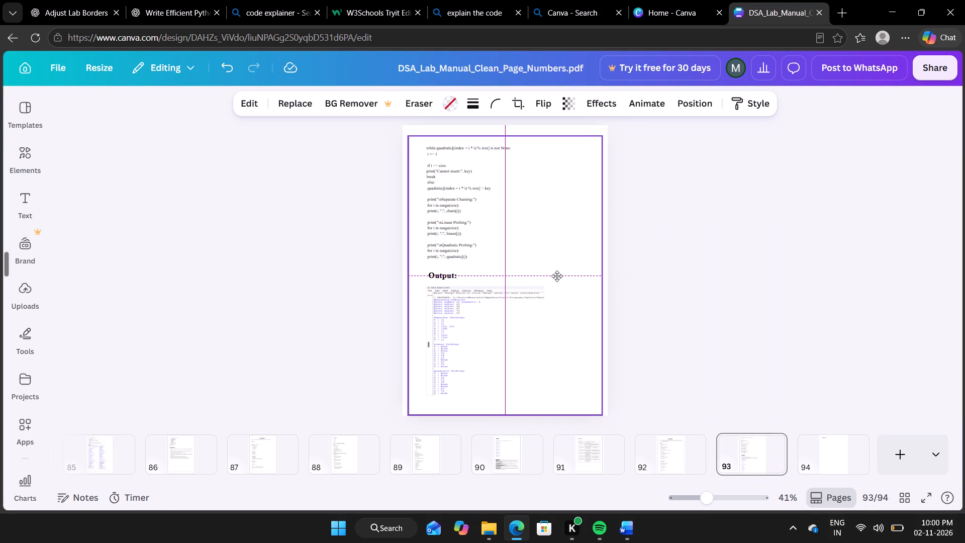
drag(557, 276, 556, 270)
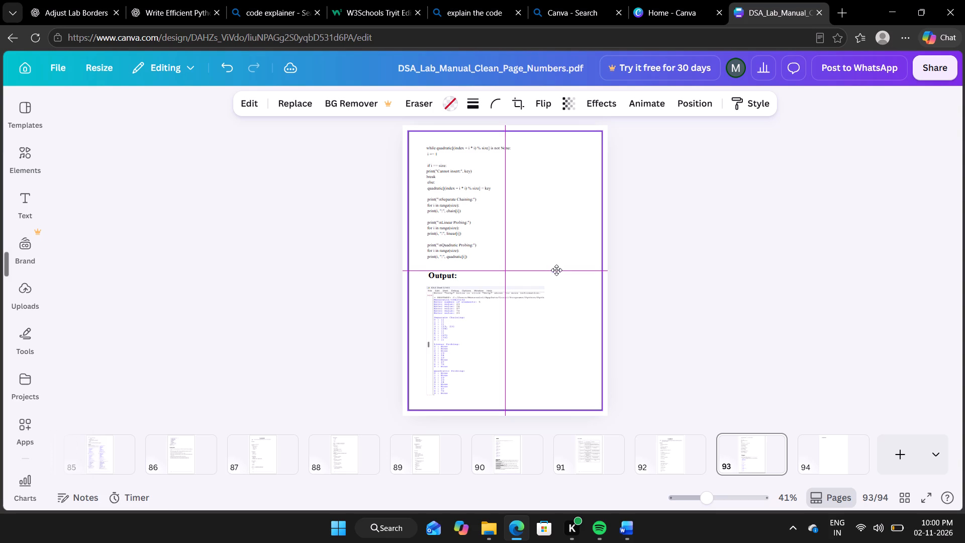
drag(556, 270, 556, 272)
click(695, 343)
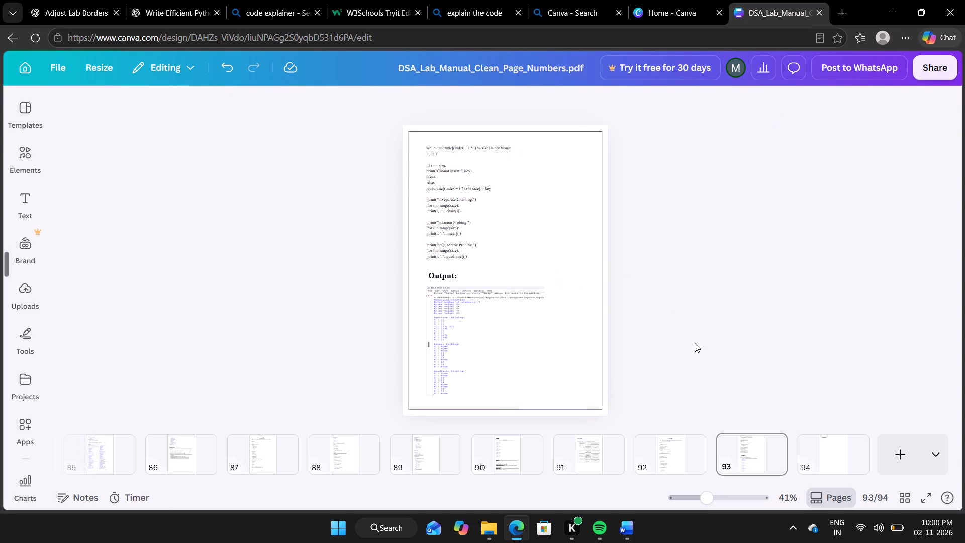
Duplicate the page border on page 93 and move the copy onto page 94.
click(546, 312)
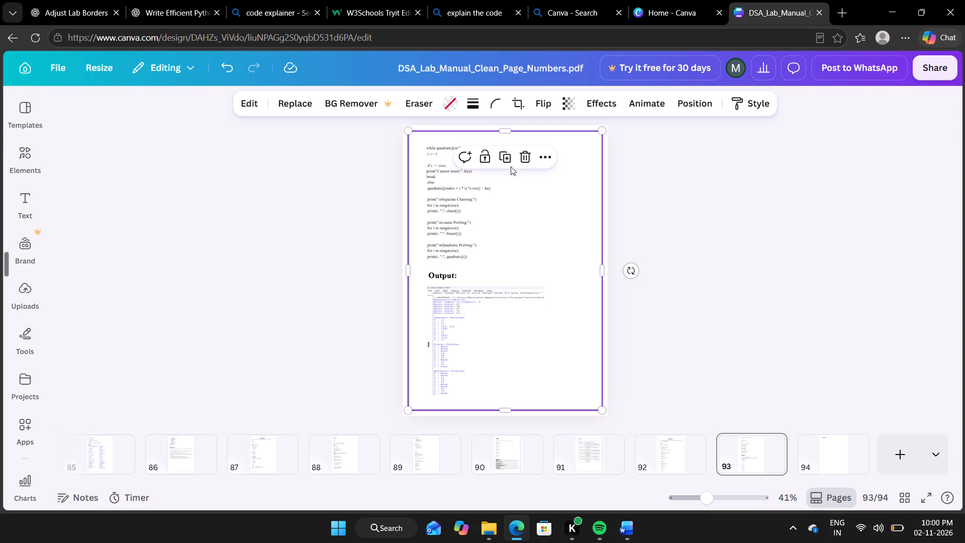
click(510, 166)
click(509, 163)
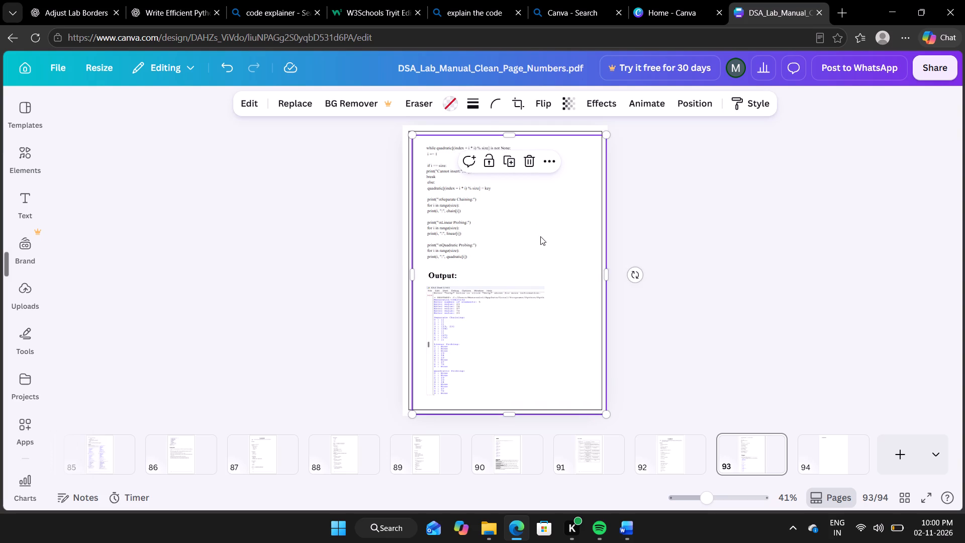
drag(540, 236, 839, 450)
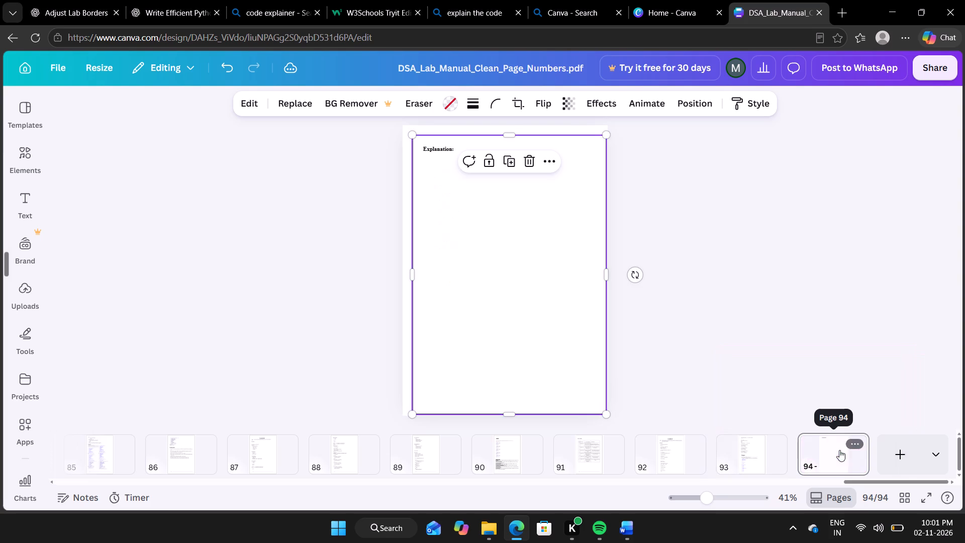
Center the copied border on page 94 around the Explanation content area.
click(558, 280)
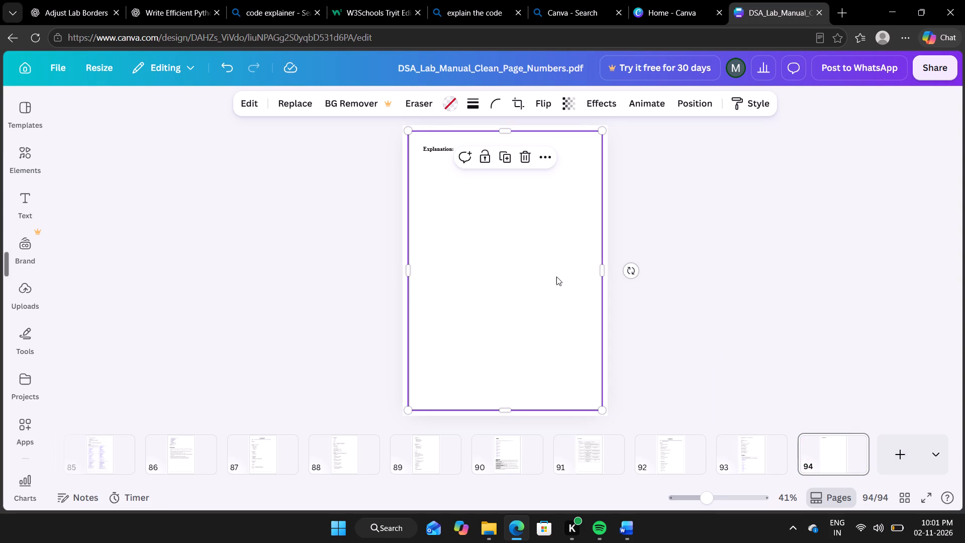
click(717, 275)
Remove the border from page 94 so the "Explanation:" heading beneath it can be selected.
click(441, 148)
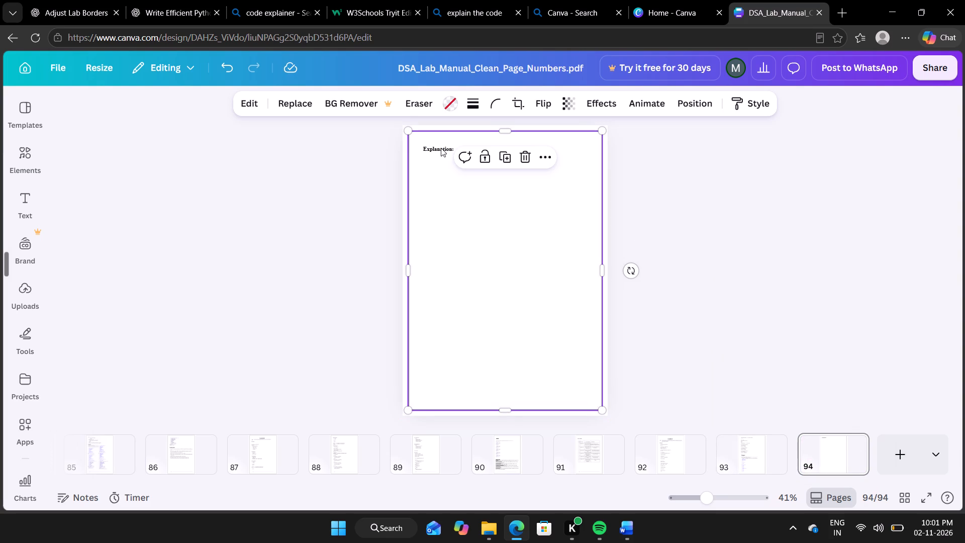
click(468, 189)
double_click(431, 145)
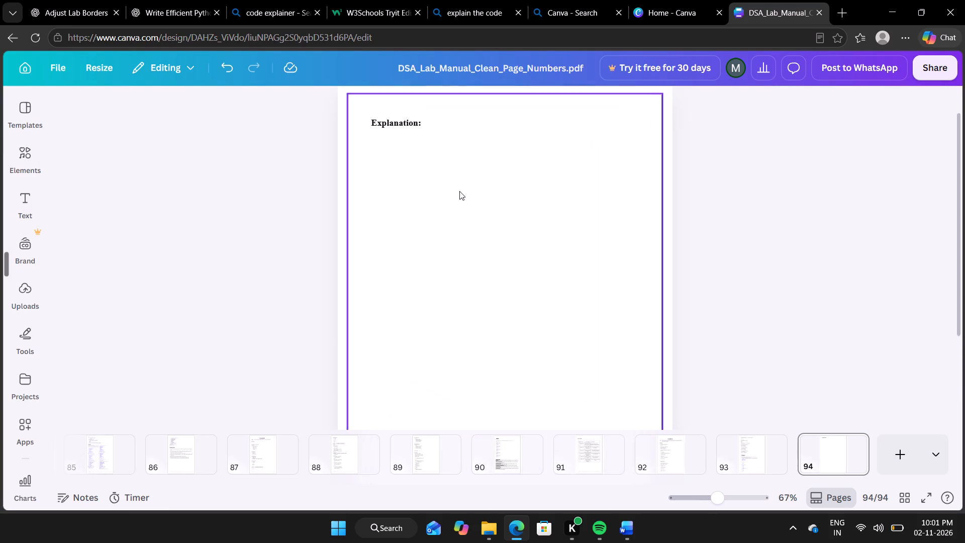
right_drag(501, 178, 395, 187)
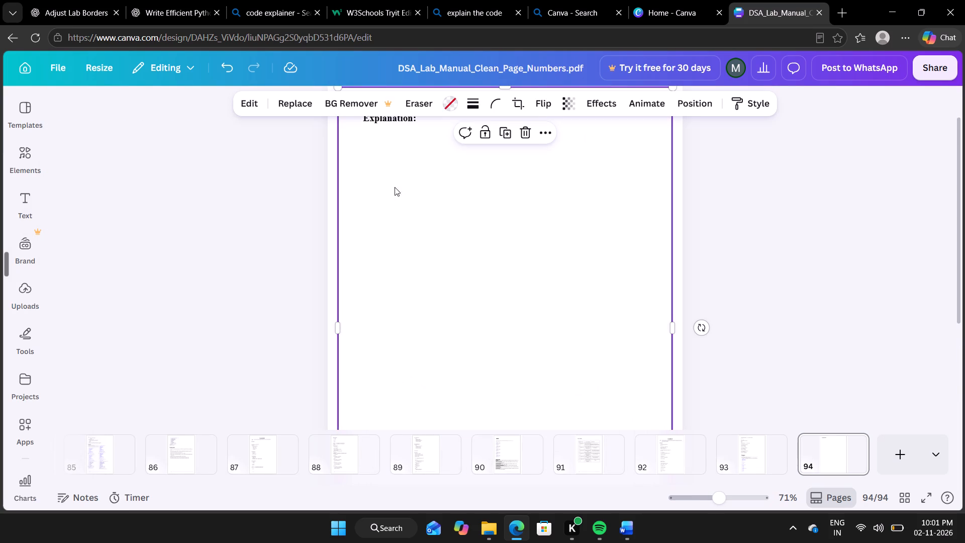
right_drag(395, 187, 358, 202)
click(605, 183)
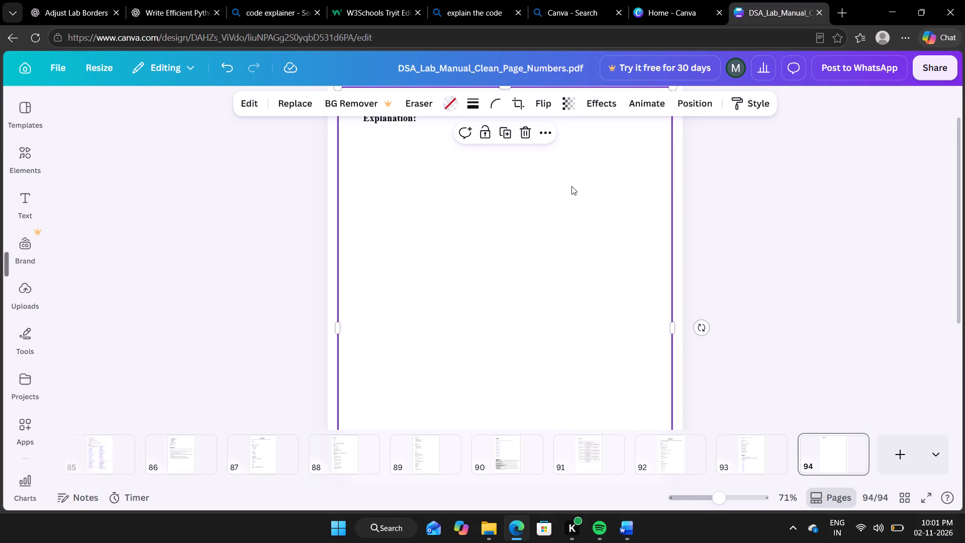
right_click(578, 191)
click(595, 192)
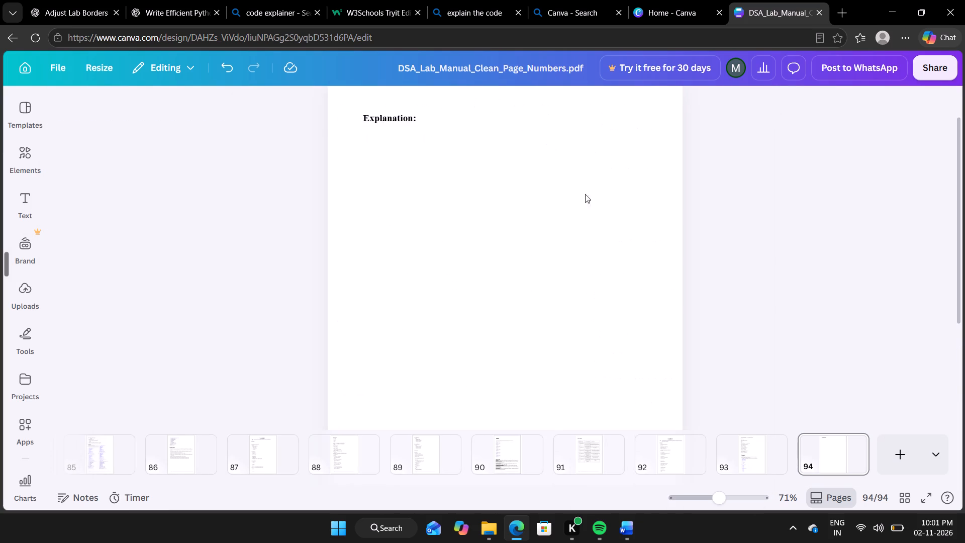
Move the "Explanation:" heading on page 94 slightly up and to the left.
scroll(489, 220, up, 1)
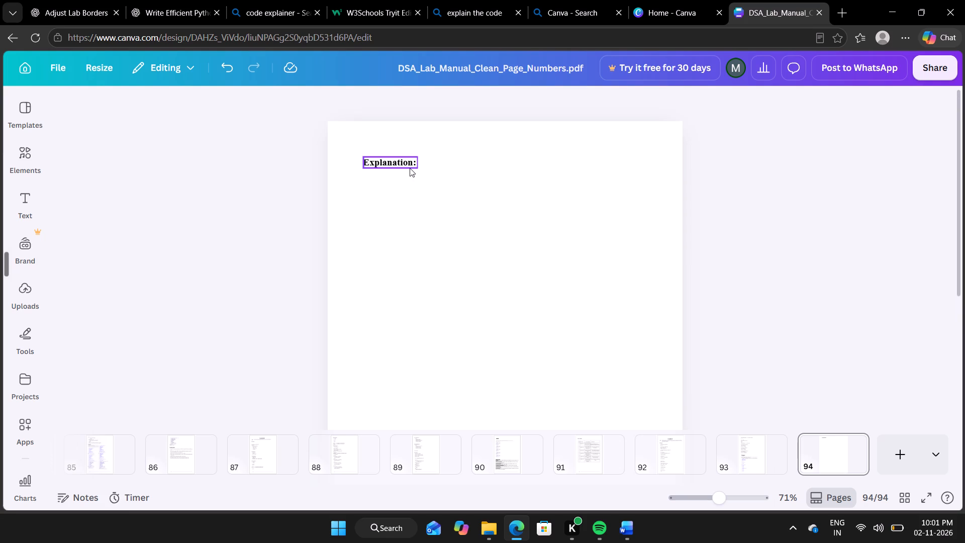
drag(410, 168, 405, 158)
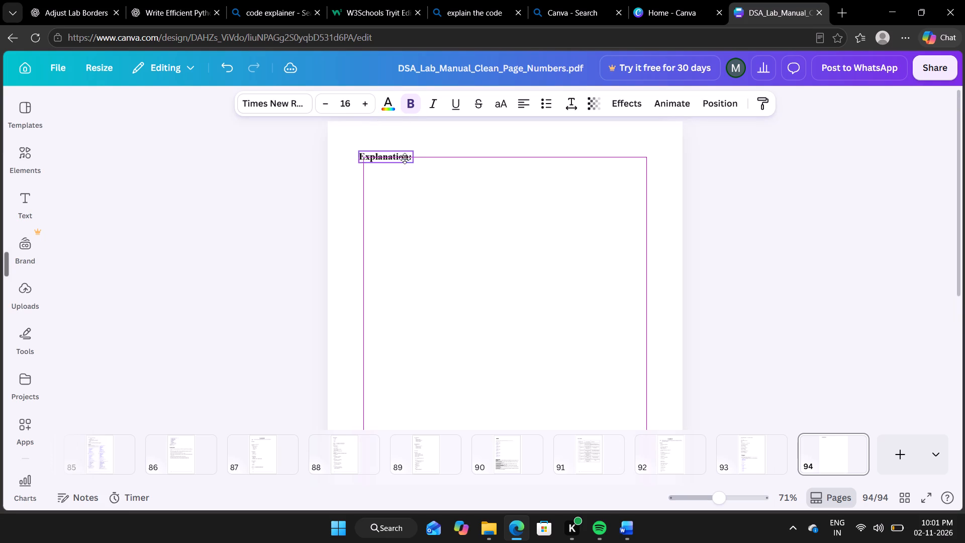
drag(405, 158, 403, 163)
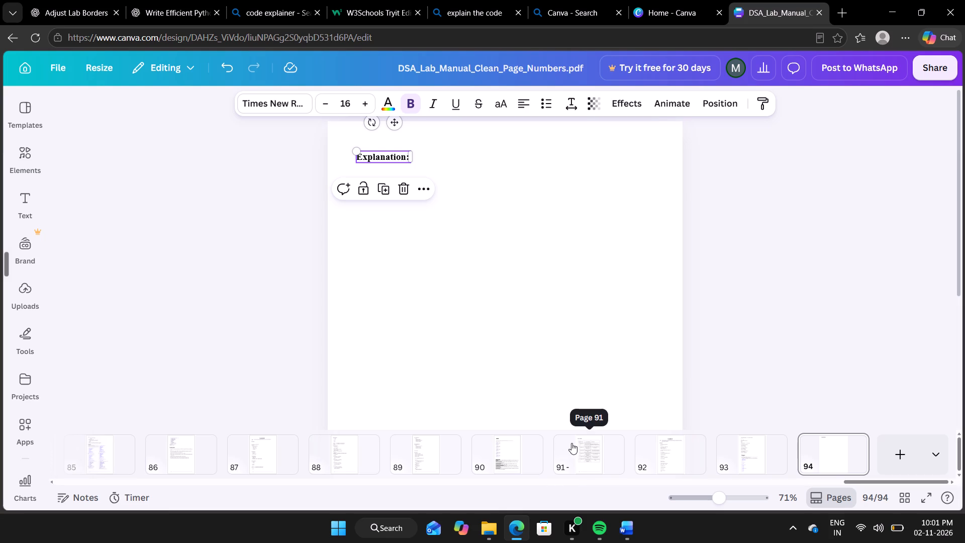
click(752, 452)
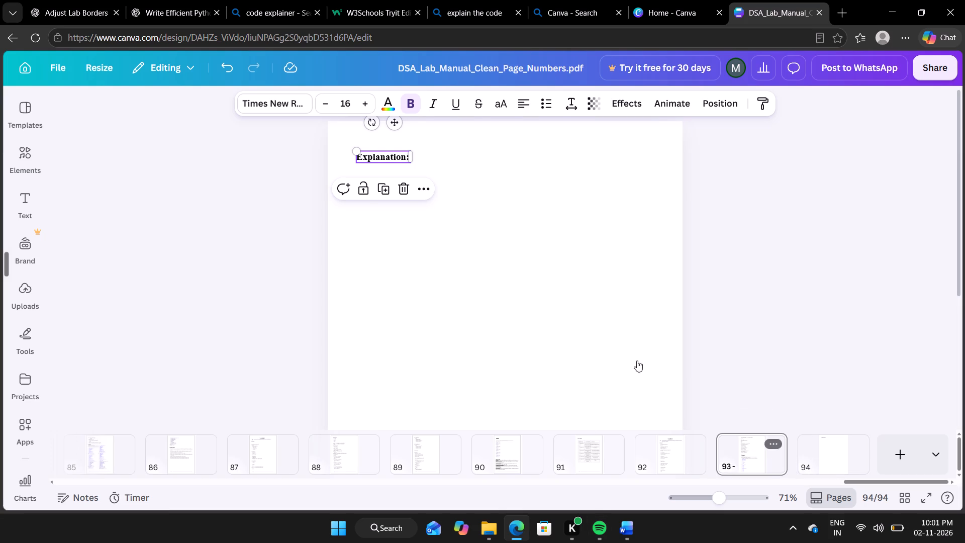
scroll(509, 279, down, 1)
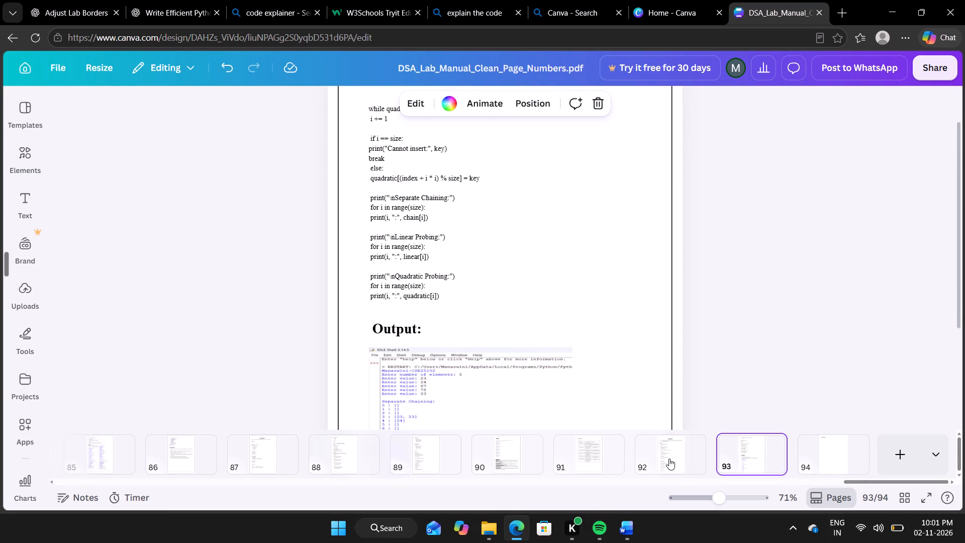
right_click(669, 459)
scroll(448, 270, down, 1)
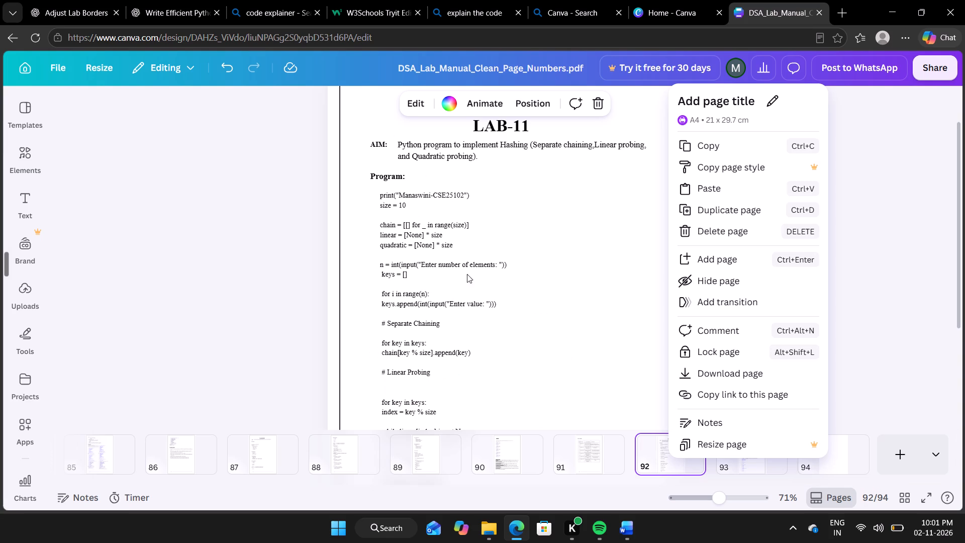
click(519, 296)
scroll(484, 248, down, 3)
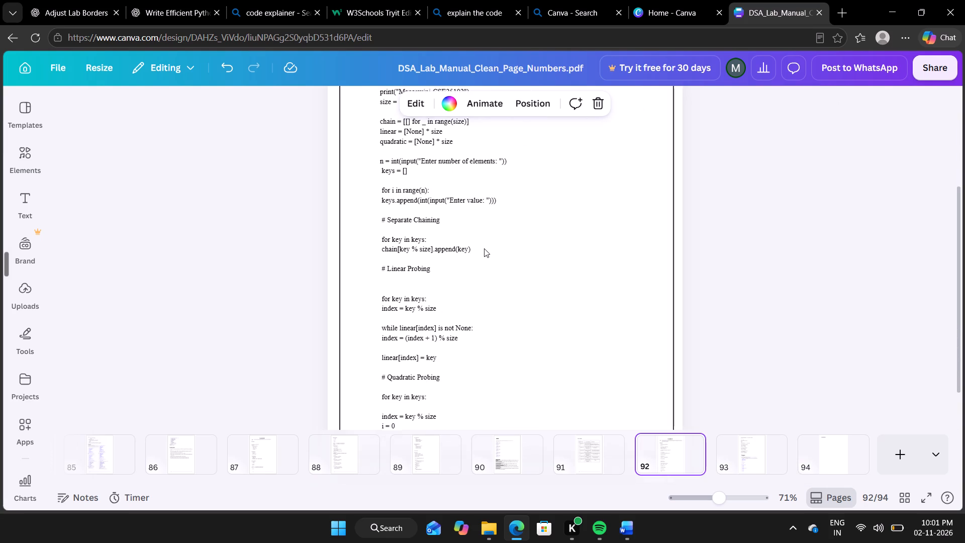
scroll(484, 248, down, 1)
scroll(484, 248, up, 1)
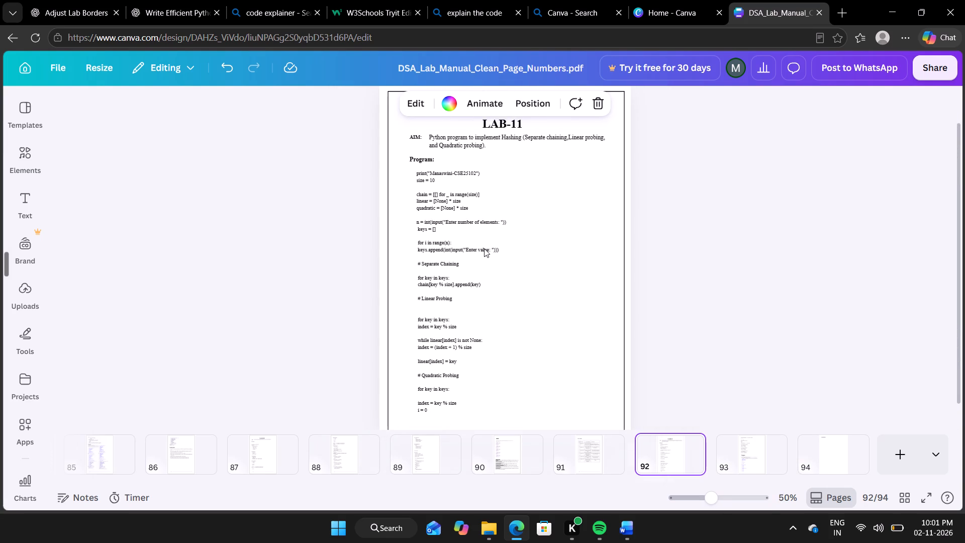
click(451, 204)
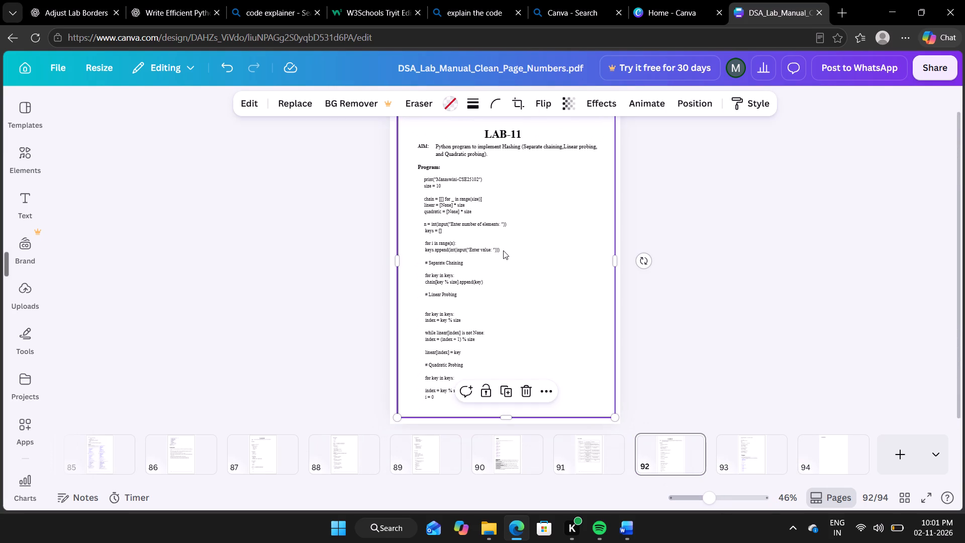
click(538, 258)
key(shift+super+s)
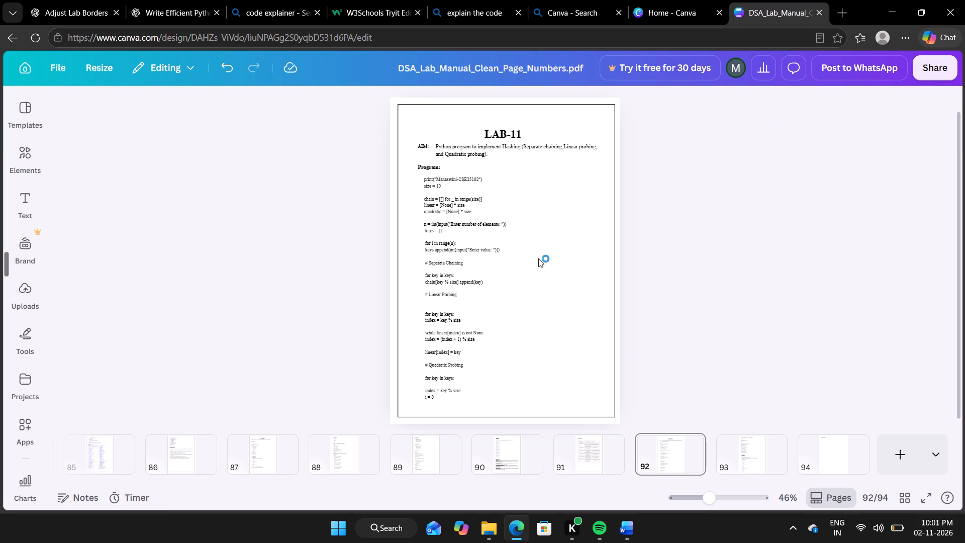
drag(419, 174, 530, 343)
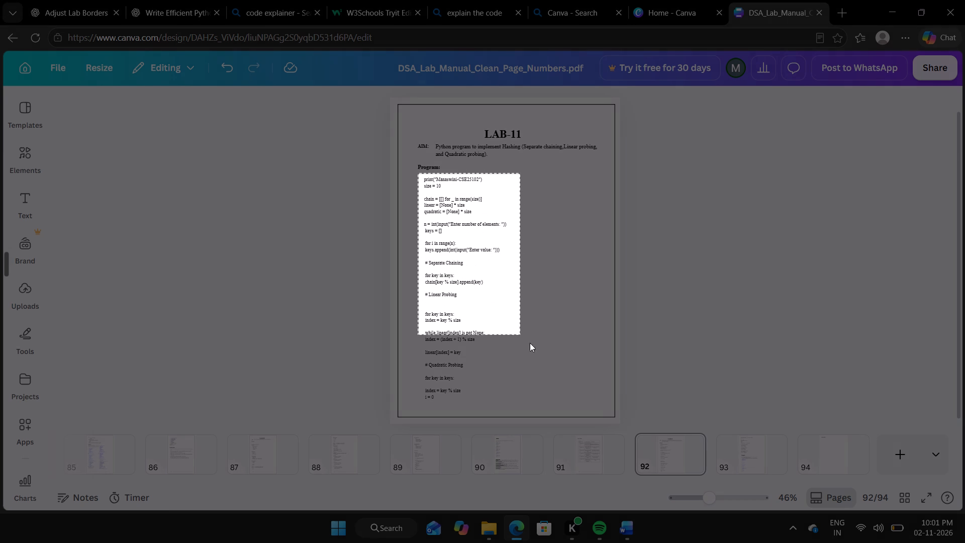
drag(530, 343, 521, 406)
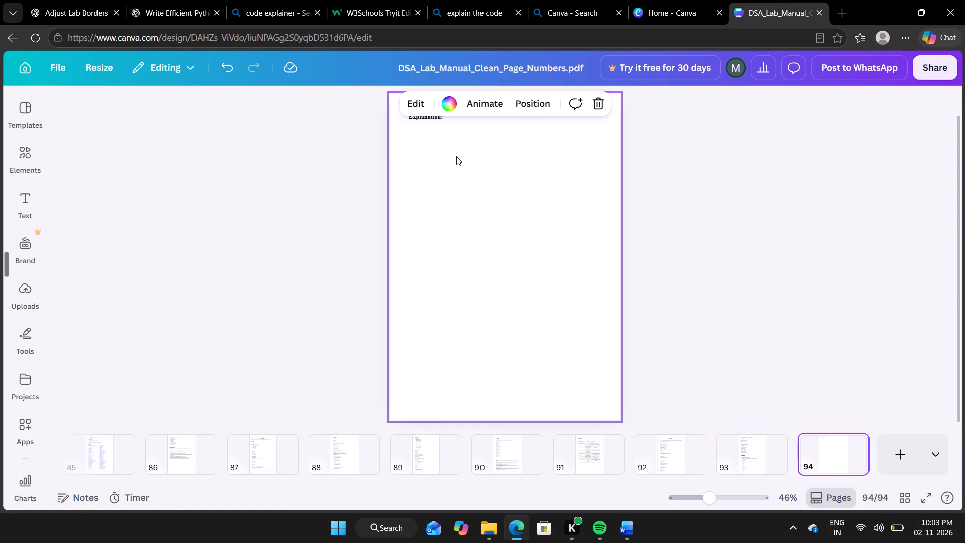
key(ctrl+v)
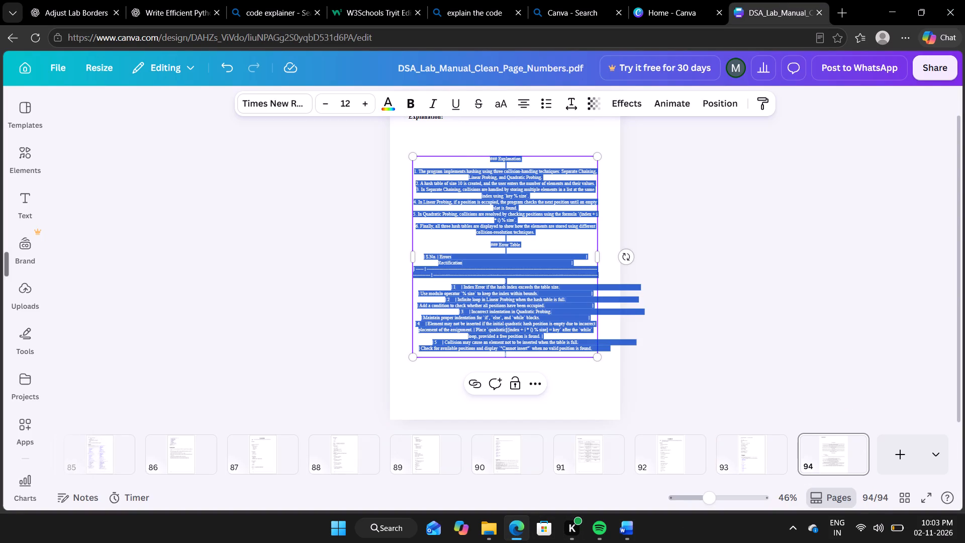
right_click(525, 110)
scroll(591, 235, down, 1)
scroll(591, 235, up, 1)
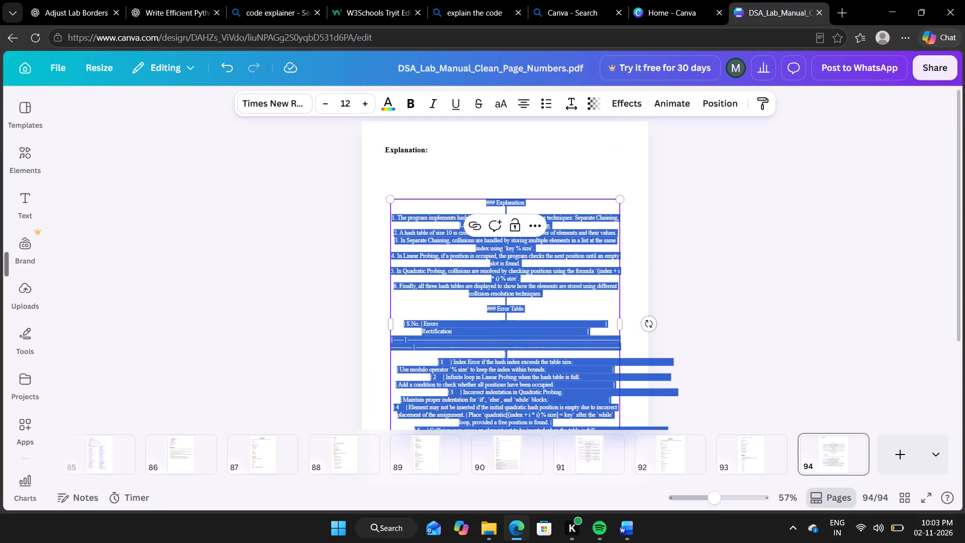
Delete the "### Explanation" heading line from the start of the pasted text on page 94.
right_click(575, 209)
click(540, 197)
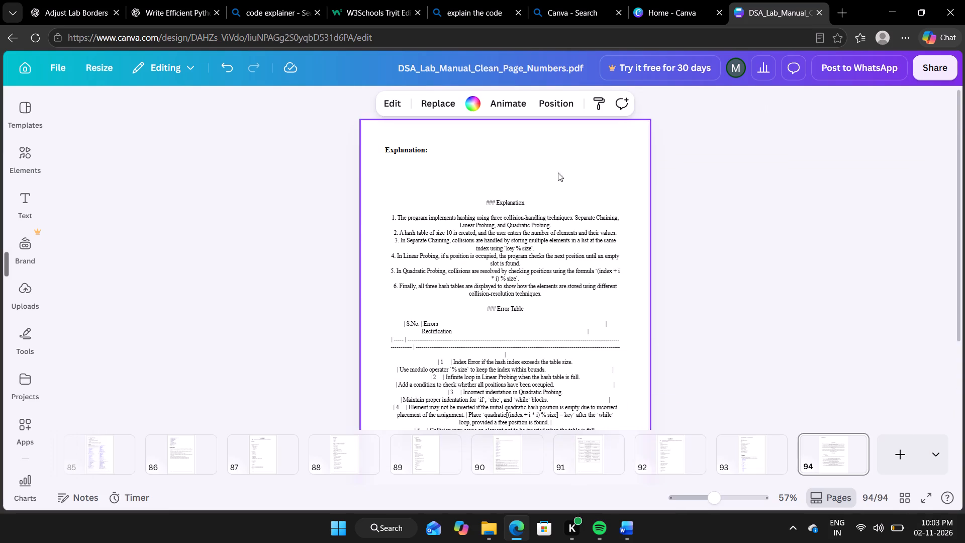
click(533, 204)
right_click(531, 203)
right_click(531, 203)
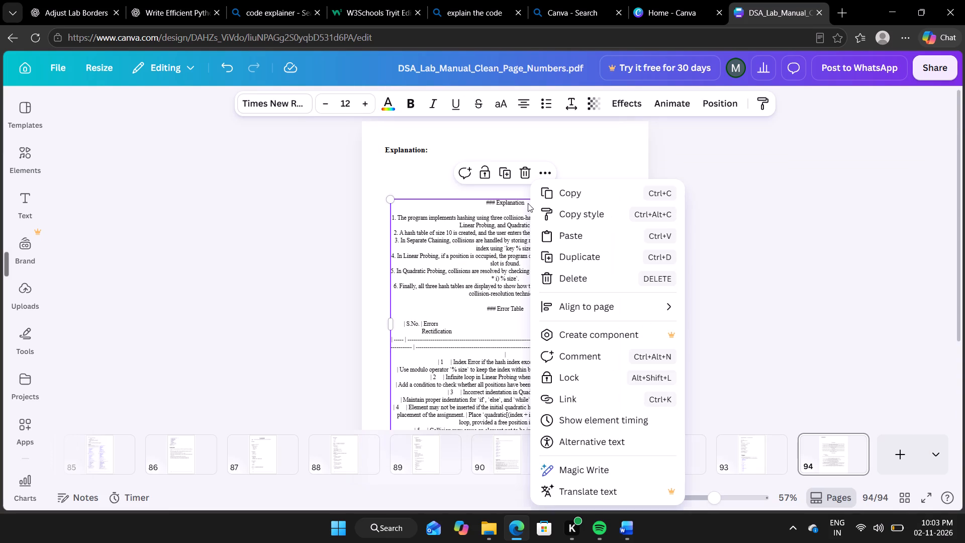
double_click(528, 203)
click(535, 203)
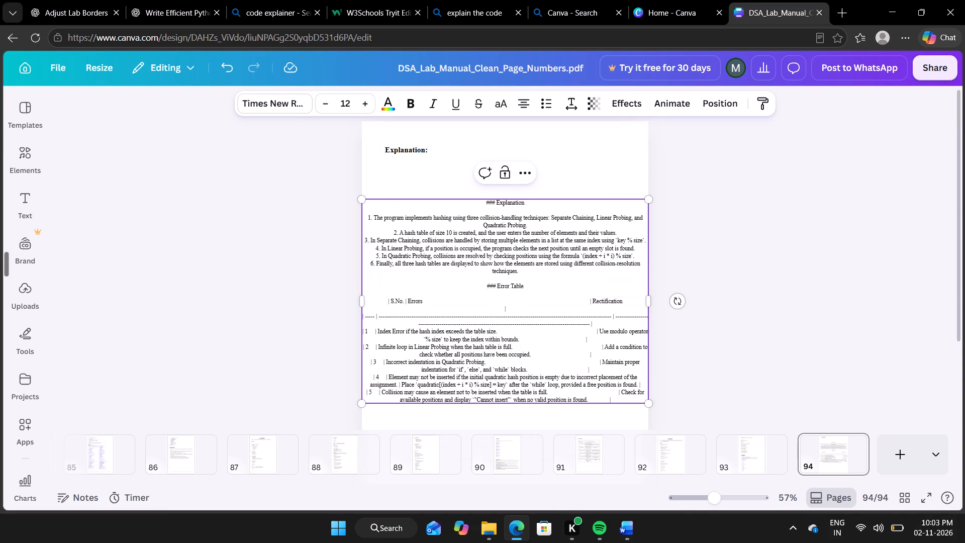
key(BackSpace)
key(BackSpace)
key(BackSpace)
key(BackSpace)
key(BackSpace)
key(BackSpace)
key(BackSpace)
key(BackSpace)
key(BackSpace)
key(BackSpace)
key(BackSpace)
key(BackSpace)
key(BackSpace)
key(BackSpace)
key(BackSpace)
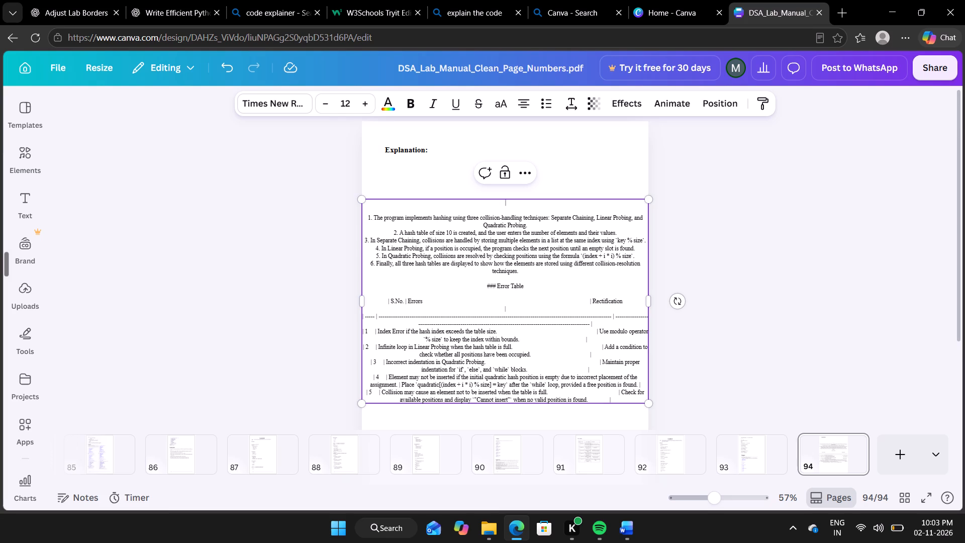
Remove the raw error table text and the "### Error Table" heading, leaving only the six explanation points.
scroll(507, 289, down, 1)
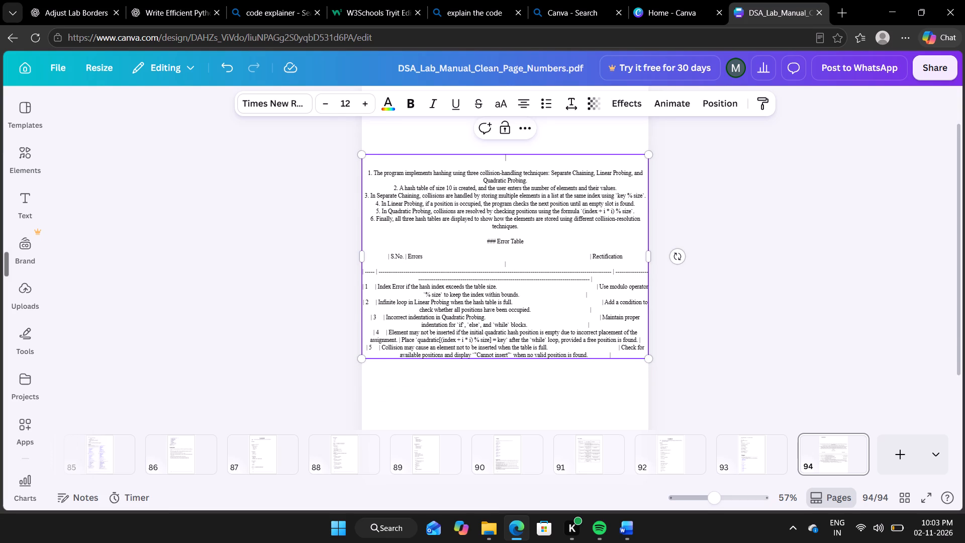
drag(591, 353, 387, 245)
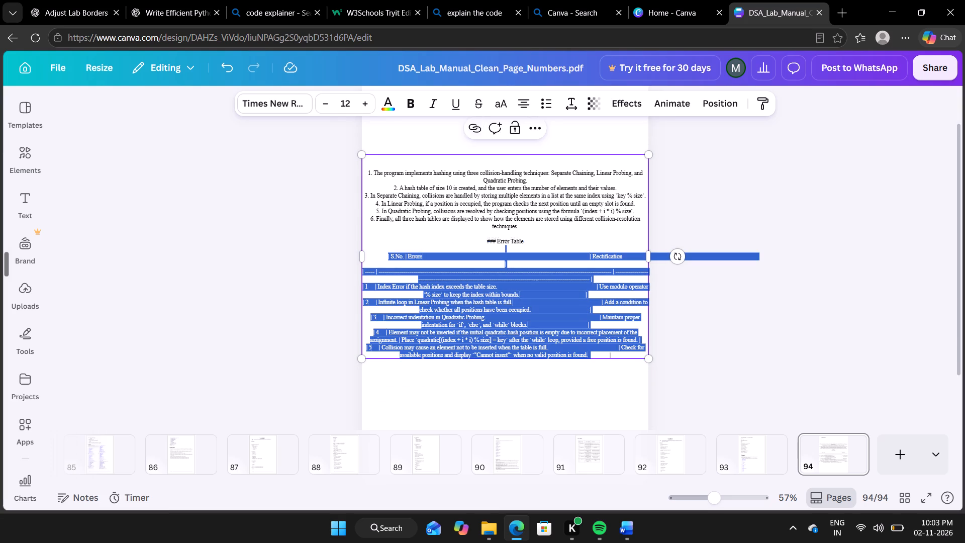
key(BackSpace)
click(529, 238)
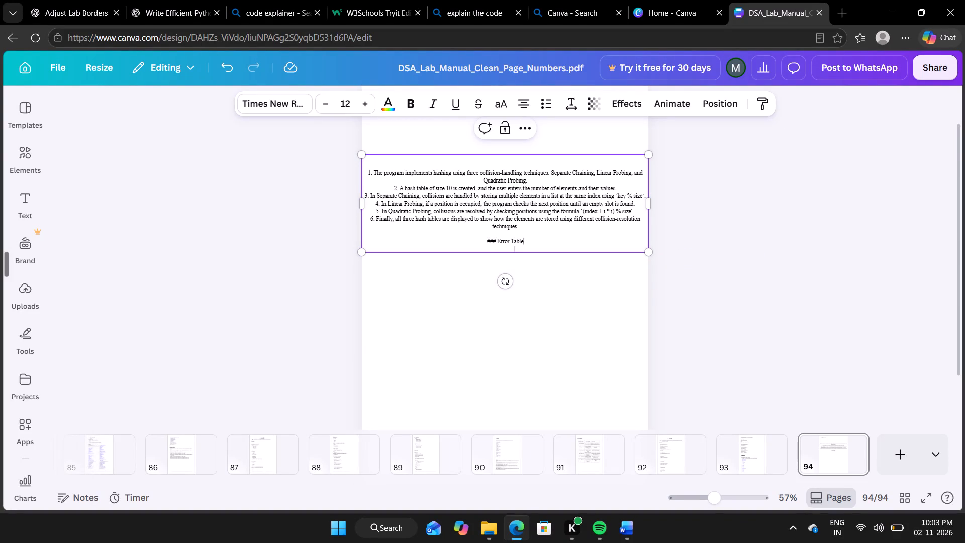
key(BackSpace)
key(BackSpace)
key(BackSpace)
key(BackSpace)
key(BackSpace)
key(BackSpace)
key(BackSpace)
key(BackSpace)
key(BackSpace)
key(BackSpace)
key(BackSpace)
key(BackSpace)
key(BackSpace)
key(BackSpace)
key(BackSpace)
key(BackSpace)
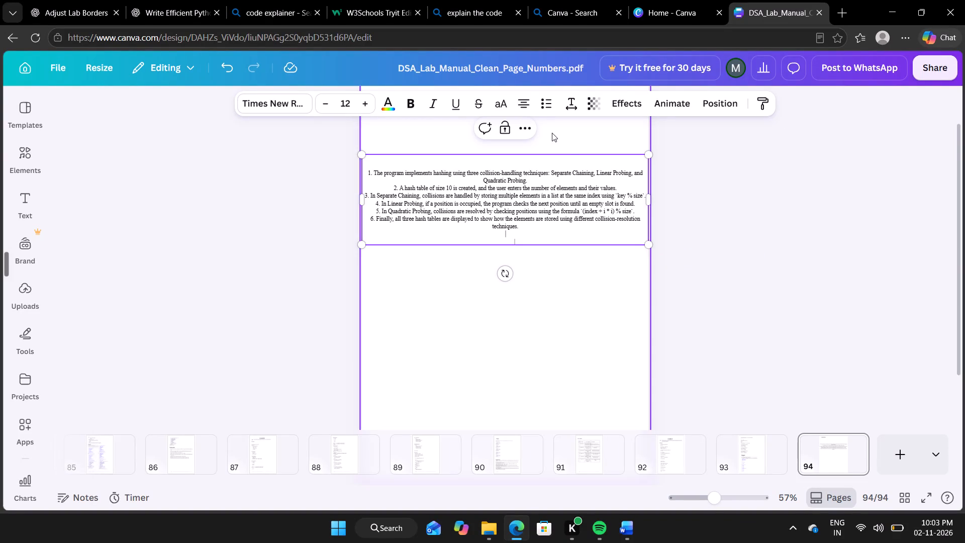
Left-align all of the explanation points in the text box.
click(522, 98)
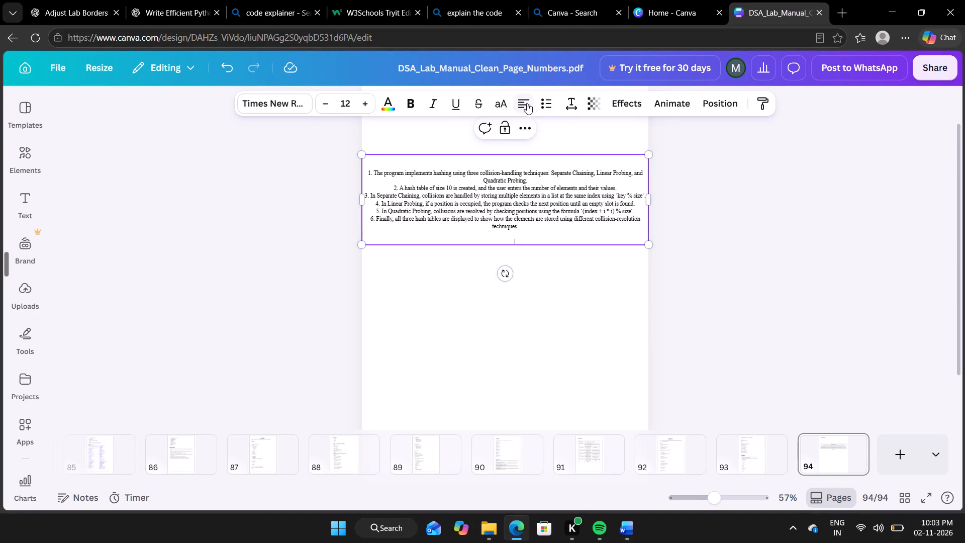
click(525, 106)
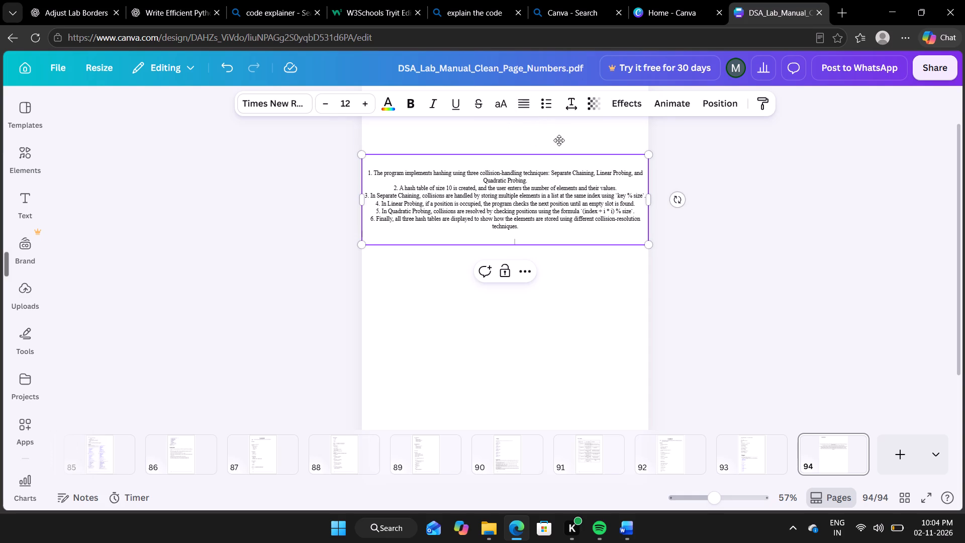
drag(527, 227, 381, 160)
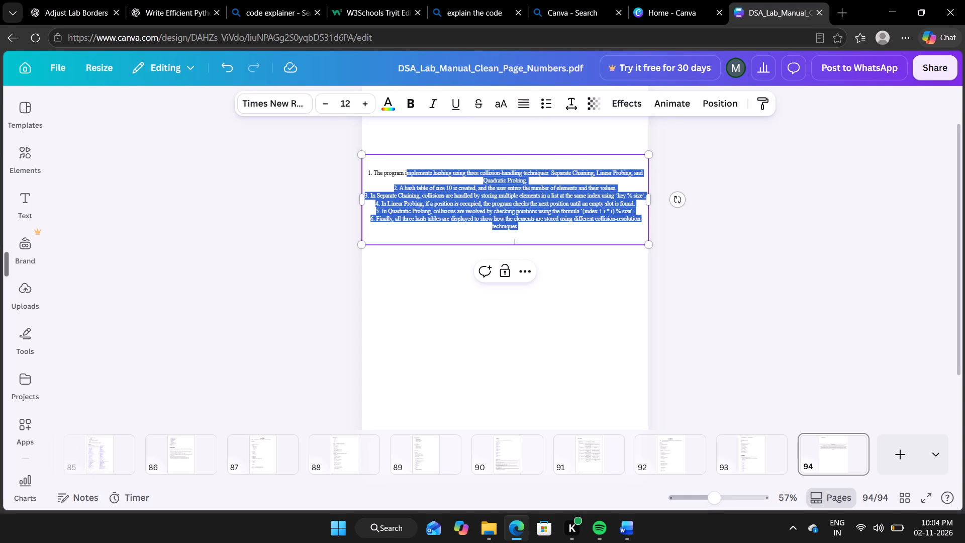
drag(381, 160, 370, 155)
click(523, 101)
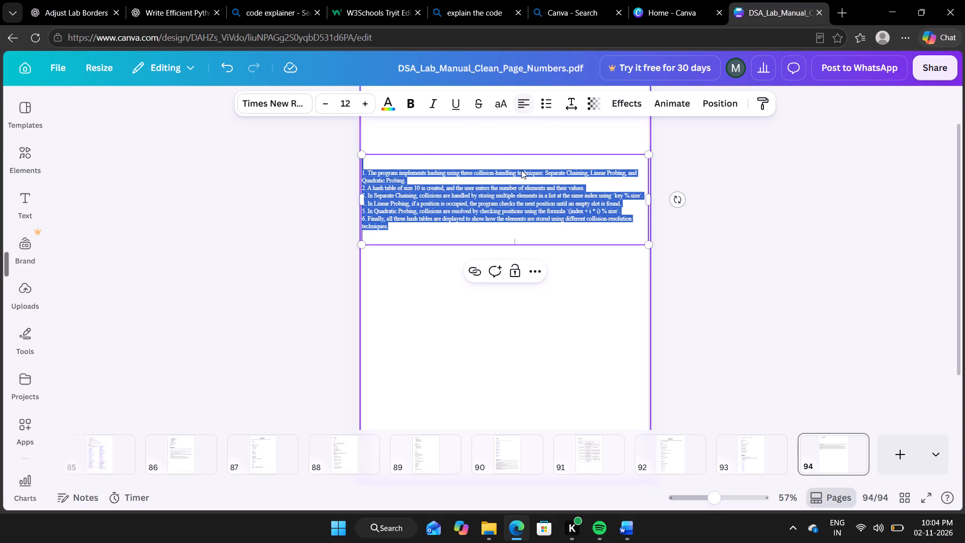
Set the line spacing of the explanation points to 1.9.
click(575, 104)
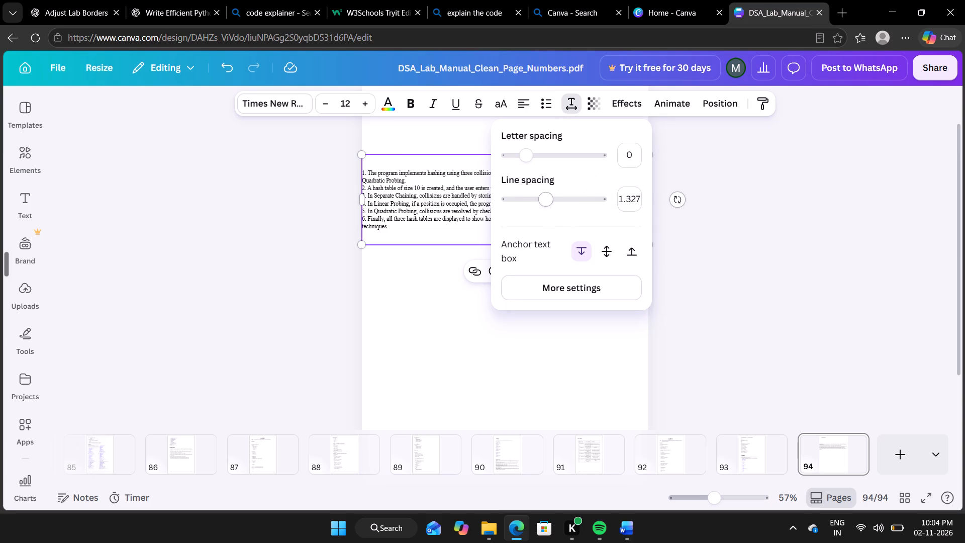
drag(545, 202, 564, 202)
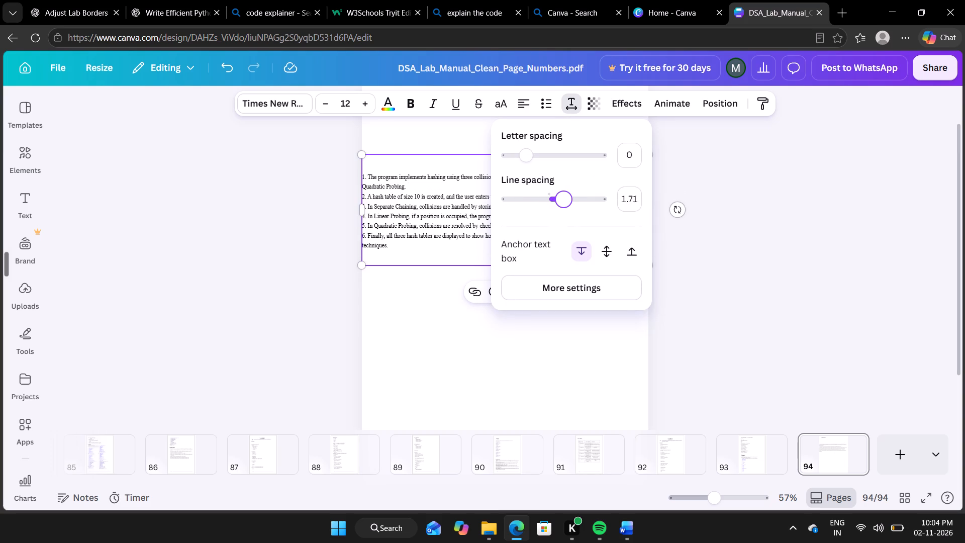
drag(564, 202, 573, 202)
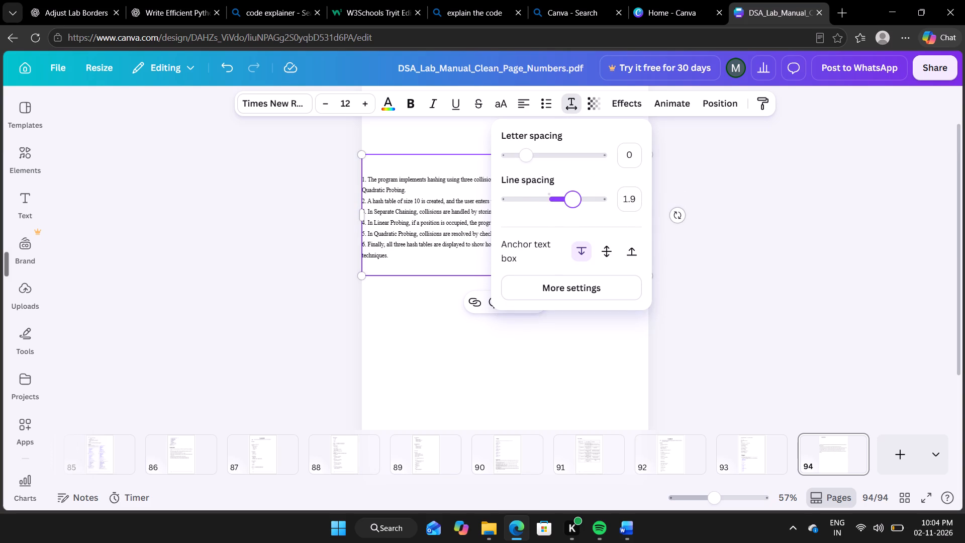
click(731, 183)
Narrow the explanation text box and position it directly beneath the "Explanation:" heading.
drag(654, 211, 646, 211)
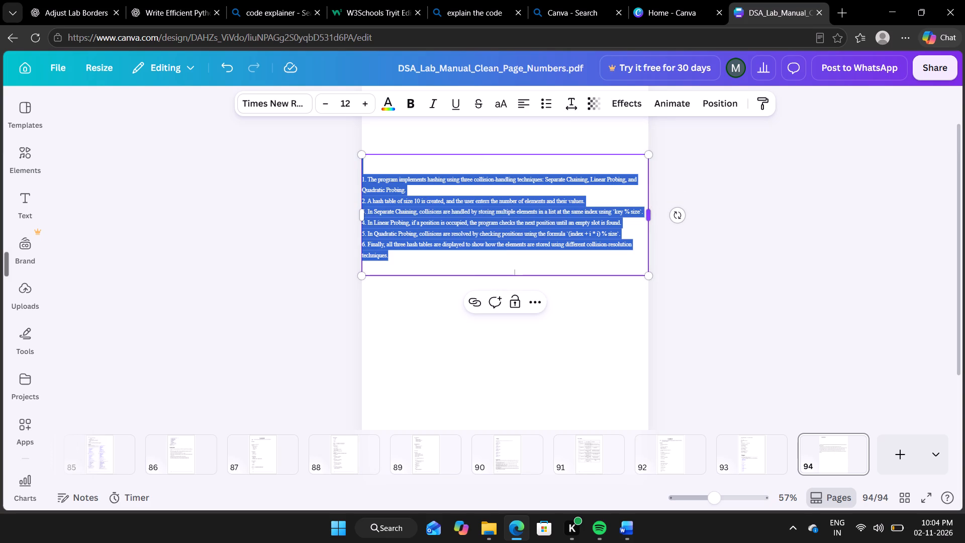
drag(646, 211, 617, 208)
click(728, 152)
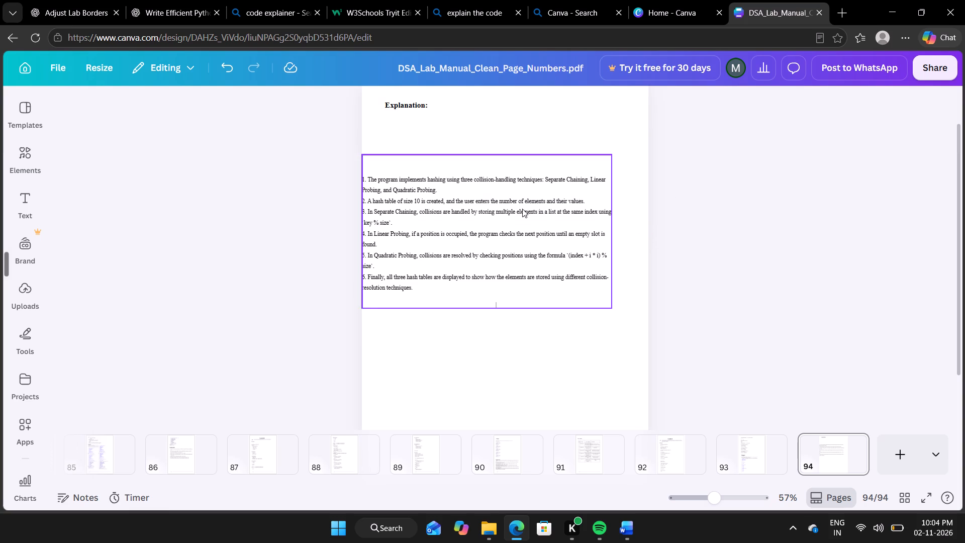
right_drag(521, 210, 545, 179)
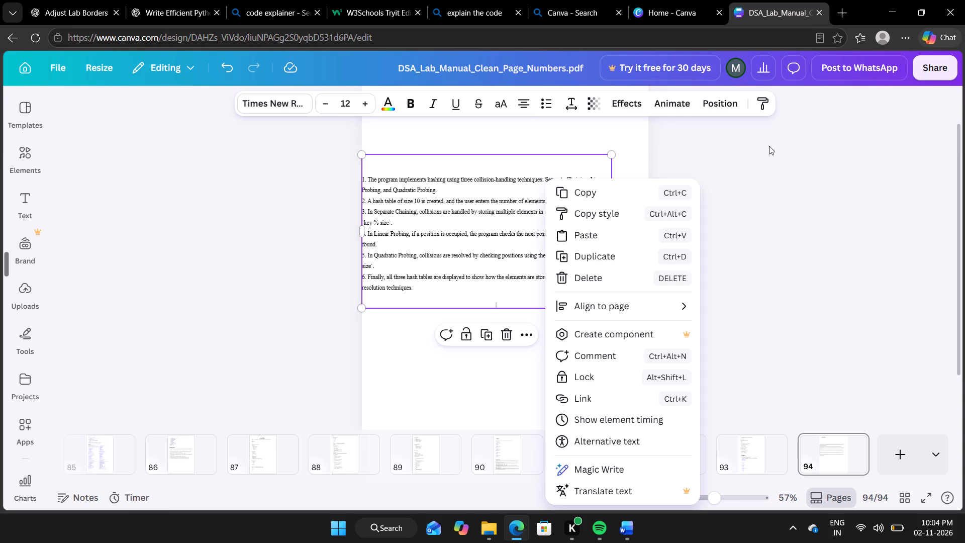
click(769, 146)
drag(487, 231, 494, 224)
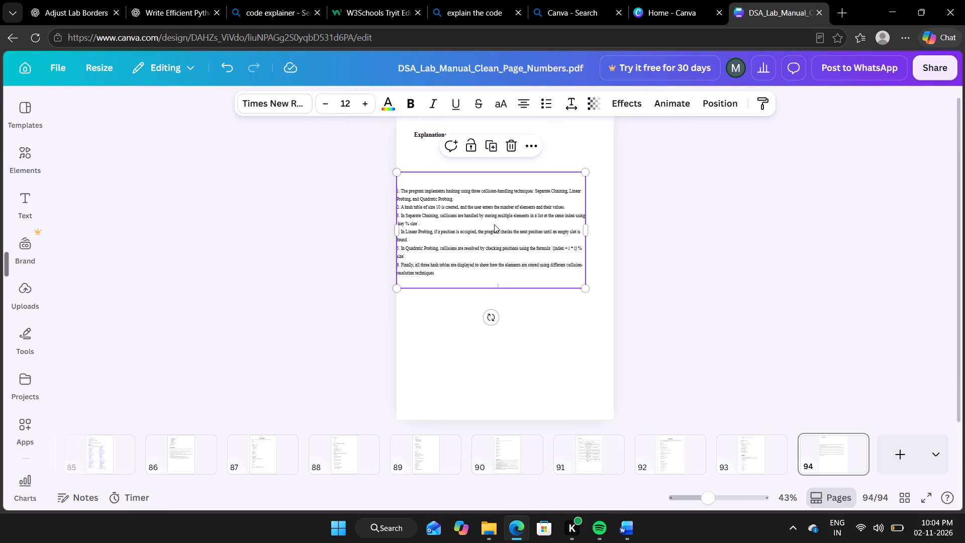
drag(494, 224, 503, 197)
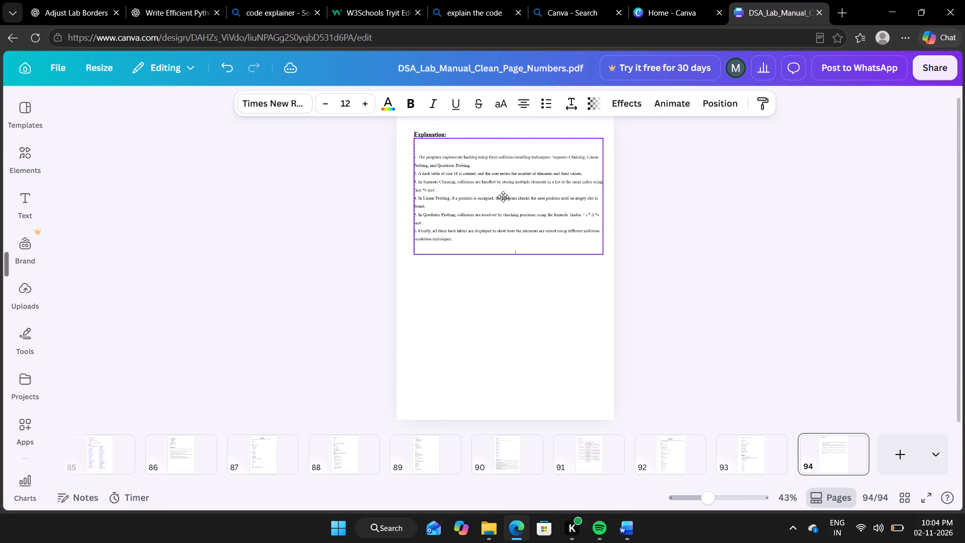
drag(503, 197, 503, 195)
click(722, 243)
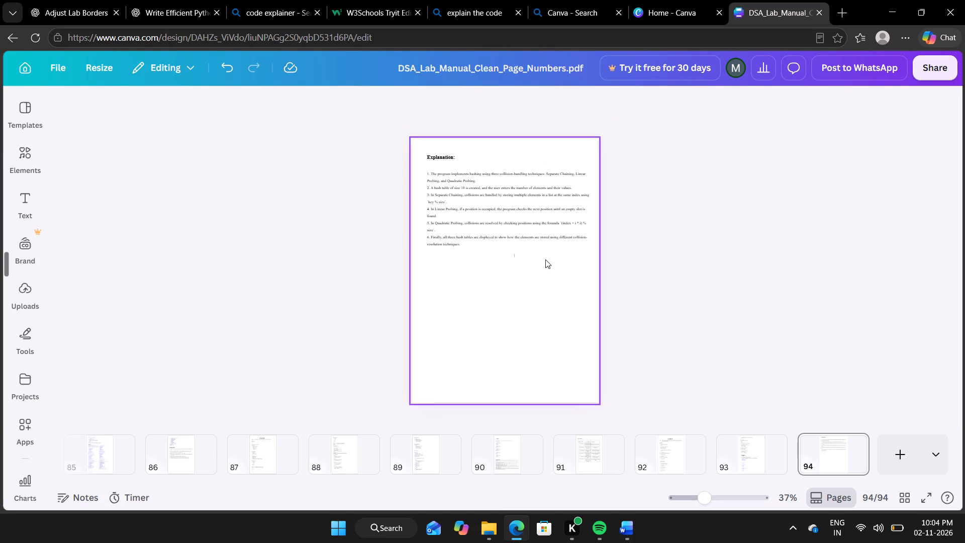
click(535, 224)
drag(583, 210, 567, 212)
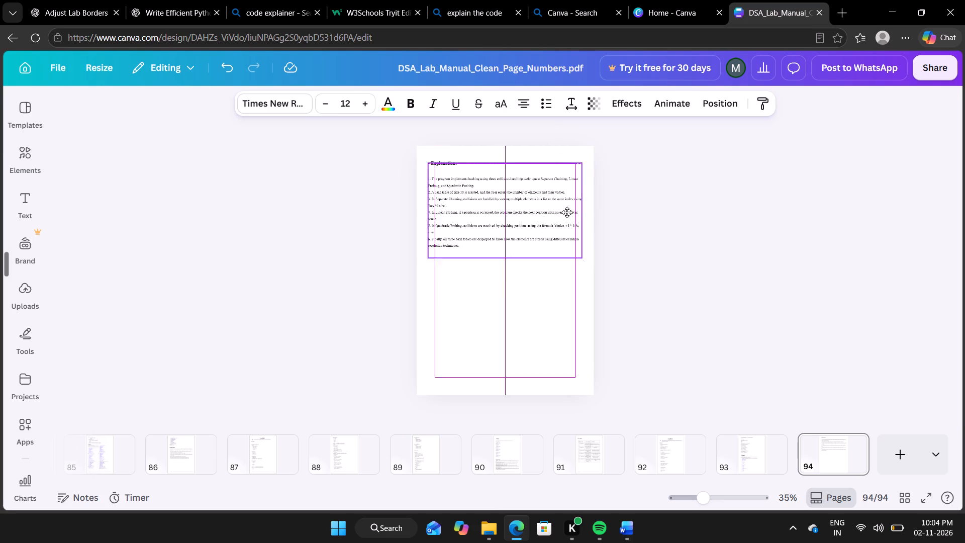
drag(567, 212, 576, 213)
drag(576, 212, 558, 214)
drag(499, 213, 512, 209)
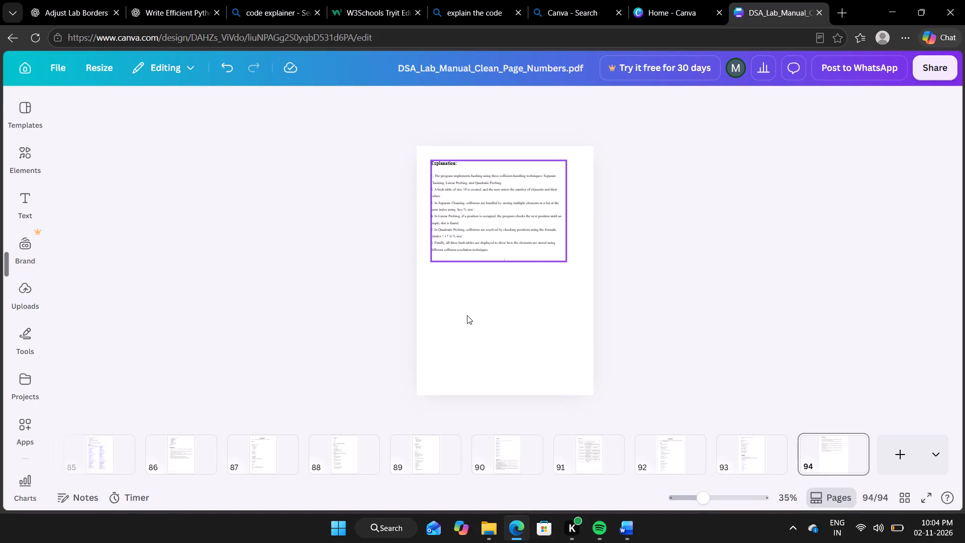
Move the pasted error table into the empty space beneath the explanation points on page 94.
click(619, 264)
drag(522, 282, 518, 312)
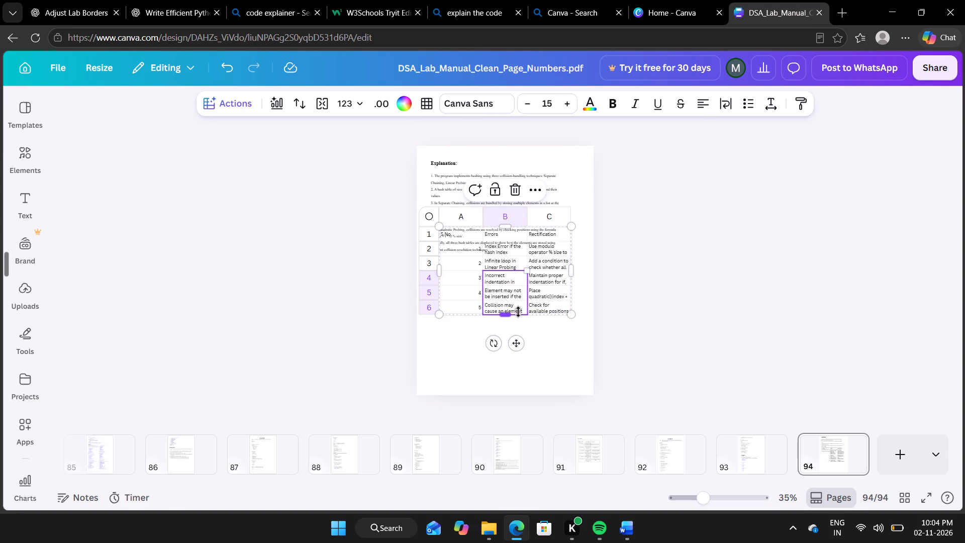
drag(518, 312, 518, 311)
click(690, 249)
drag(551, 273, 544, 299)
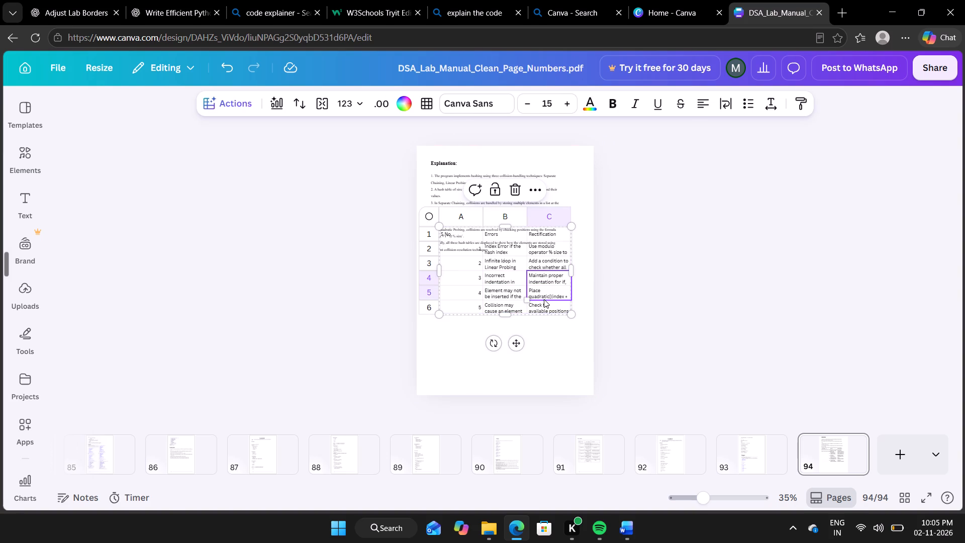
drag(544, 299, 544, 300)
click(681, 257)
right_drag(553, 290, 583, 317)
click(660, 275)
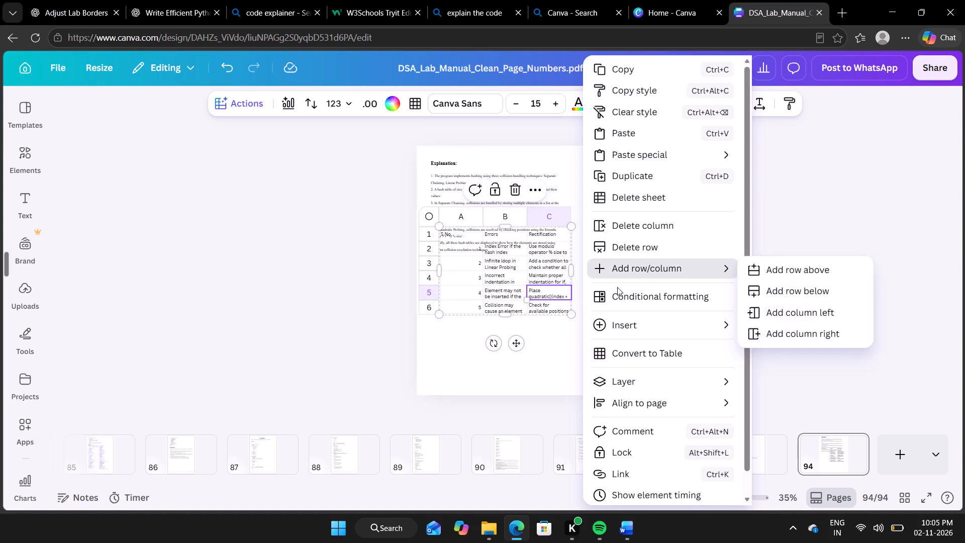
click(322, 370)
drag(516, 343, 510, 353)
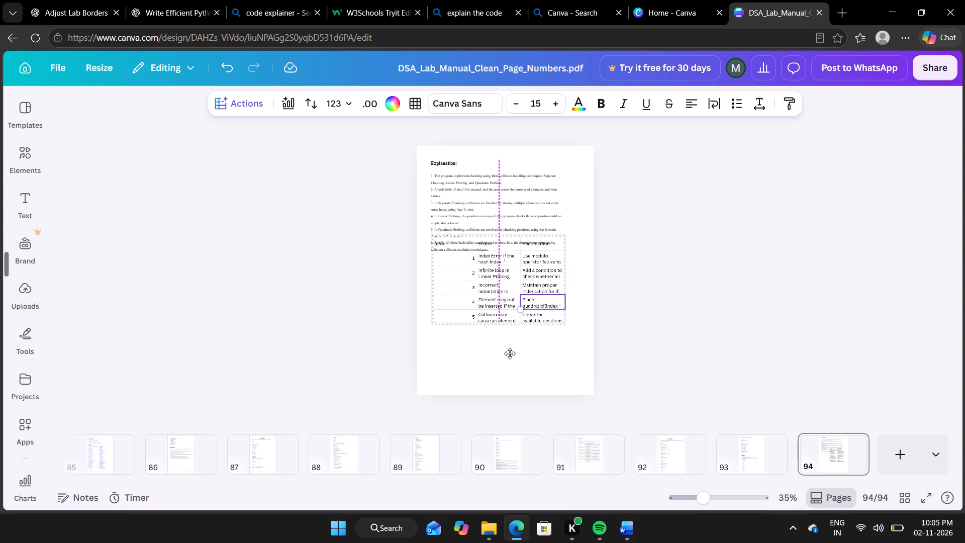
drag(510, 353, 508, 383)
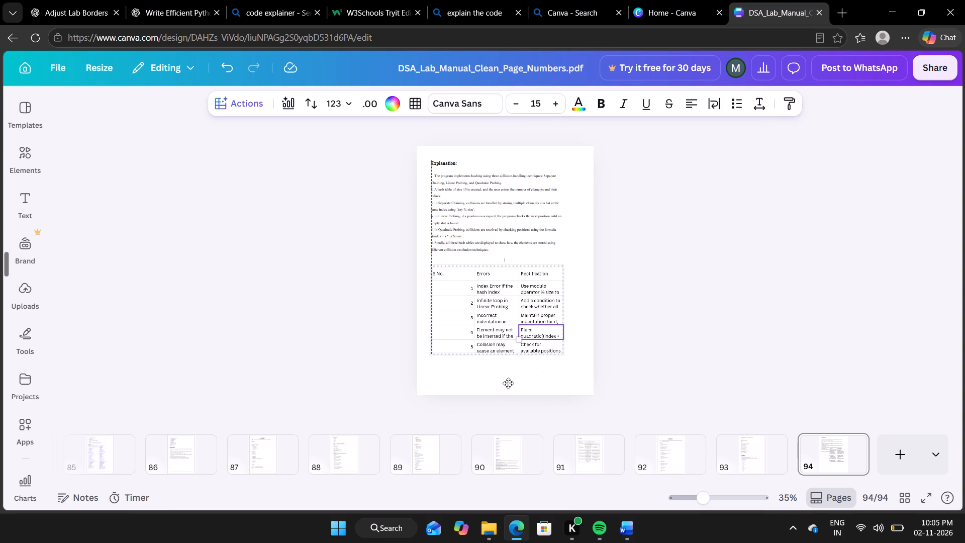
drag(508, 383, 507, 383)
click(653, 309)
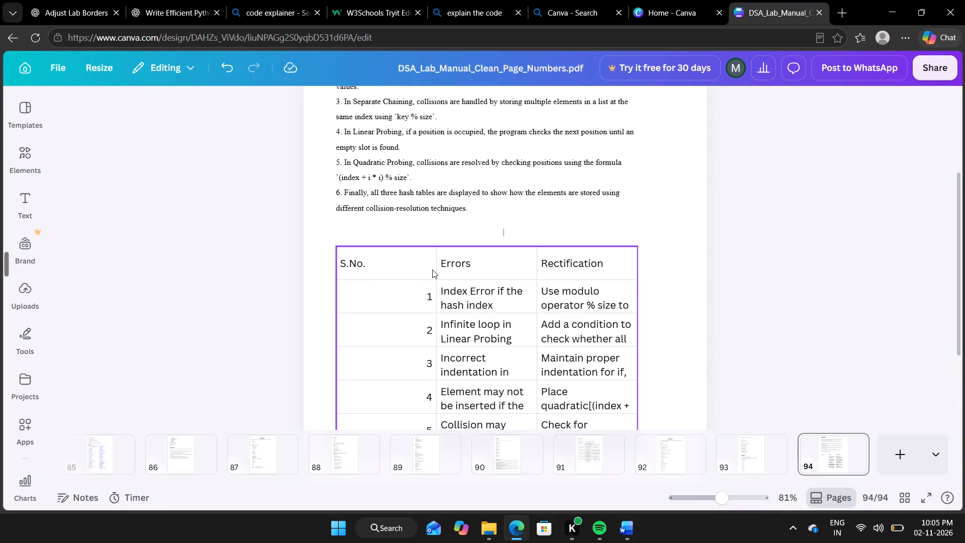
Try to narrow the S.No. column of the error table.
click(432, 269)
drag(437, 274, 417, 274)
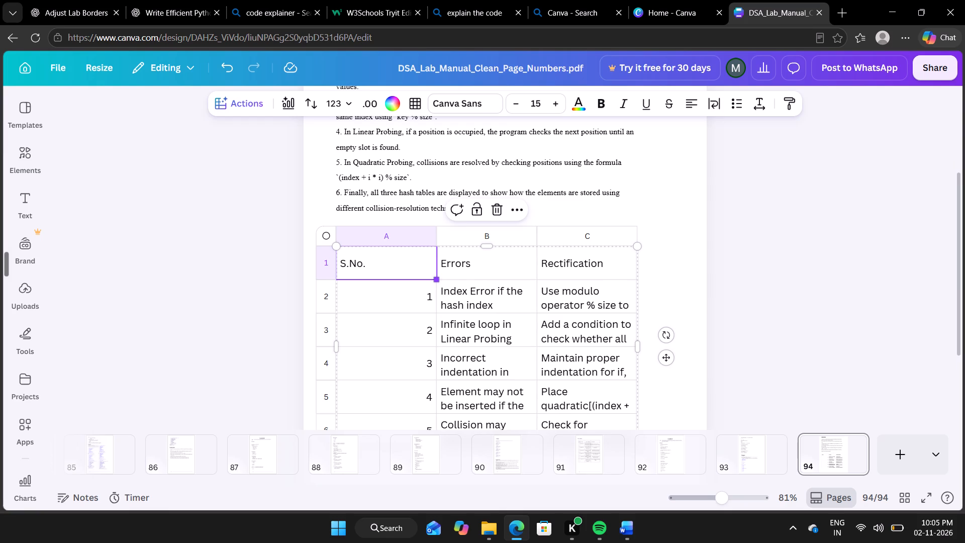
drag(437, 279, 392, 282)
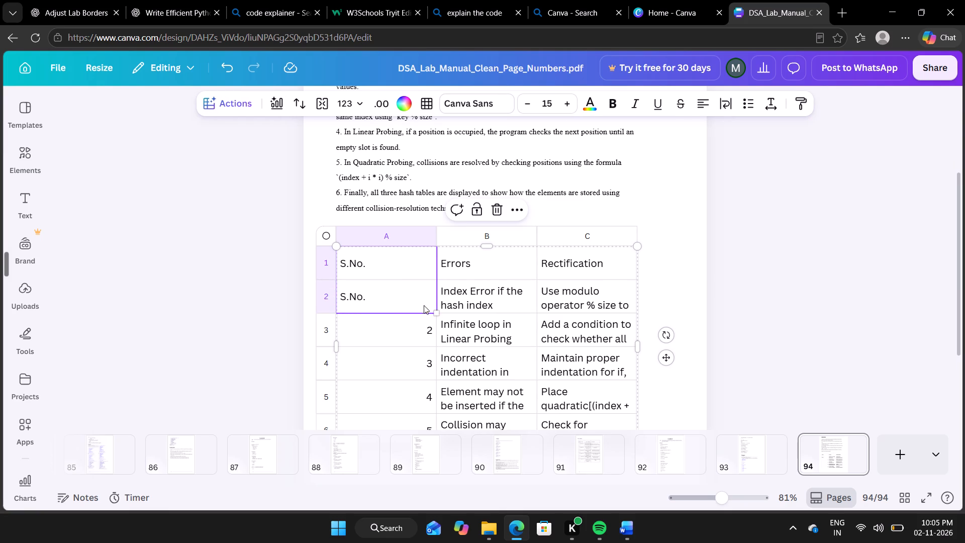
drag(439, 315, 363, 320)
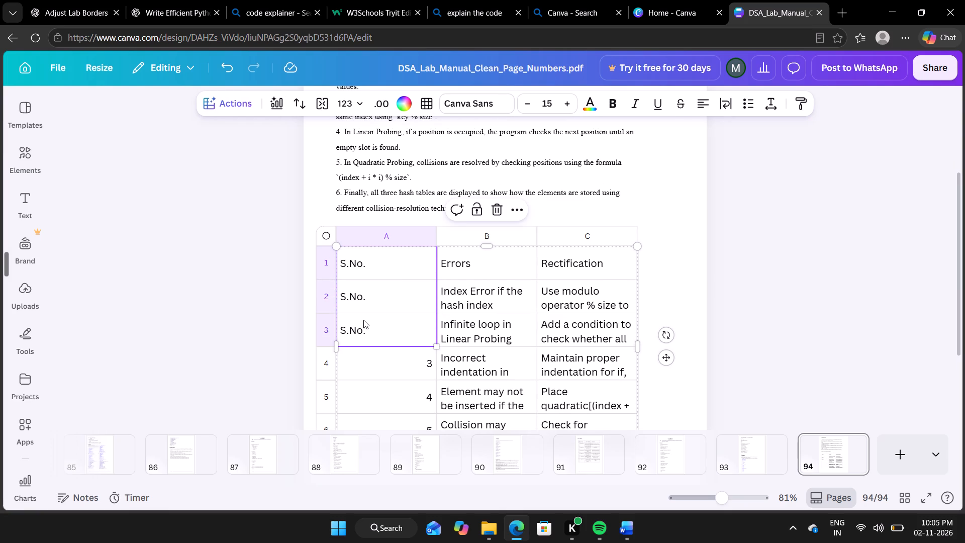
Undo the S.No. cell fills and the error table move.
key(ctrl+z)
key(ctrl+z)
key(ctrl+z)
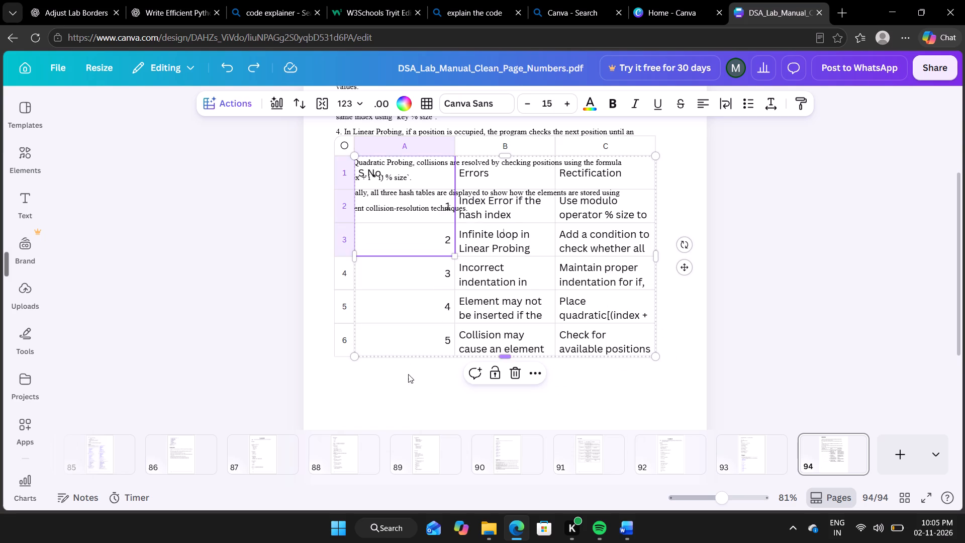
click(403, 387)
Move the error table beneath the explanation points on page 94, lining up its starting edge with the explanation text.
double_click(440, 300)
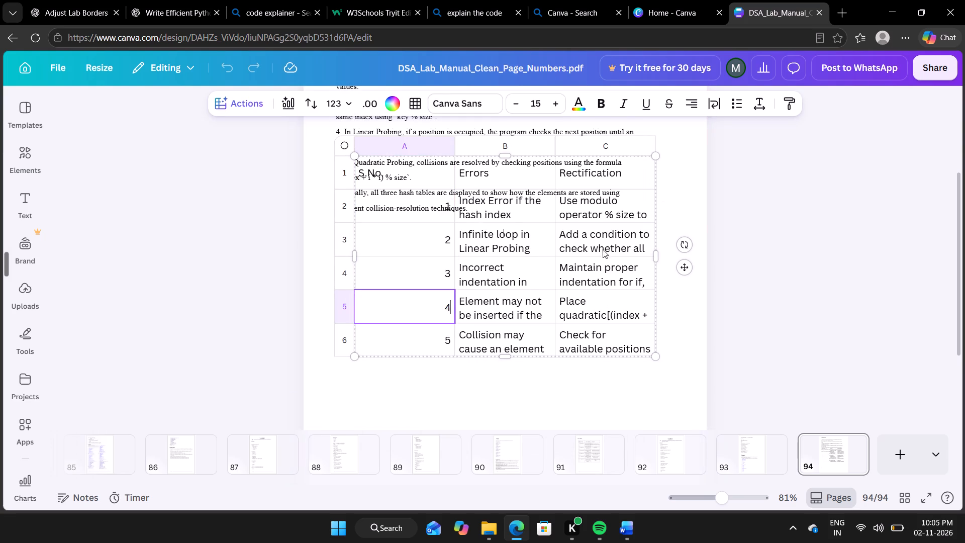
drag(685, 267, 666, 351)
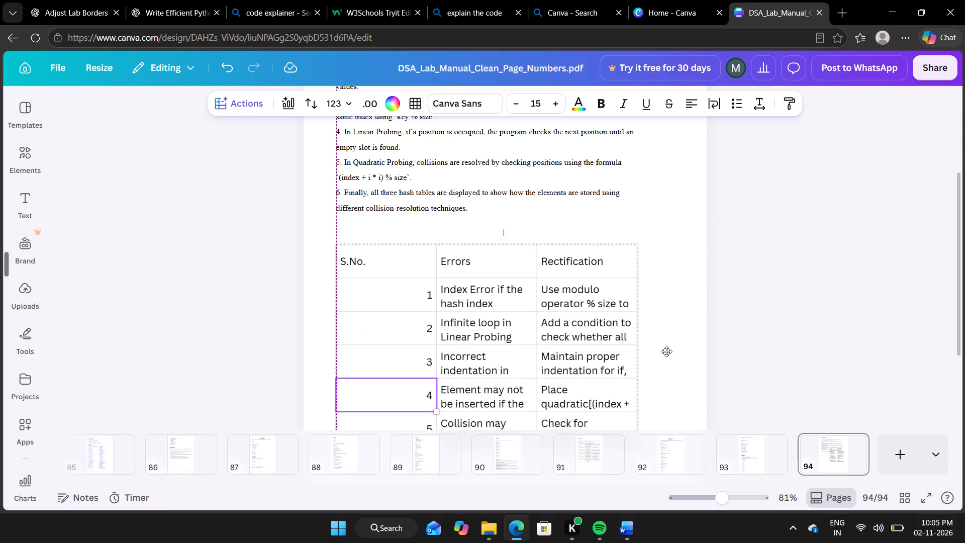
drag(666, 351, 668, 374)
scroll(668, 374, down, 3)
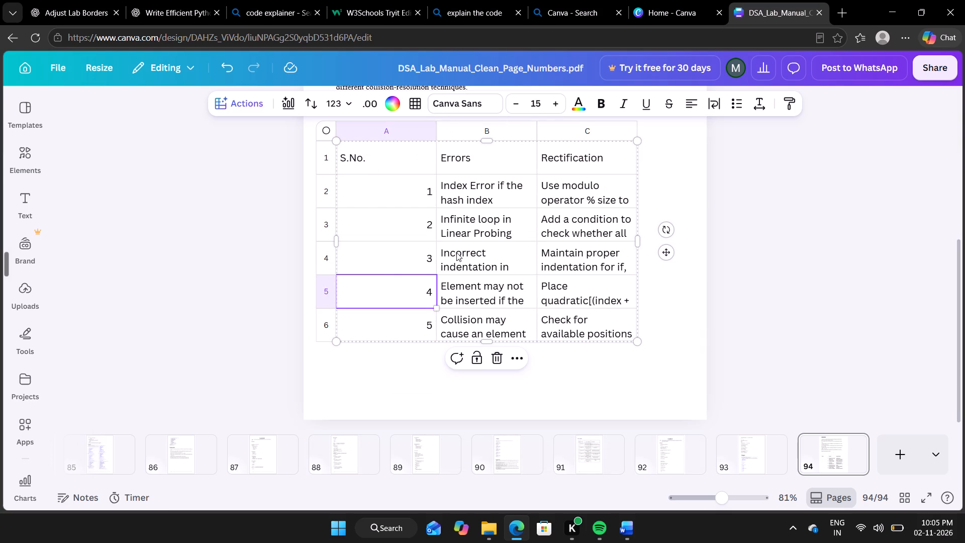
click(399, 369)
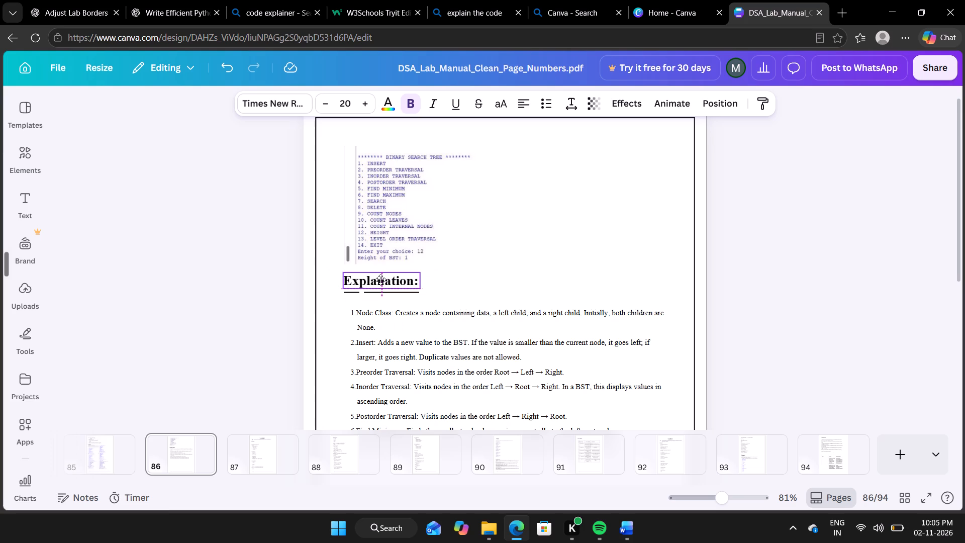
drag(380, 280, 381, 281)
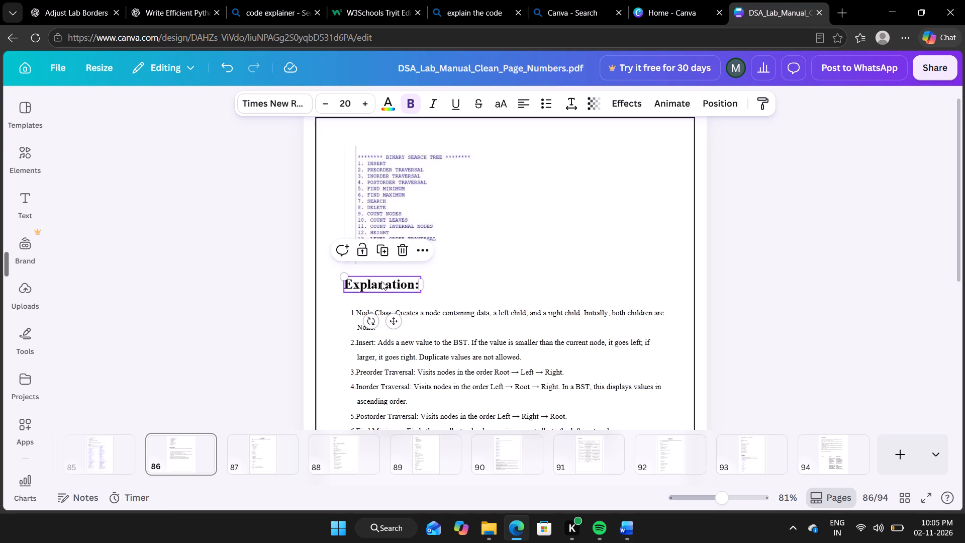
Look through pages 85 to 92 to examine how the earlier labs' pages are laid out.
scroll(191, 459, right, 1)
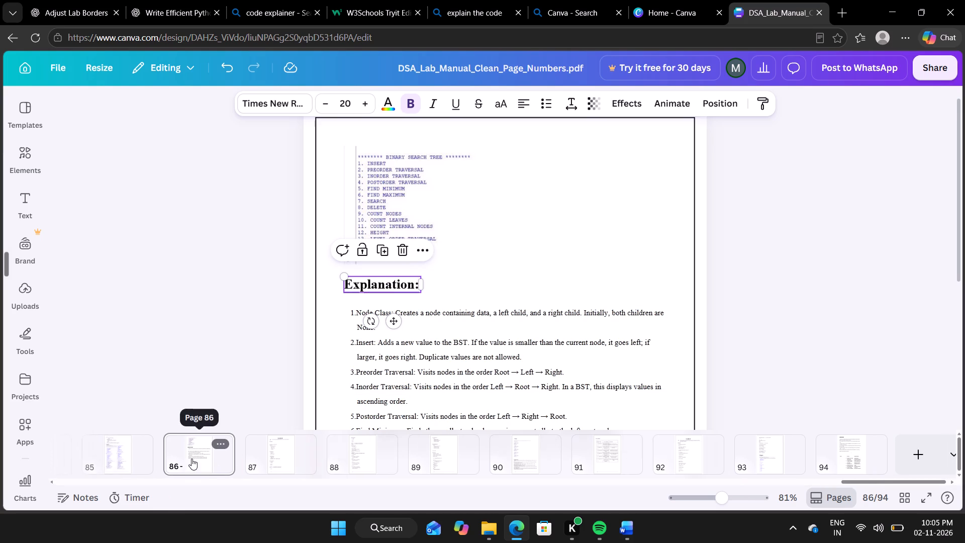
scroll(191, 459, right, 1)
click(176, 463)
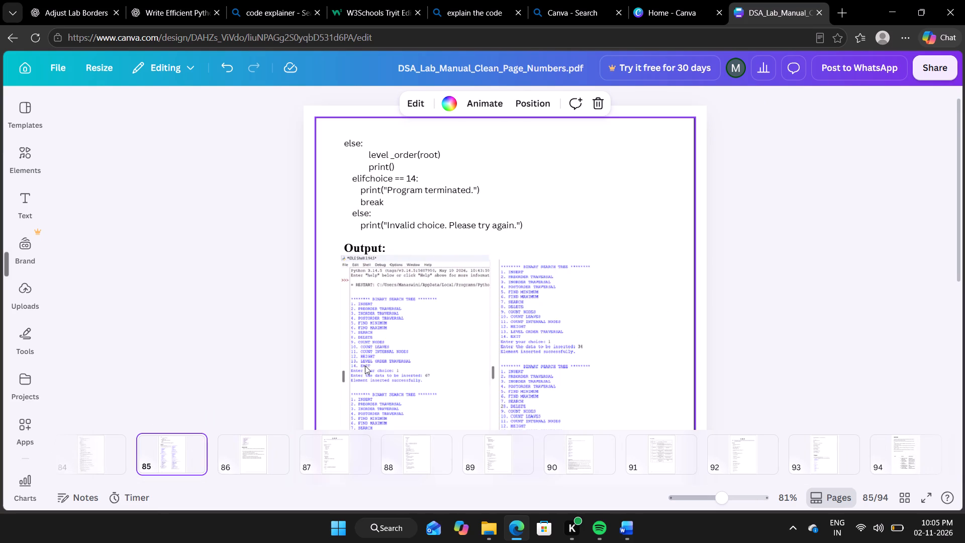
click(244, 456)
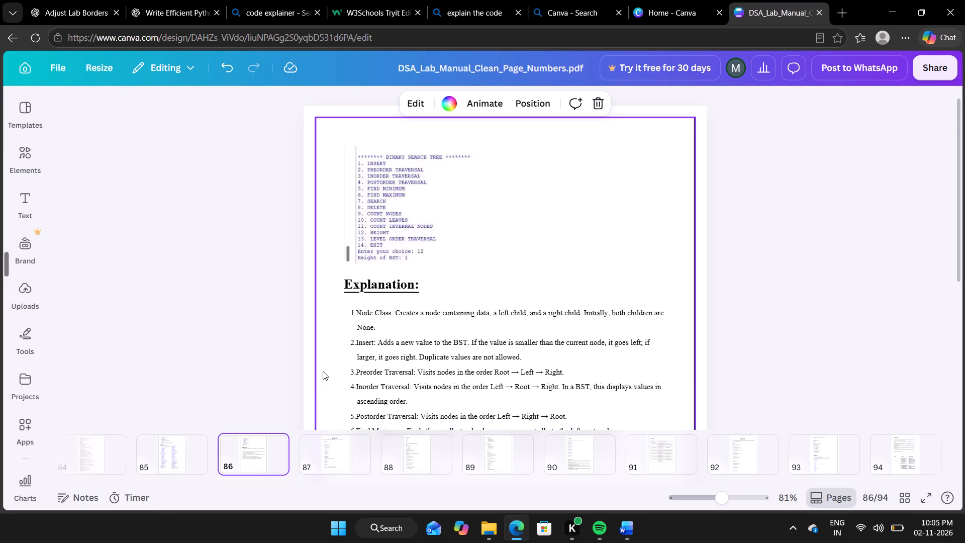
scroll(397, 330, down, 4)
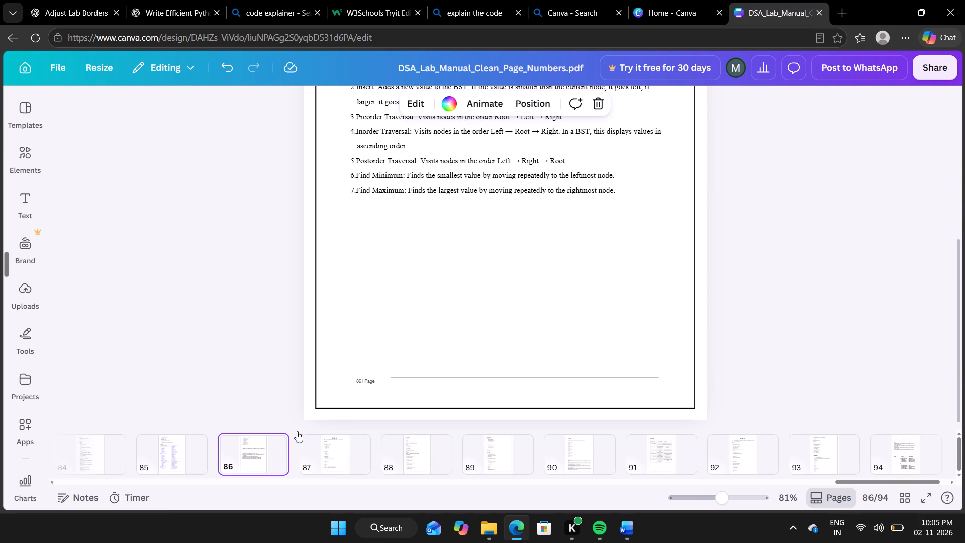
click(346, 464)
click(246, 466)
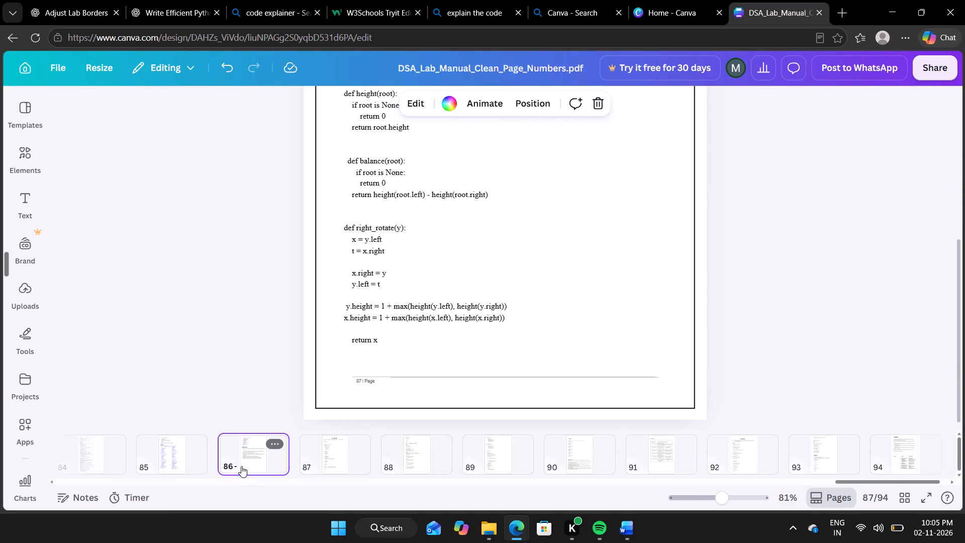
scroll(483, 250, up, 4)
scroll(483, 250, down, 3)
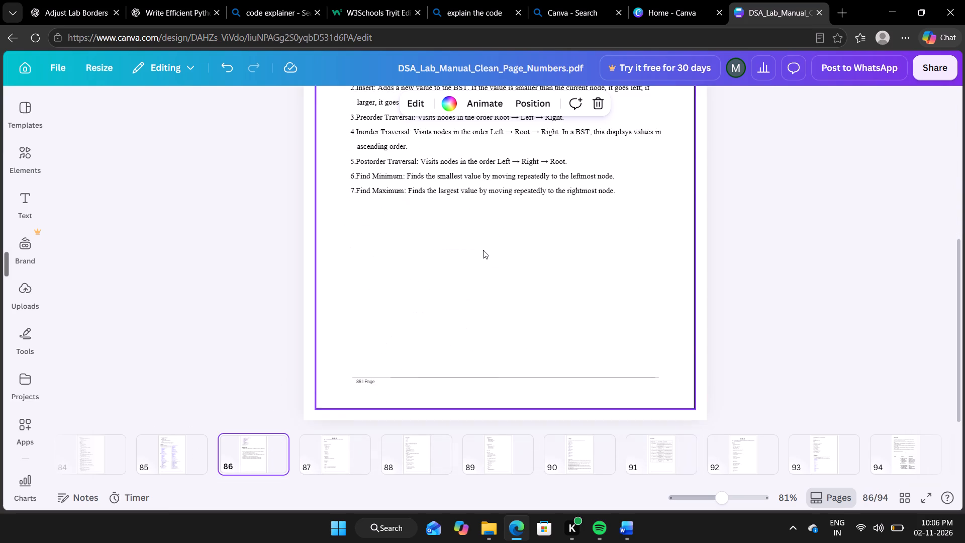
click(163, 469)
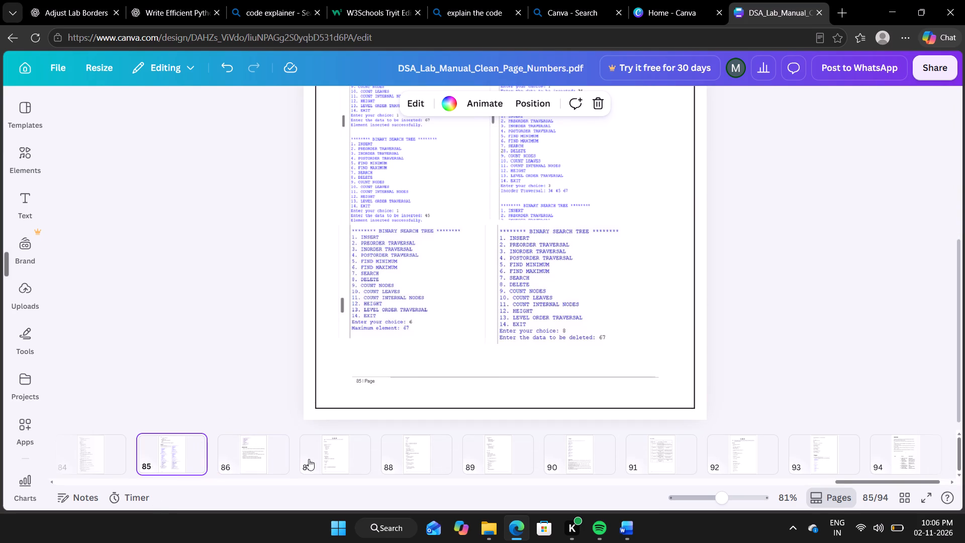
scroll(369, 452, left, 3)
click(665, 444)
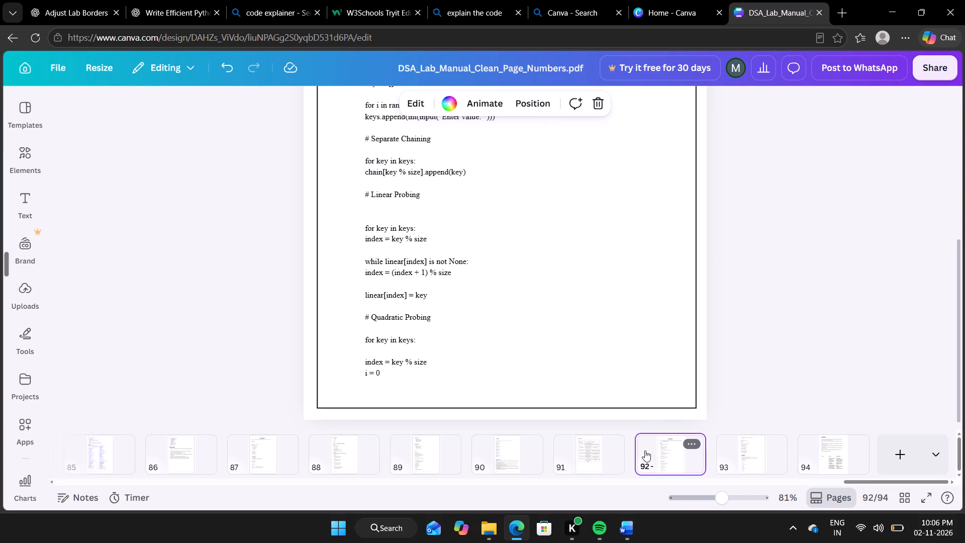
click(517, 455)
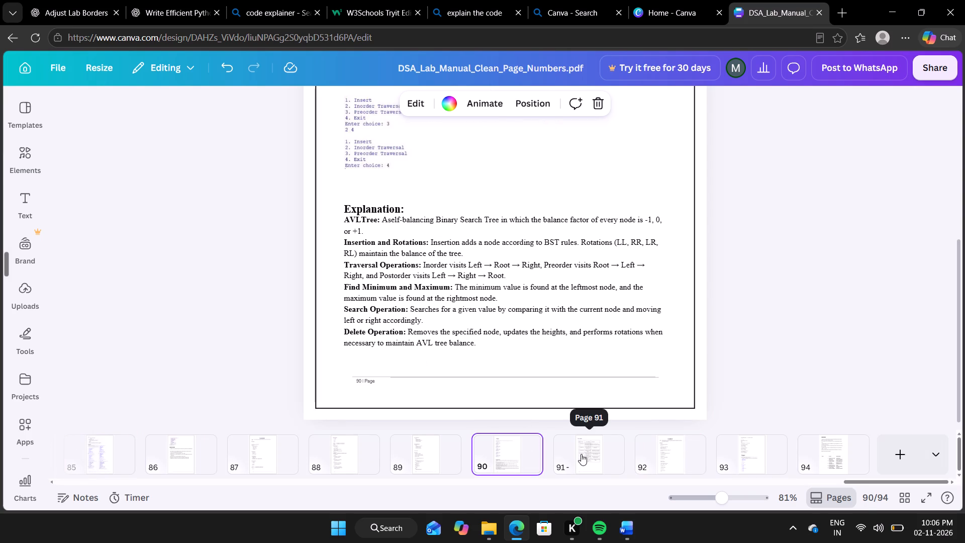
click(581, 454)
scroll(550, 333, up, 3)
scroll(550, 333, down, 1)
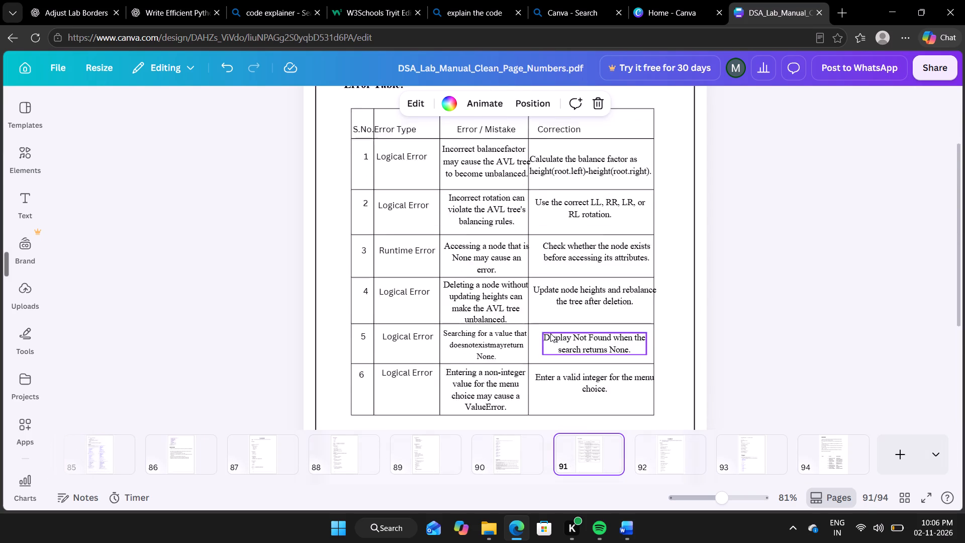
scroll(550, 333, down, 1)
scroll(550, 333, up, 1)
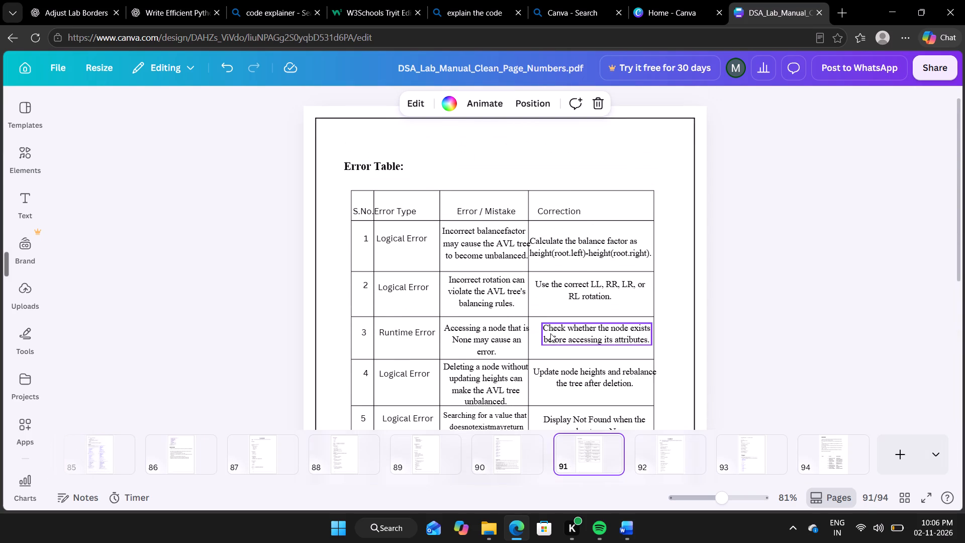
scroll(575, 324, down, 1)
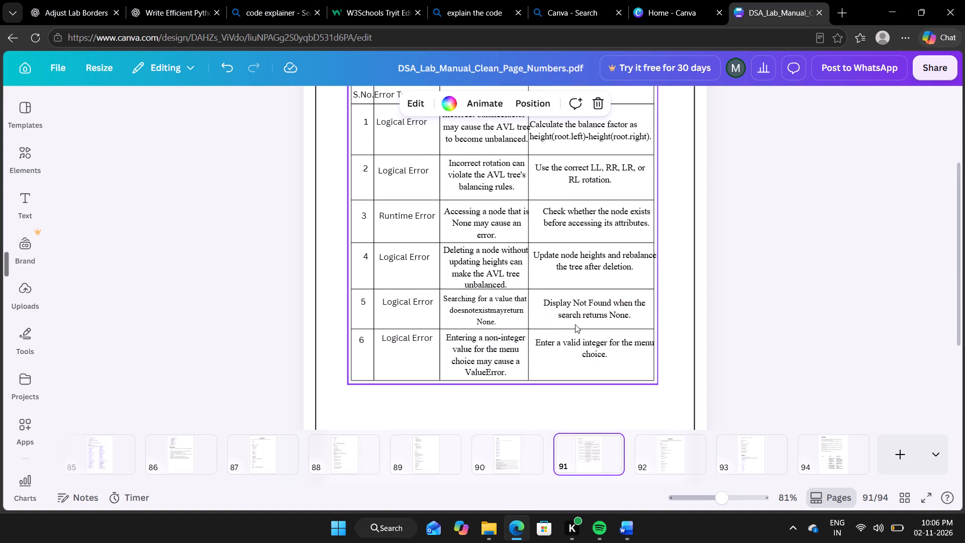
scroll(575, 324, up, 1)
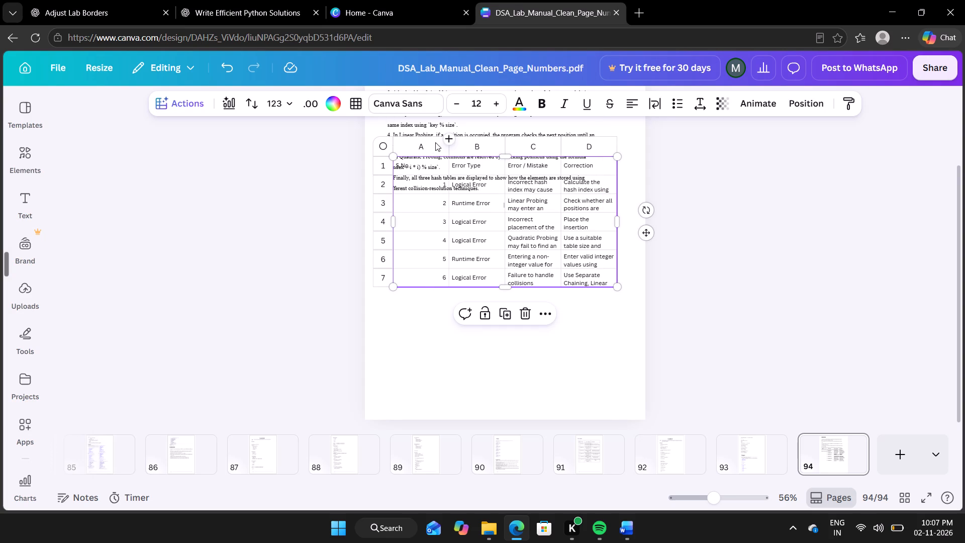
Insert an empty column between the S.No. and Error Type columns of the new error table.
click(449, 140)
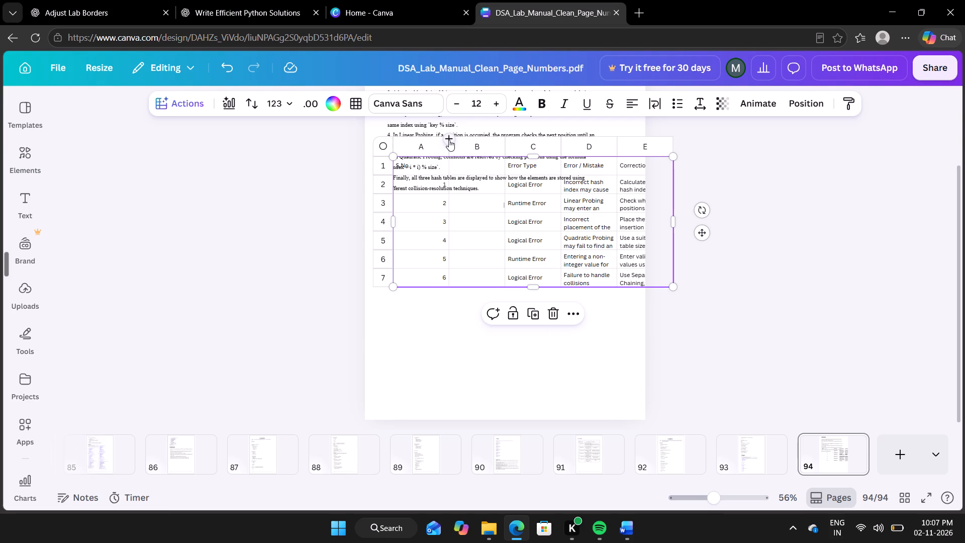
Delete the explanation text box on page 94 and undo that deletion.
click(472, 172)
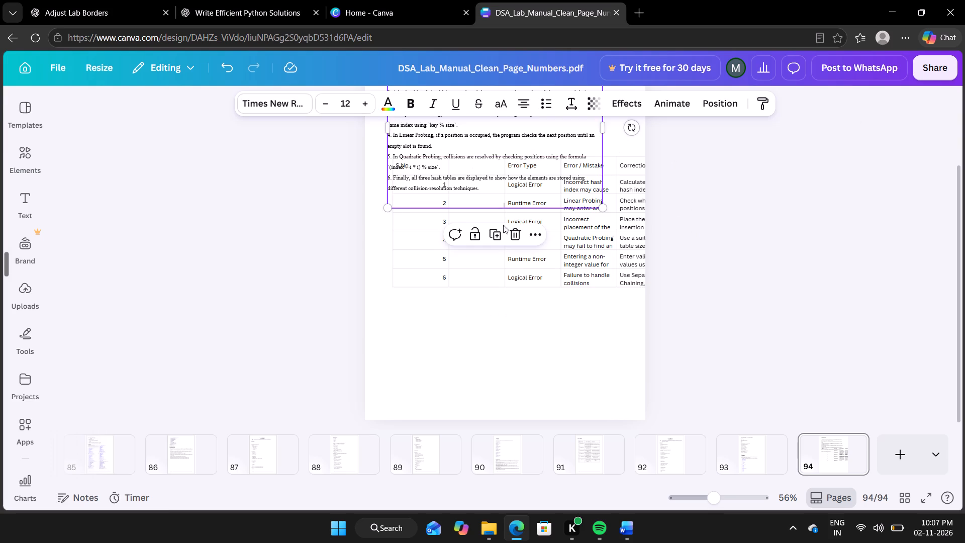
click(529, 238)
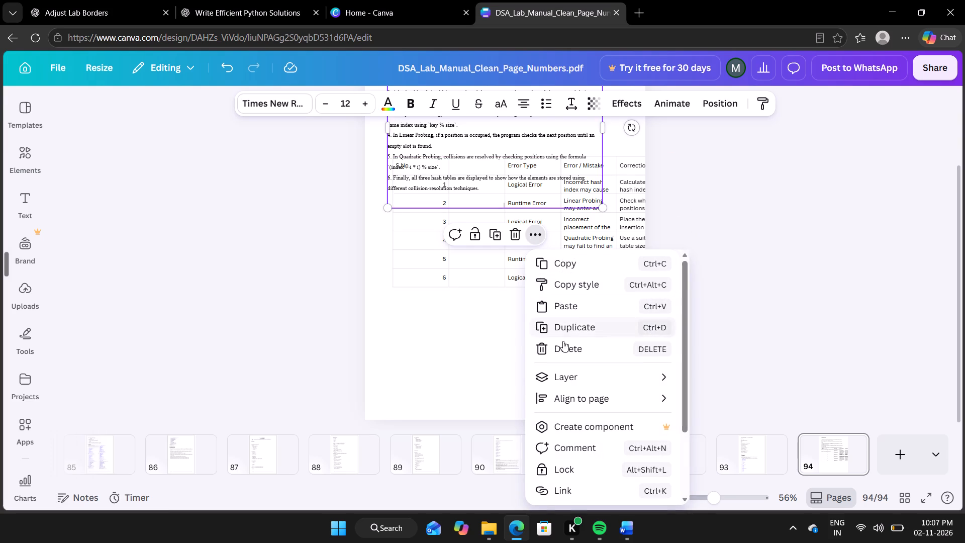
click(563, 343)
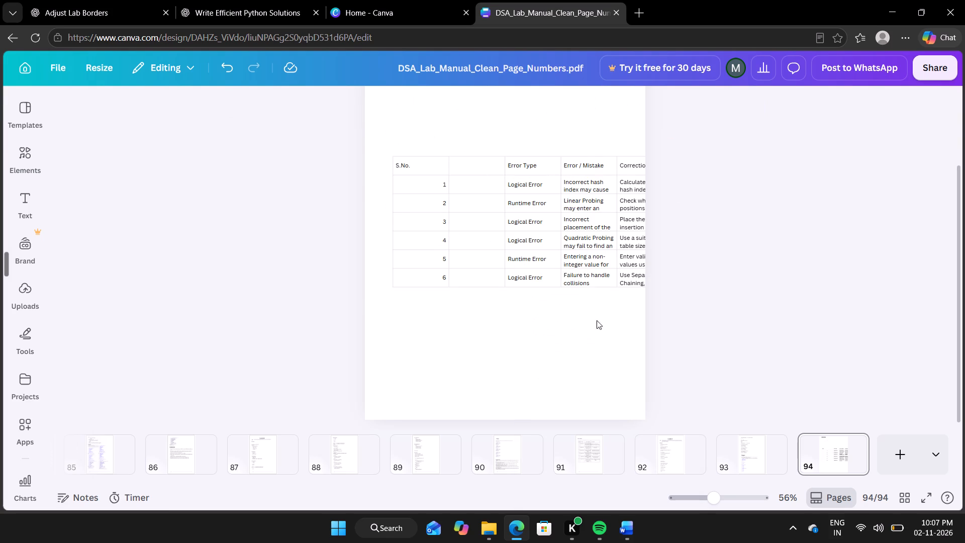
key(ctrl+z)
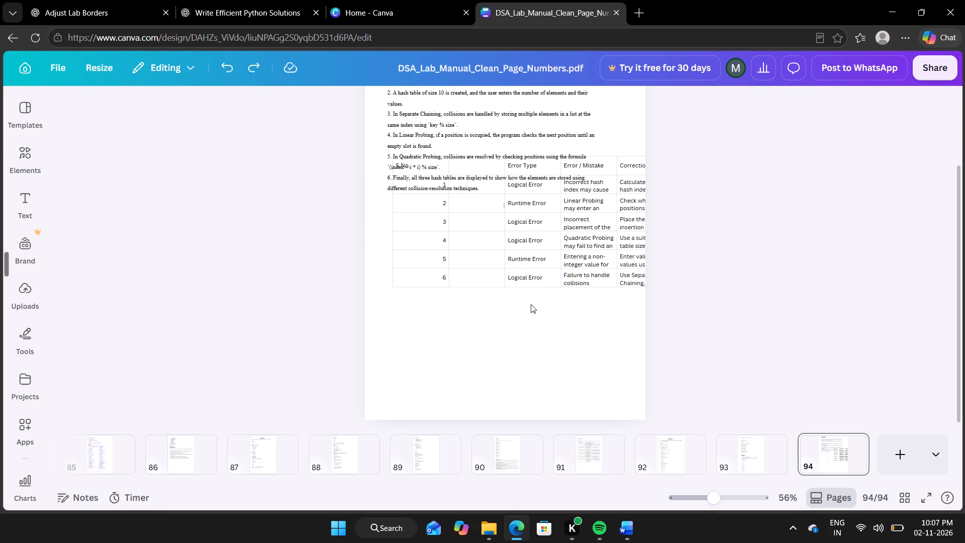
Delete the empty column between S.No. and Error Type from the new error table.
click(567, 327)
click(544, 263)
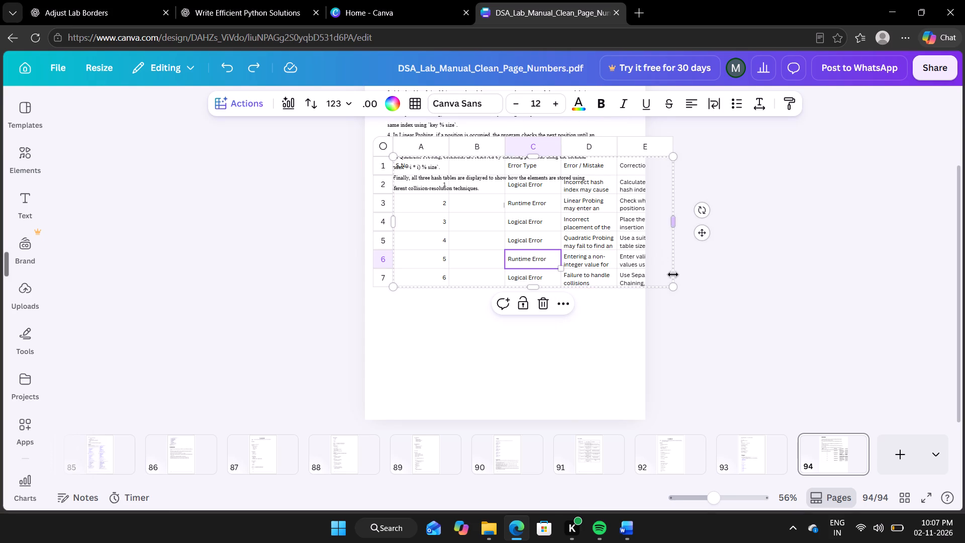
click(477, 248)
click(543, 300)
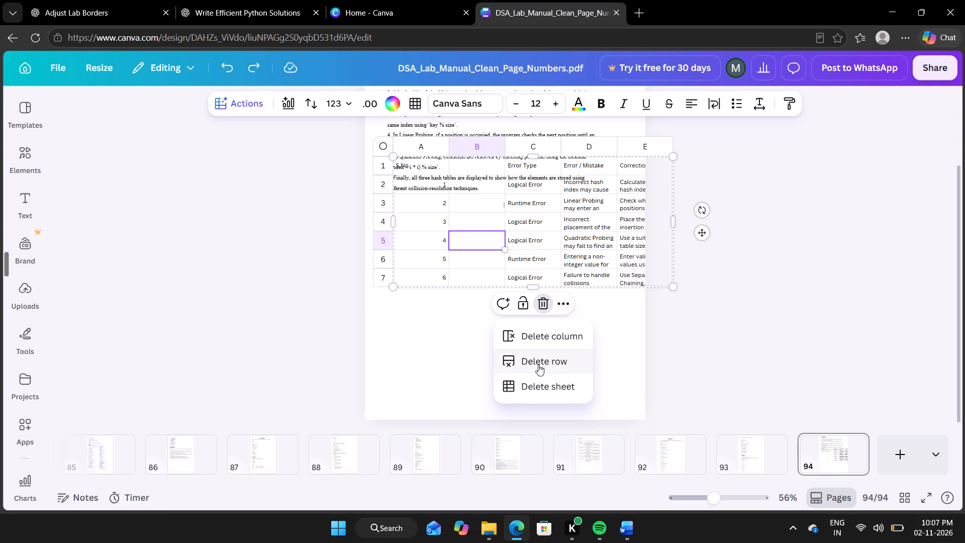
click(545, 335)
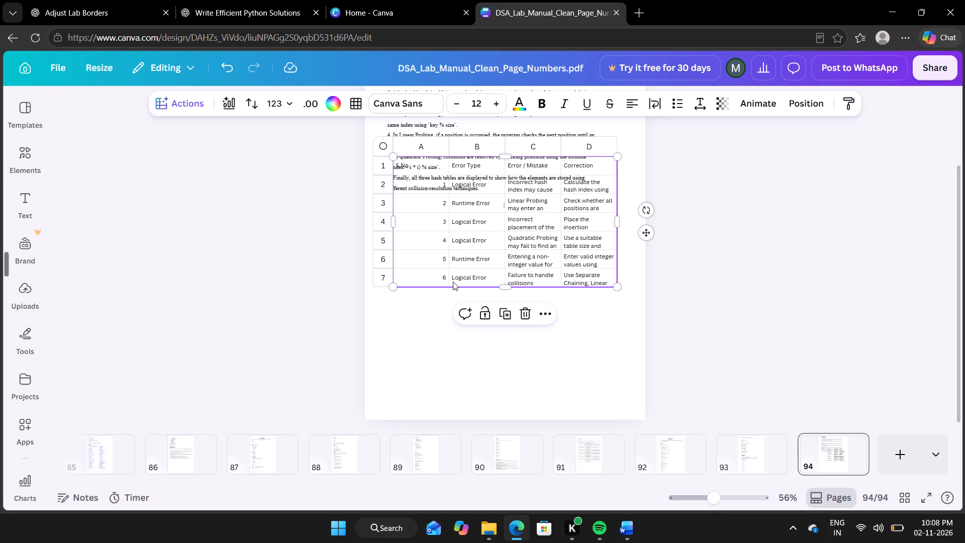
Move the error table on page 94 down so it sits below the explanation text, aligned with the text's left margin.
click(606, 312)
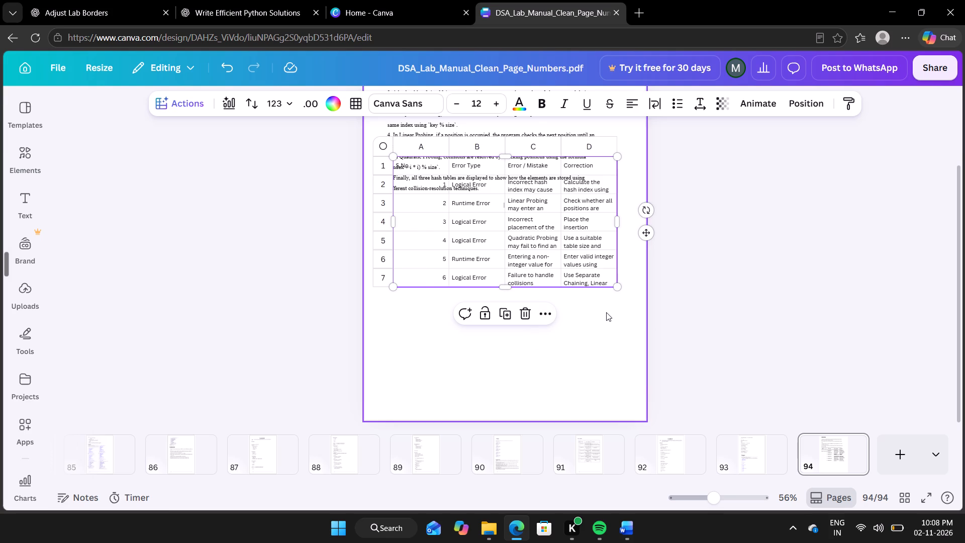
drag(563, 249, 560, 257)
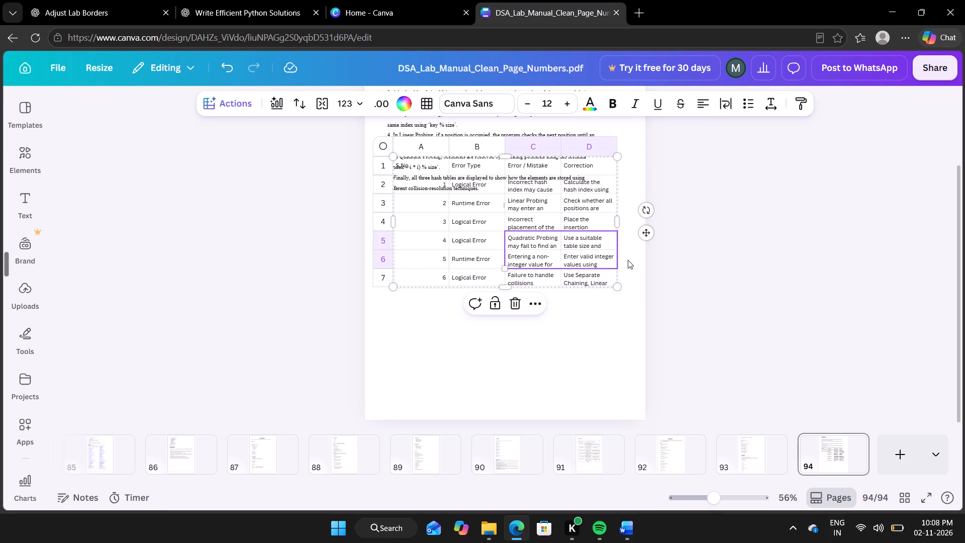
click(659, 297)
double_click(507, 221)
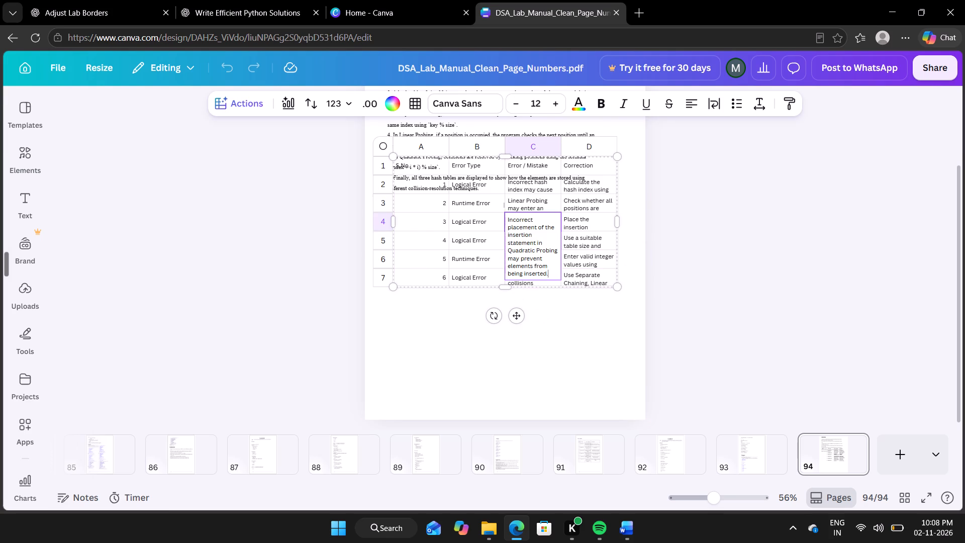
drag(515, 313, 515, 343)
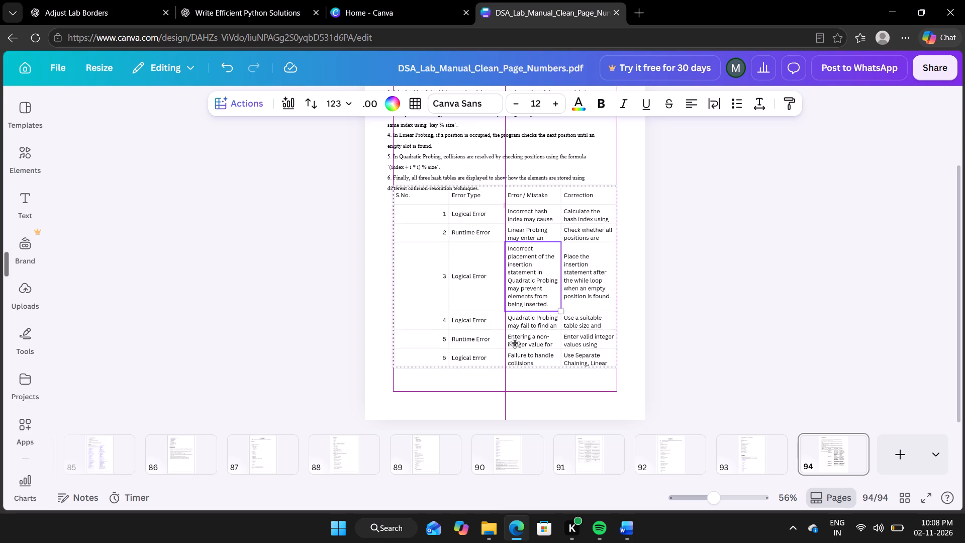
drag(515, 343, 508, 361)
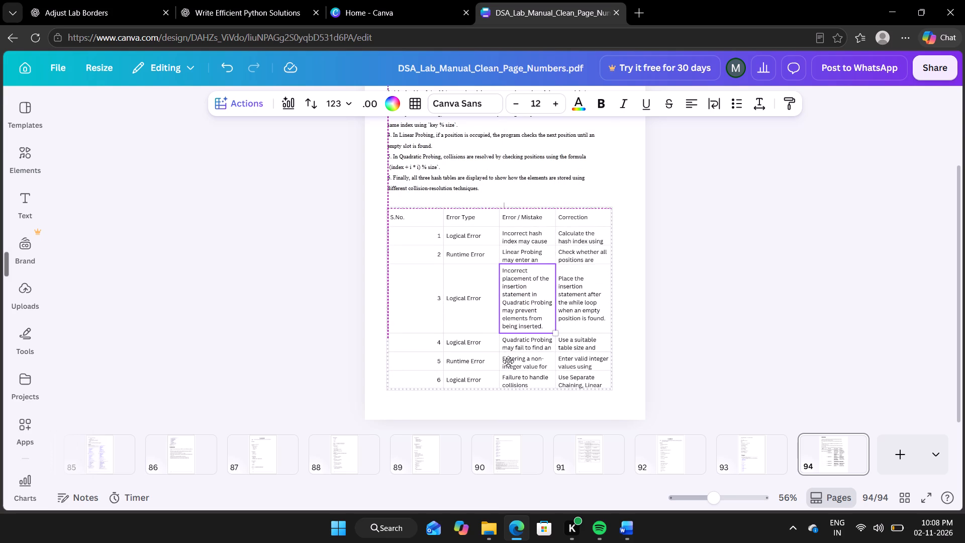
drag(508, 361, 508, 361)
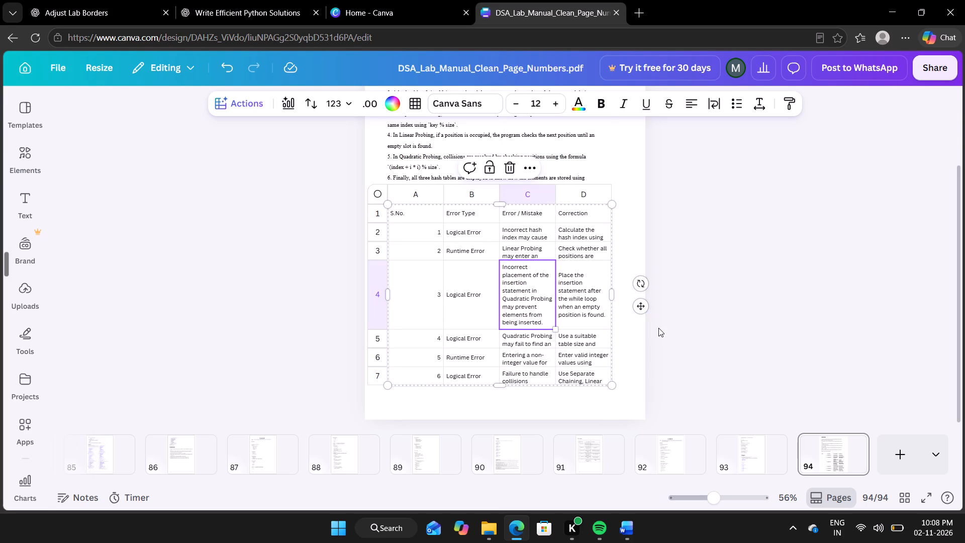
click(658, 328)
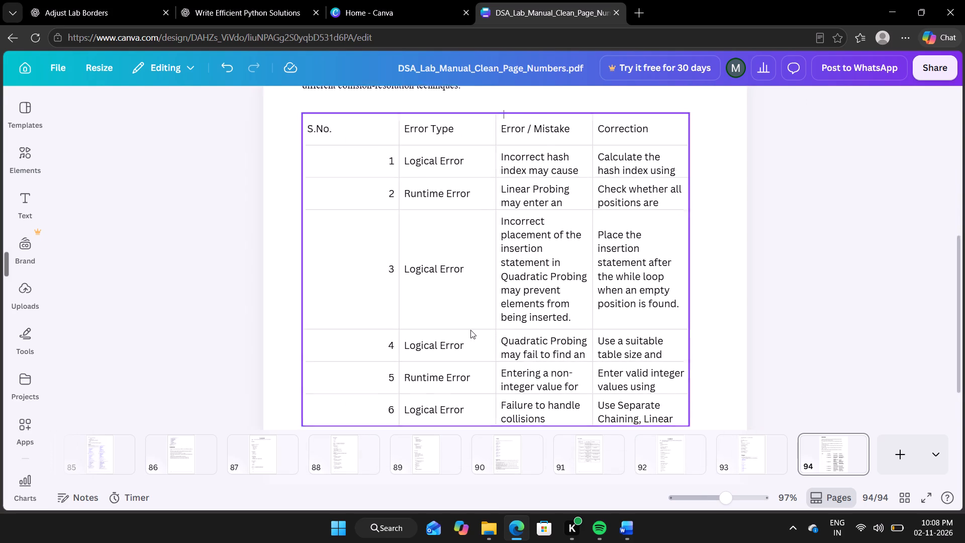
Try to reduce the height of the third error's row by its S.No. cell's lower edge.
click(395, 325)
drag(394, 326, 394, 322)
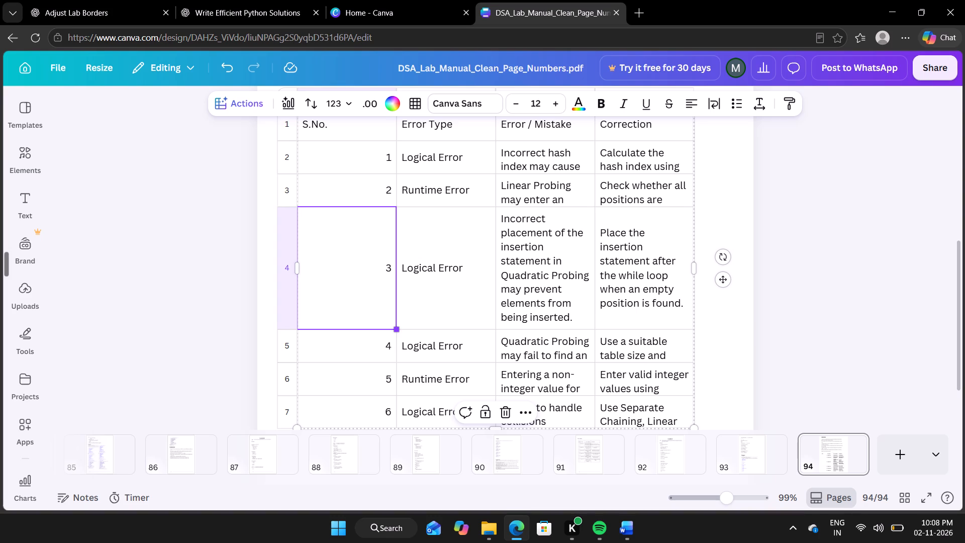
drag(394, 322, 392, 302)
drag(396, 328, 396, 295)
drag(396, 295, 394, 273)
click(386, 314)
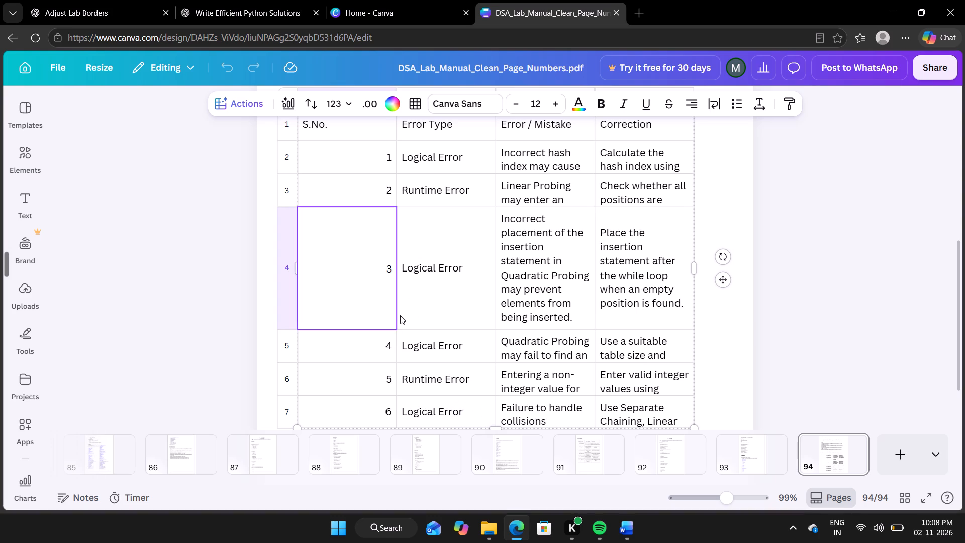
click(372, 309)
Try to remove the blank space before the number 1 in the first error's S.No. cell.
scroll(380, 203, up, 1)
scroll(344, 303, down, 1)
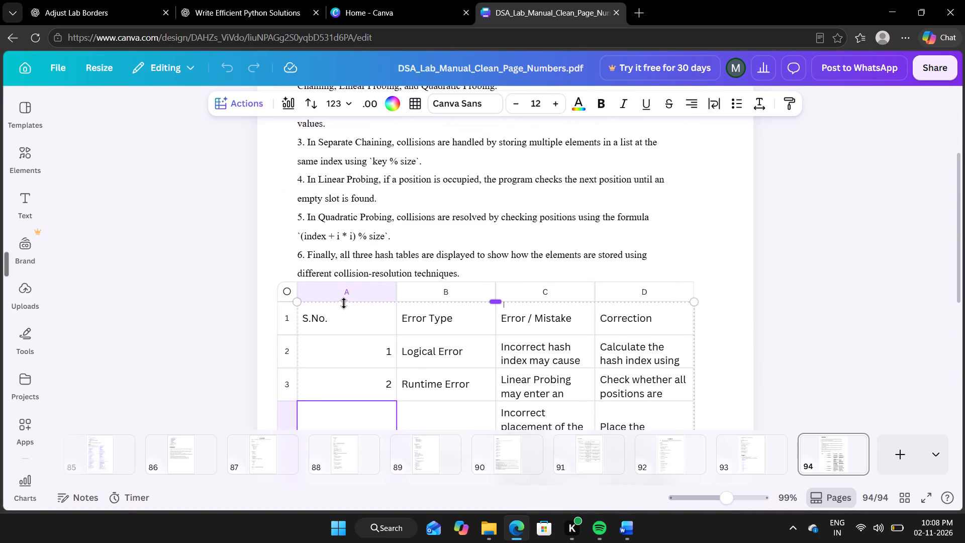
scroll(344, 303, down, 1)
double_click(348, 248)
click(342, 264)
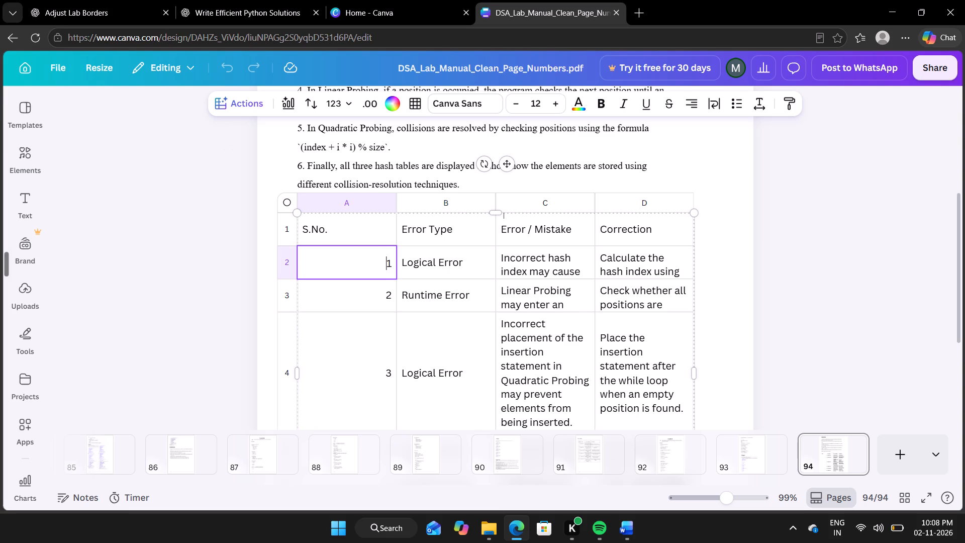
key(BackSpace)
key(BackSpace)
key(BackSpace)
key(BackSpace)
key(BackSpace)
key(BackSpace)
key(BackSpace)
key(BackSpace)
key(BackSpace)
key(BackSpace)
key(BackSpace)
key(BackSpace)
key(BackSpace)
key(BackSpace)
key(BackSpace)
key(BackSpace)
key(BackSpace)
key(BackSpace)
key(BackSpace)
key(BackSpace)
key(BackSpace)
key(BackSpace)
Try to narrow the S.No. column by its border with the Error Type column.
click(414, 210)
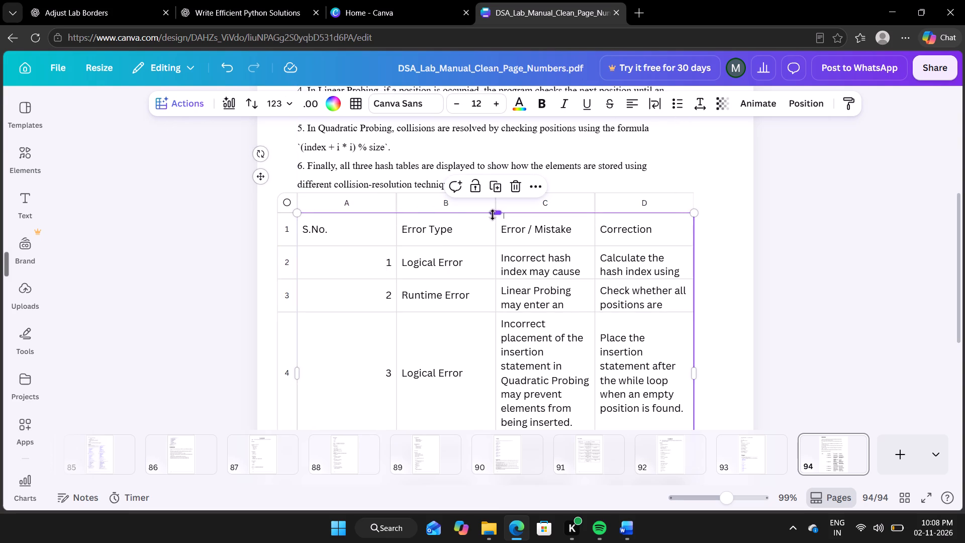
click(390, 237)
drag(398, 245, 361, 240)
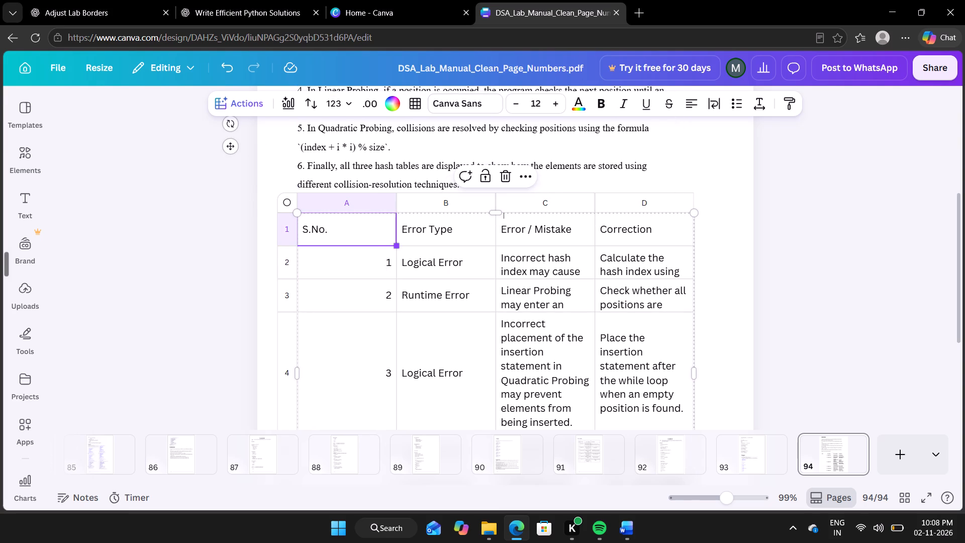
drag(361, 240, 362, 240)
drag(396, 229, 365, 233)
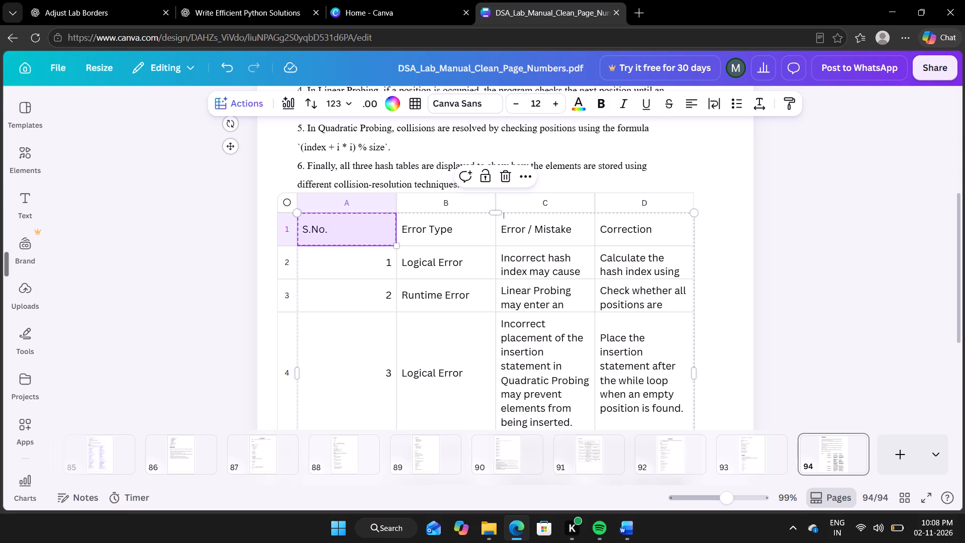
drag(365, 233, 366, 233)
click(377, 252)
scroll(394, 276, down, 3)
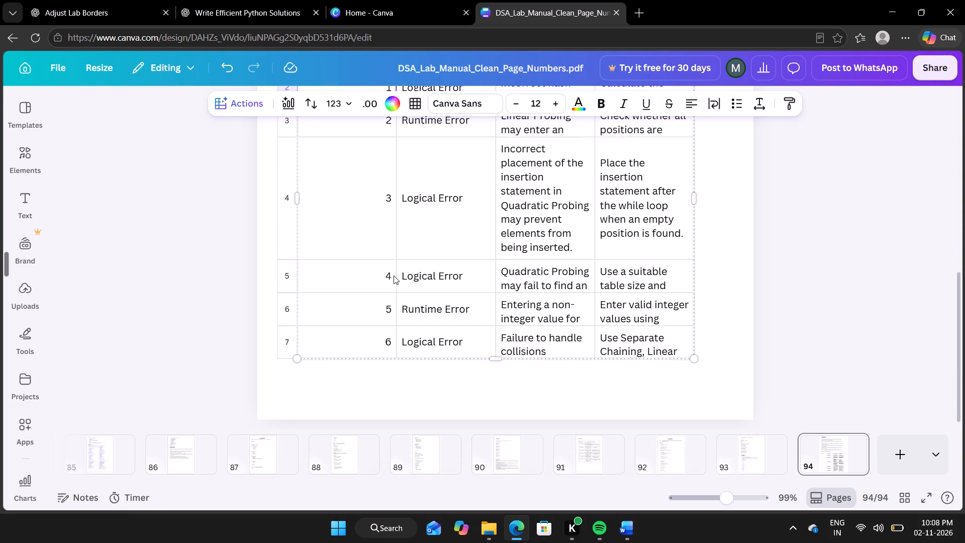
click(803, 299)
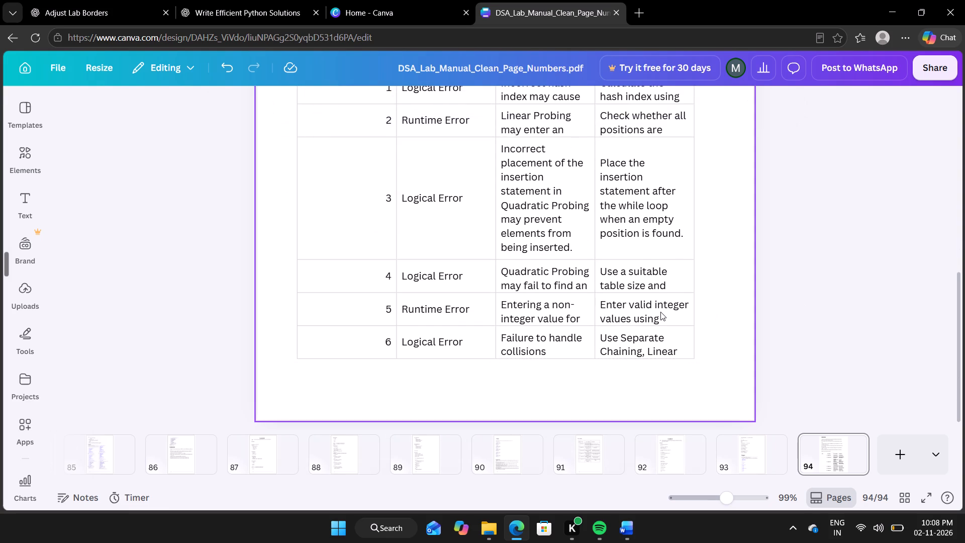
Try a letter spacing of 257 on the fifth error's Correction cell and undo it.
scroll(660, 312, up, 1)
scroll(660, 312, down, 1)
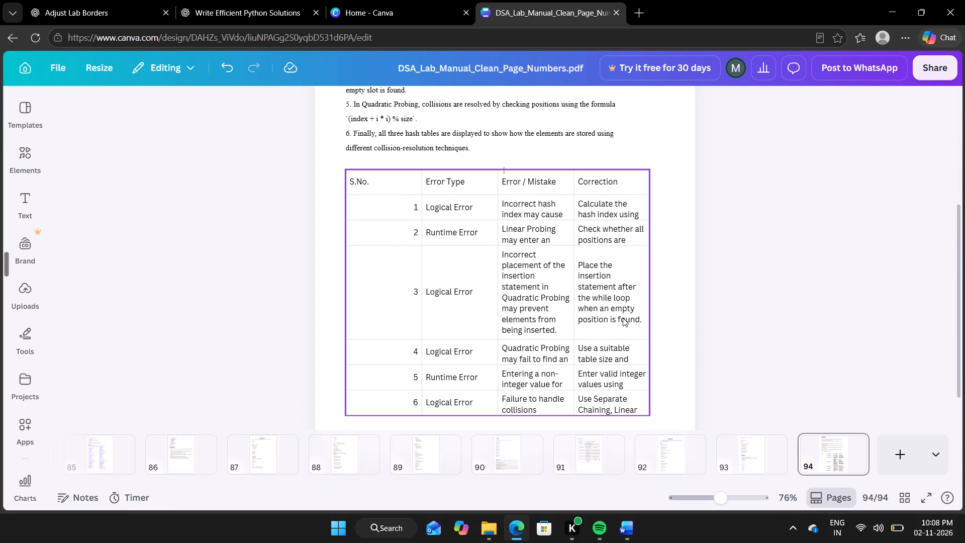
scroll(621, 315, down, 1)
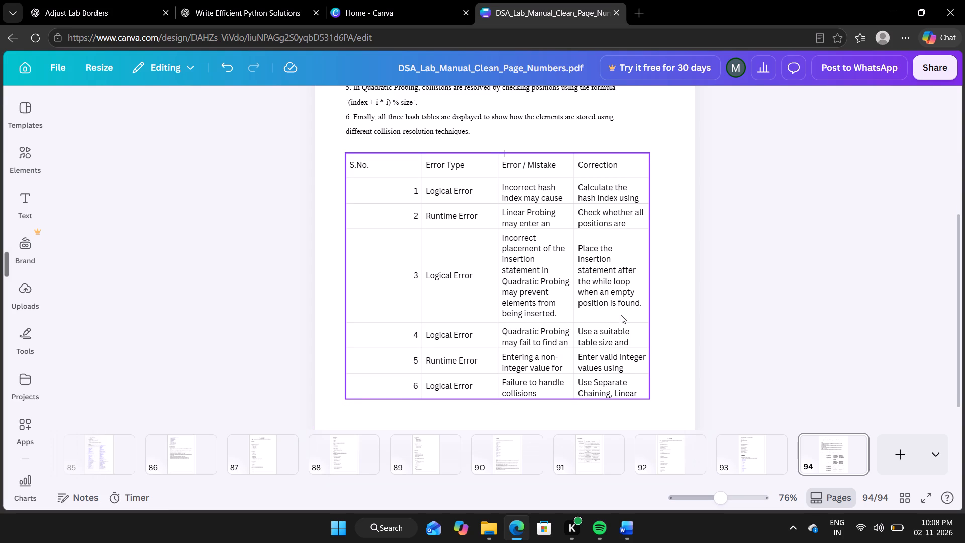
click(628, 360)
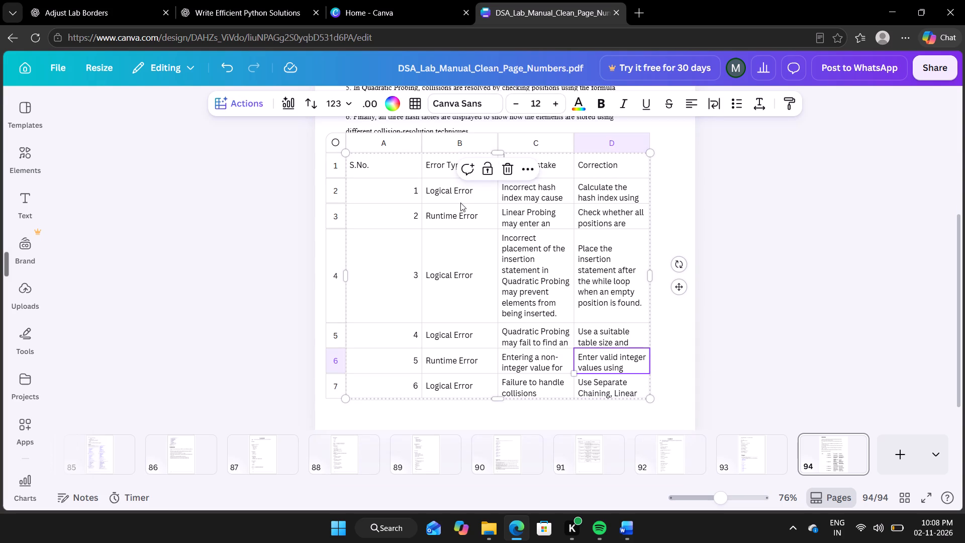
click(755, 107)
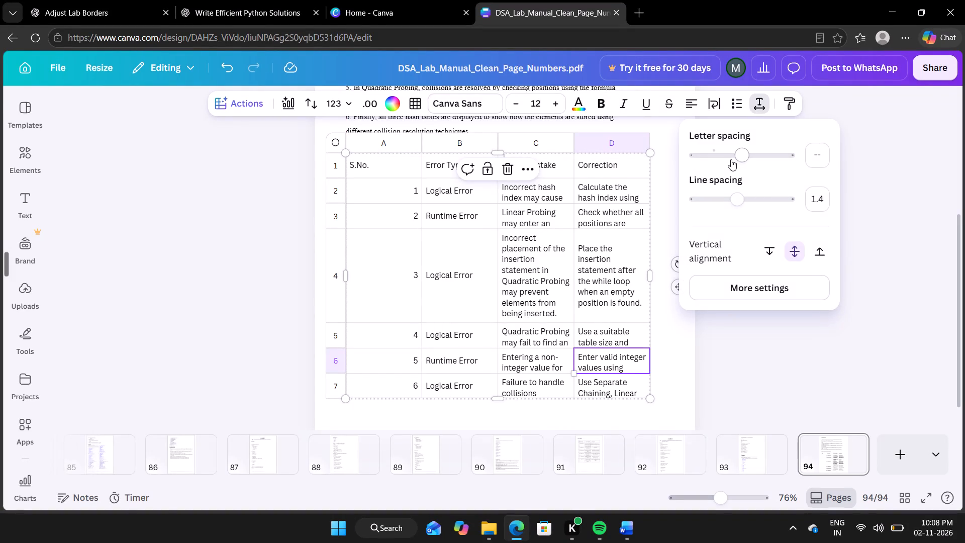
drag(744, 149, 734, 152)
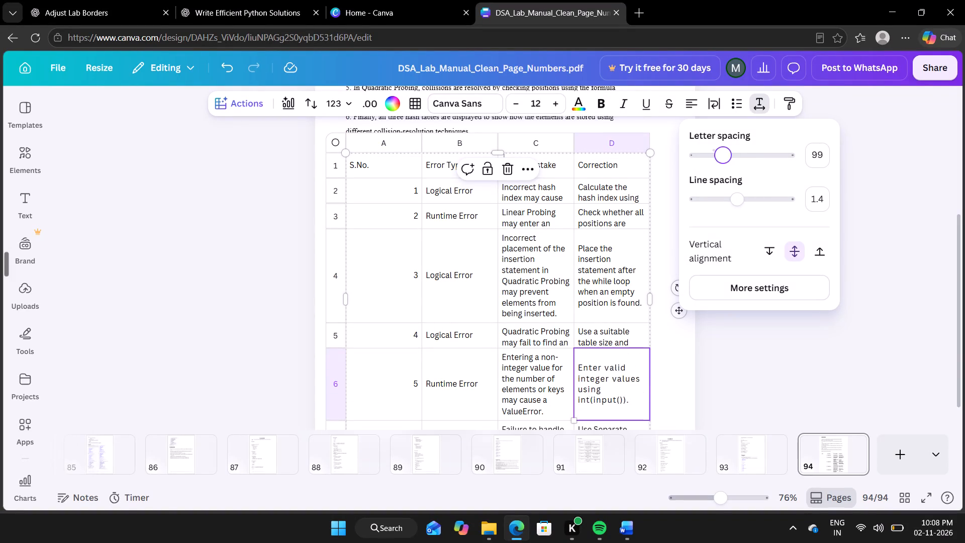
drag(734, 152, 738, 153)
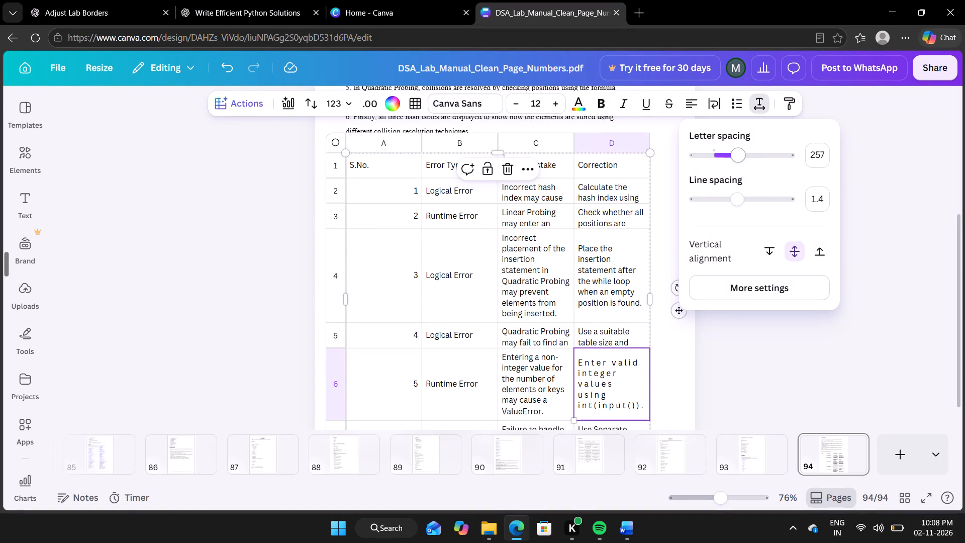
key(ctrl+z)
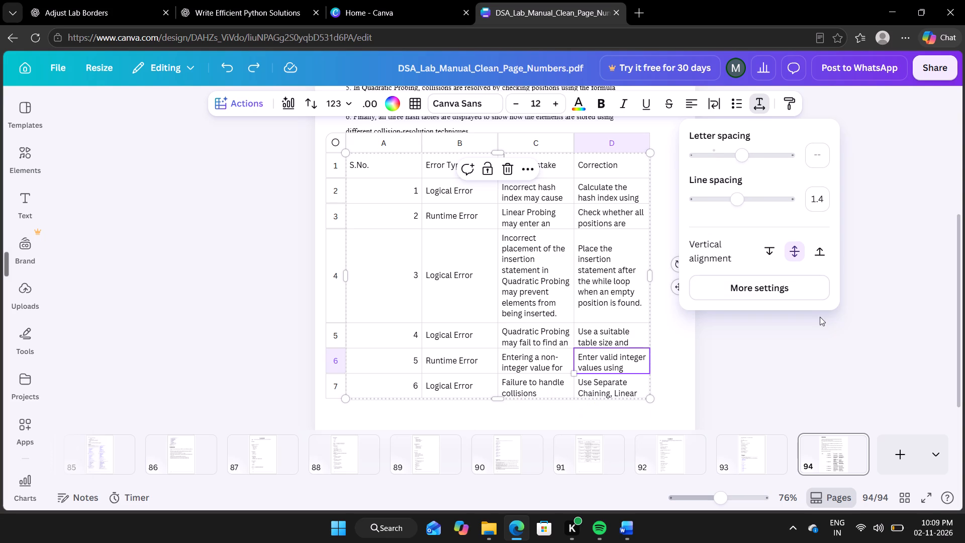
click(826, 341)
Narrow the error table slightly by moving its left edge inward.
click(564, 268)
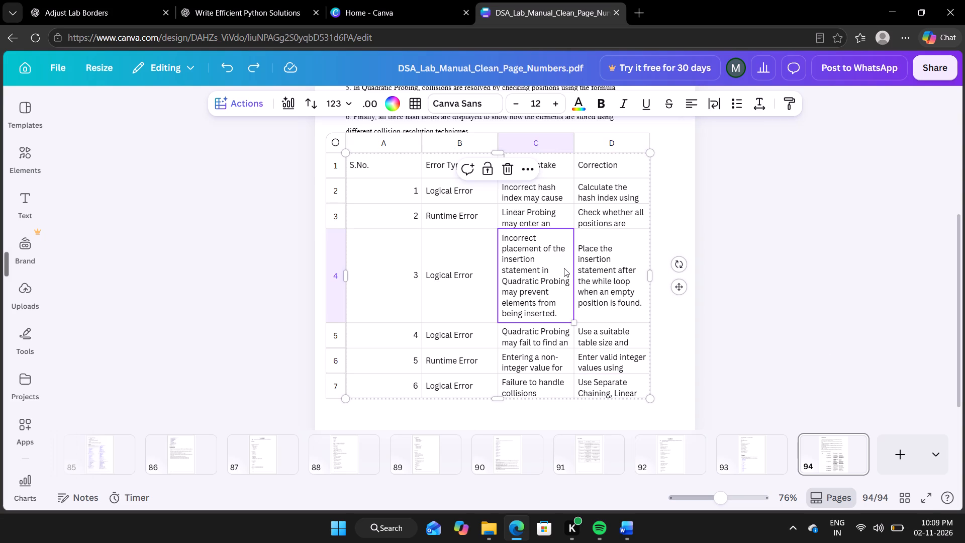
click(399, 285)
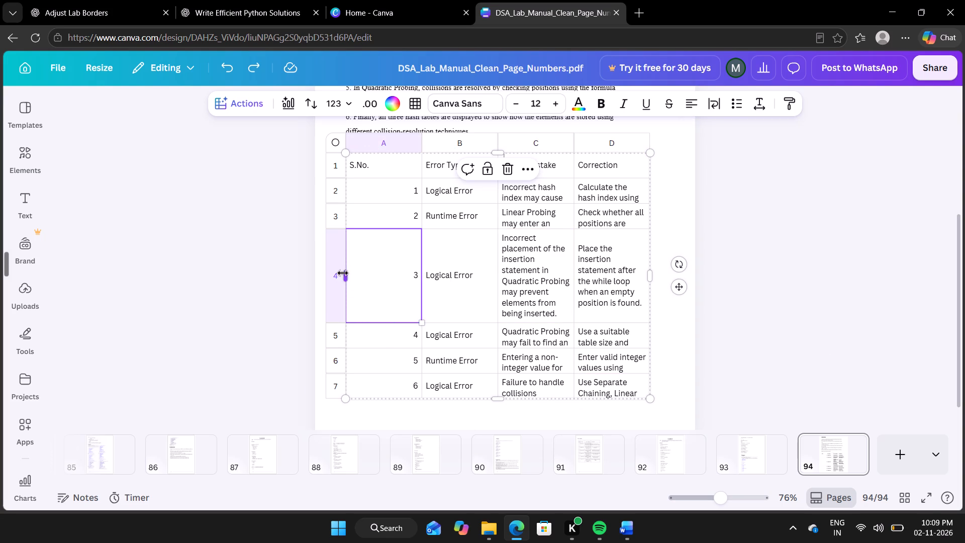
drag(343, 274, 349, 271)
click(376, 308)
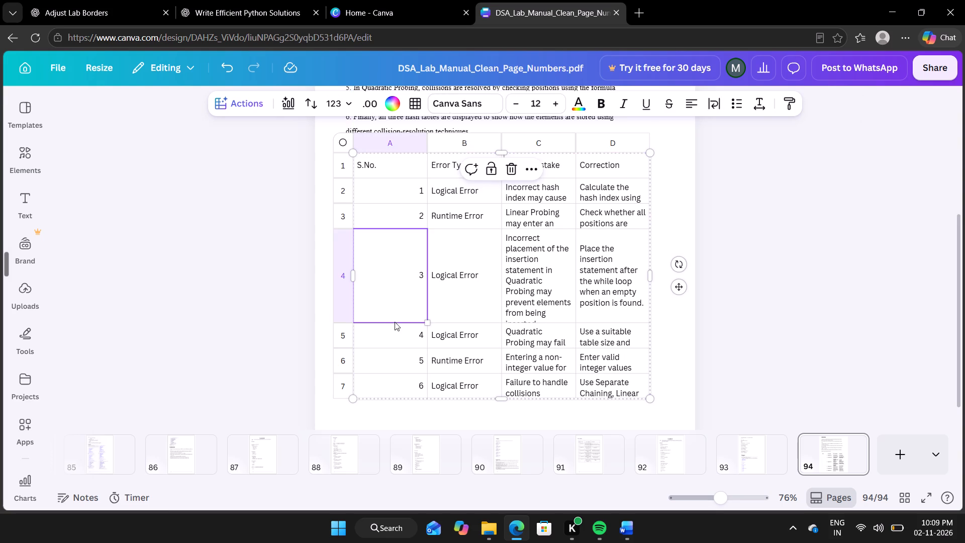
Move the number 4 in the S.No. column up one cell, replacing the 3.
click(395, 325)
drag(395, 325, 390, 299)
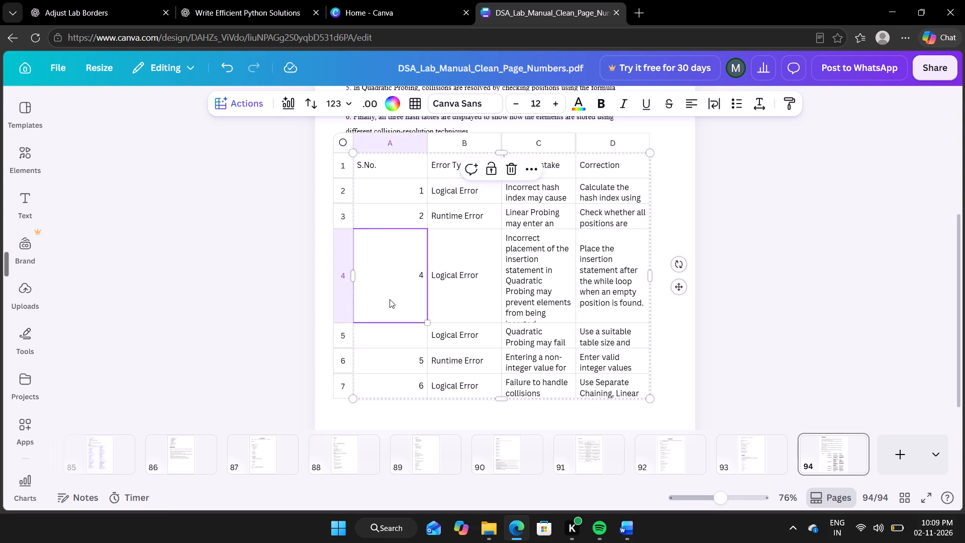
click(390, 299)
click(724, 198)
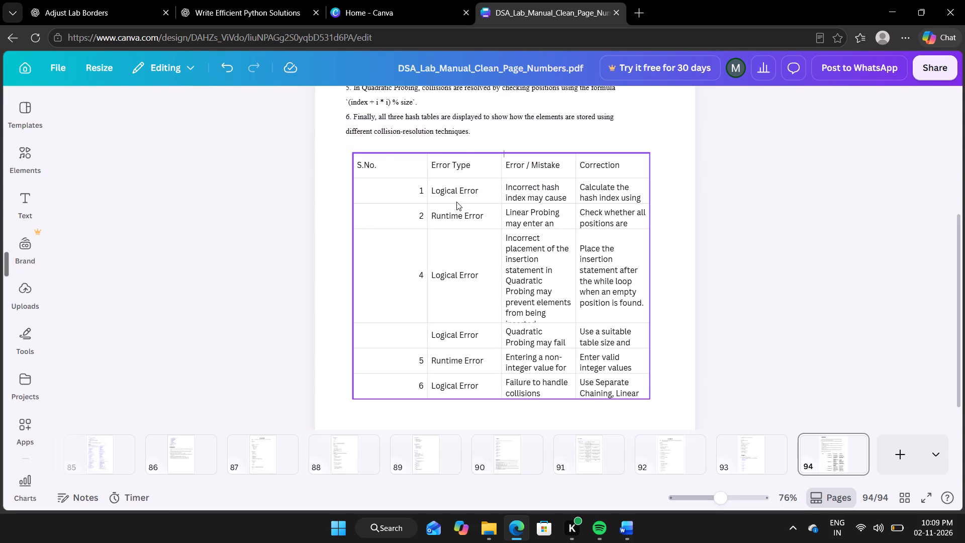
Centre-align the serial numbers of the first three errors in the S.No. column.
click(399, 193)
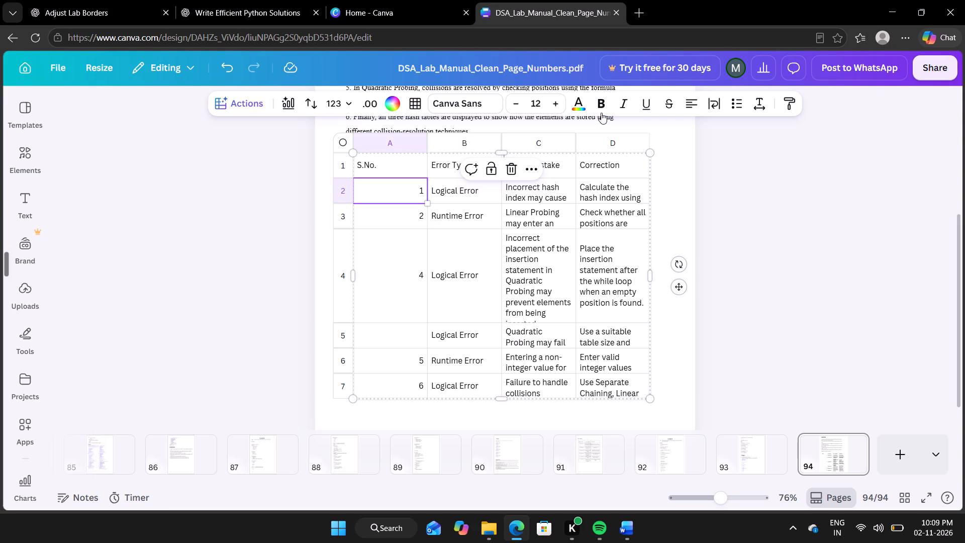
click(690, 104)
click(413, 214)
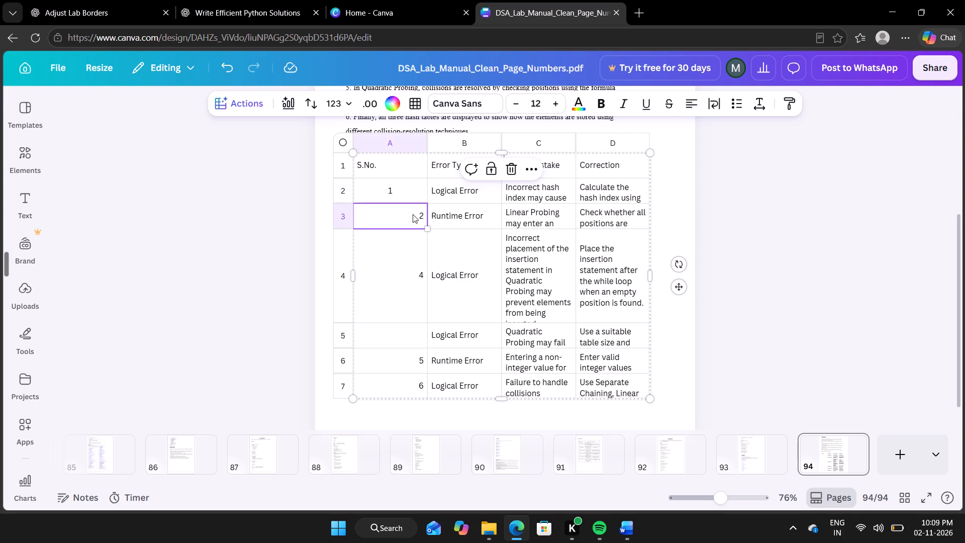
click(689, 104)
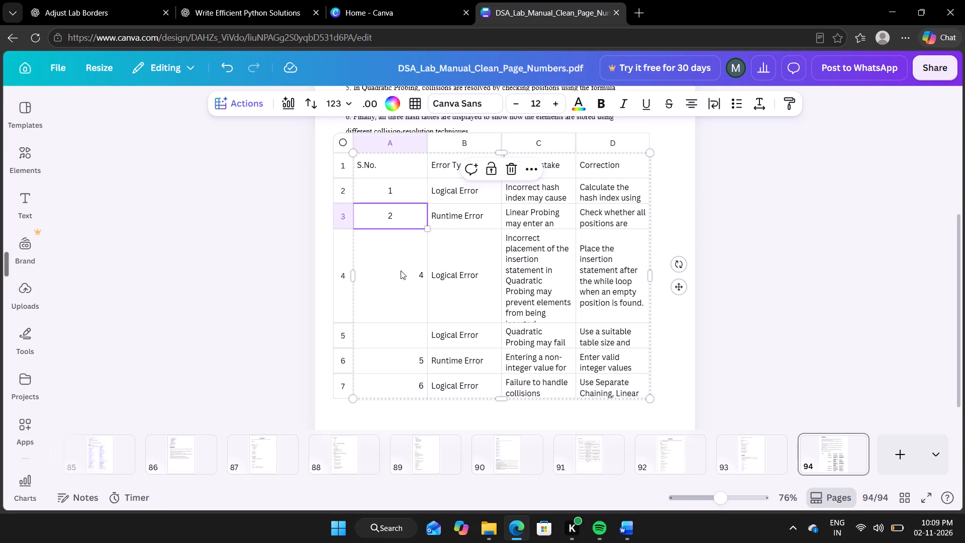
click(400, 270)
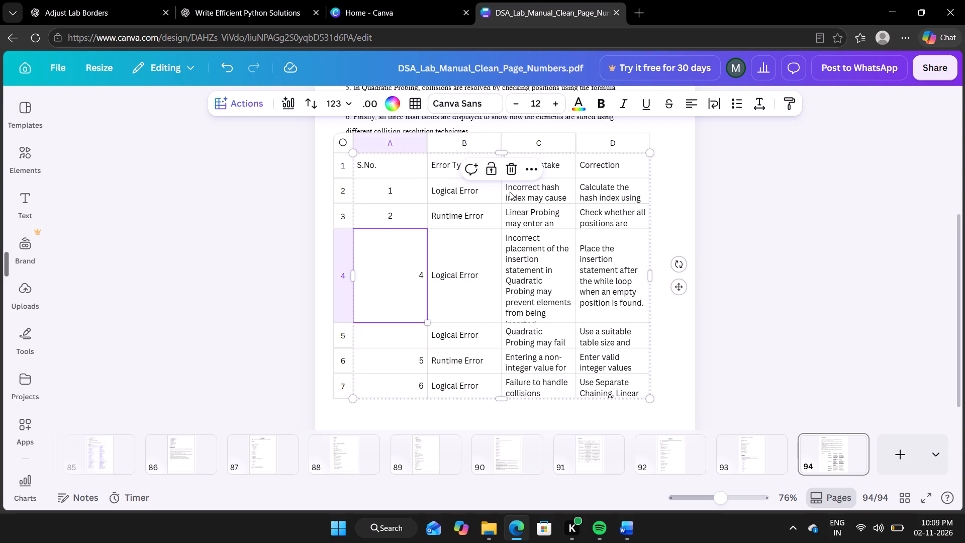
click(691, 103)
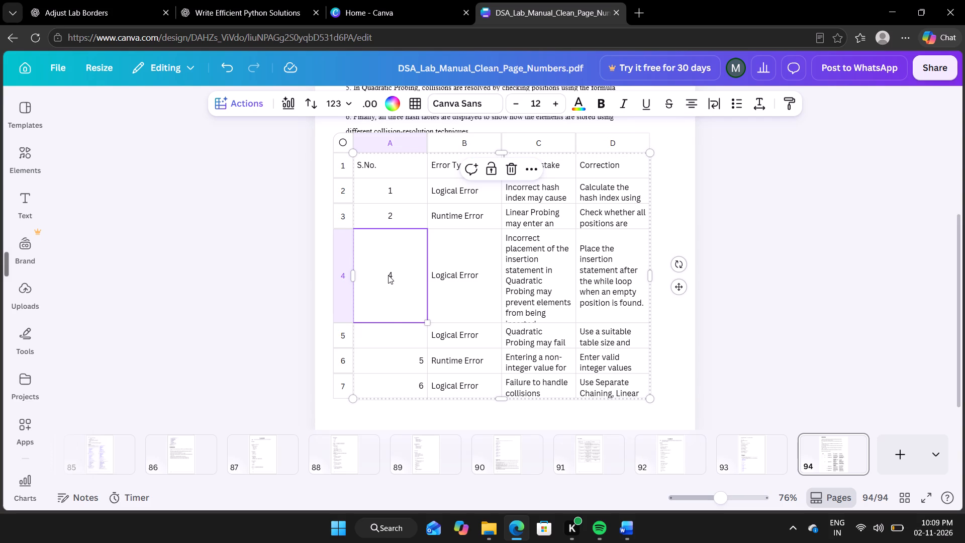
Change the third error's serial number to 3.
click(395, 280)
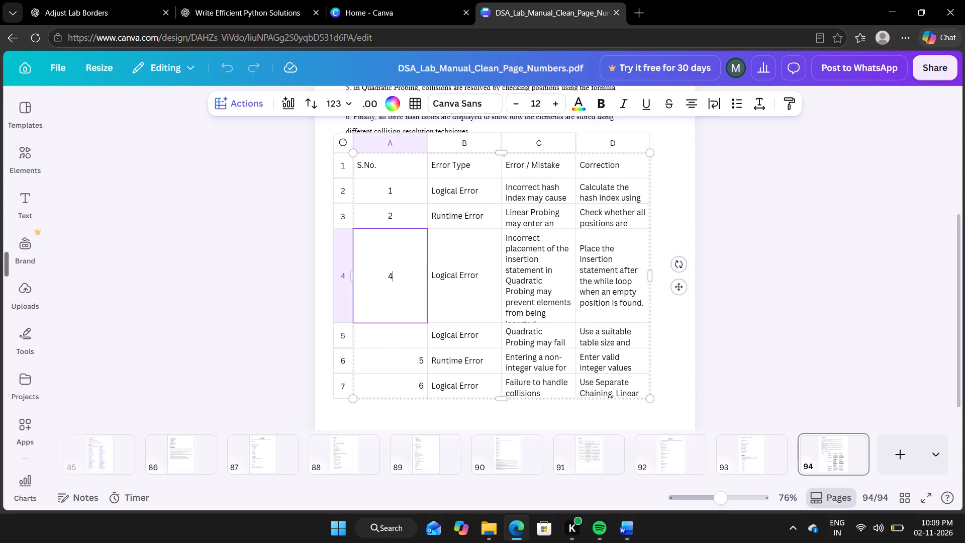
key(BackSpace)
key(3)
Enter 4 as the fourth error's serial number, centre it and set its font size to 12.
click(413, 336)
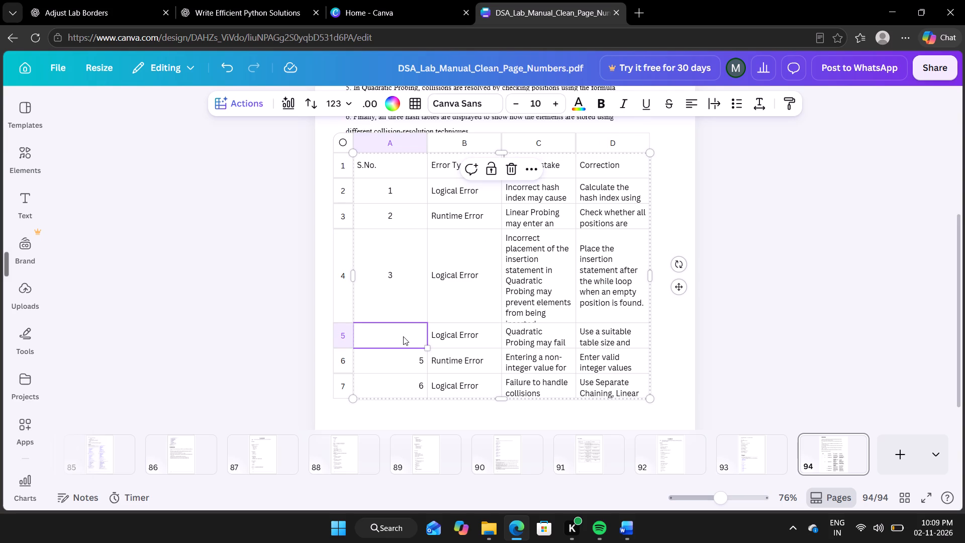
key(4)
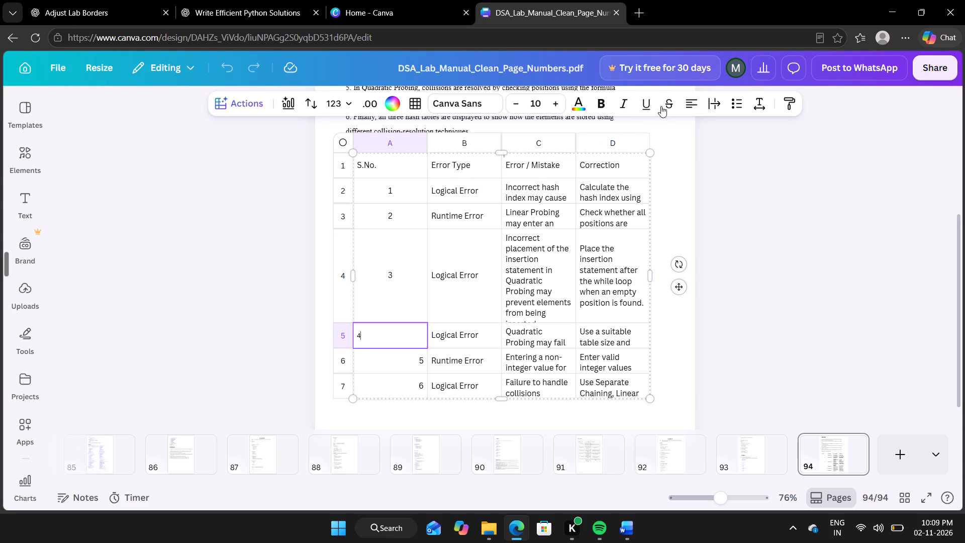
click(682, 105)
click(391, 329)
double_click(391, 329)
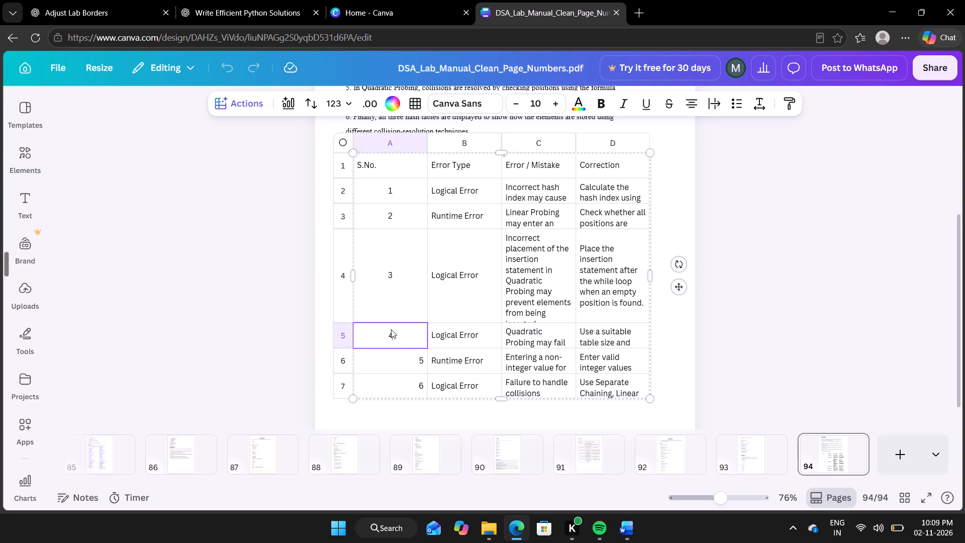
click(393, 337)
drag(393, 337, 387, 336)
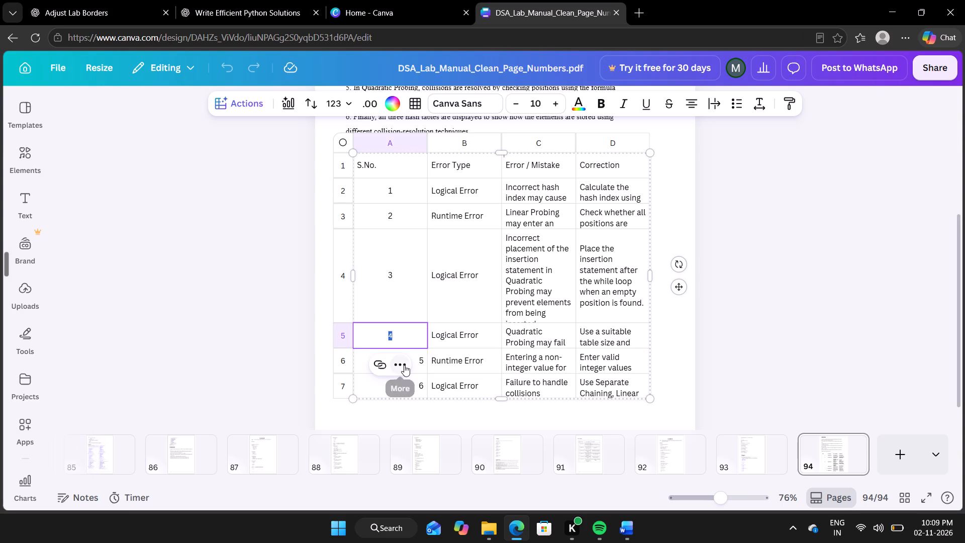
double_click(557, 100)
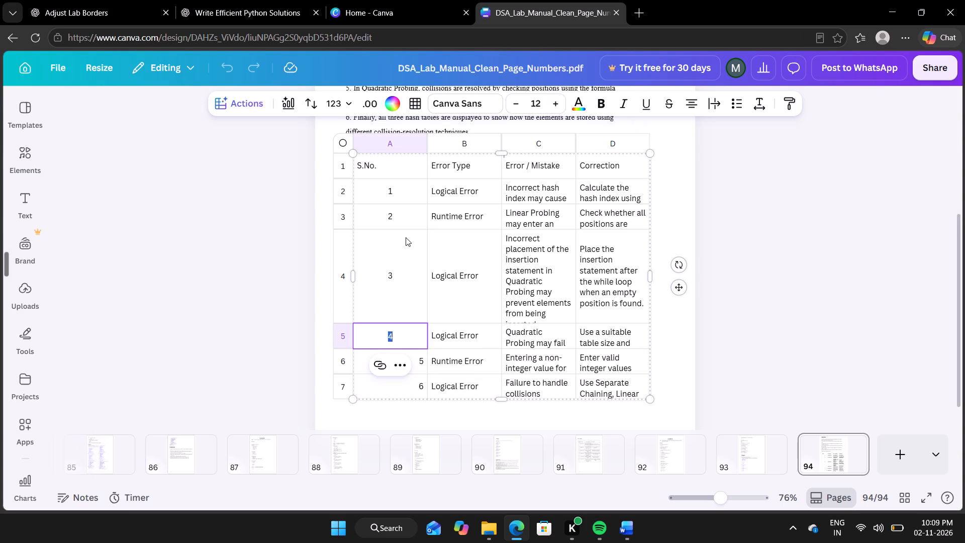
click(402, 244)
Centre-align the numbers 5 and 6 in the S.No. column.
click(413, 366)
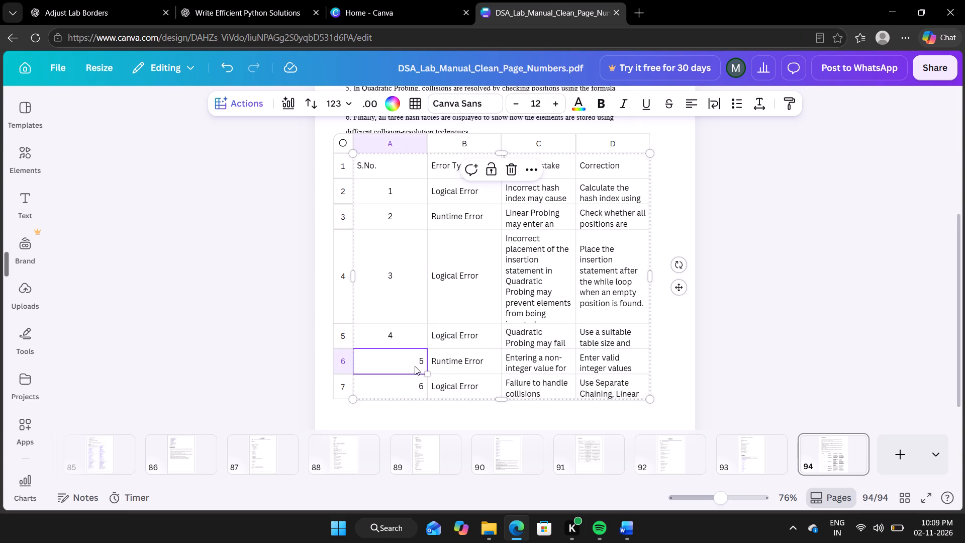
click(683, 99)
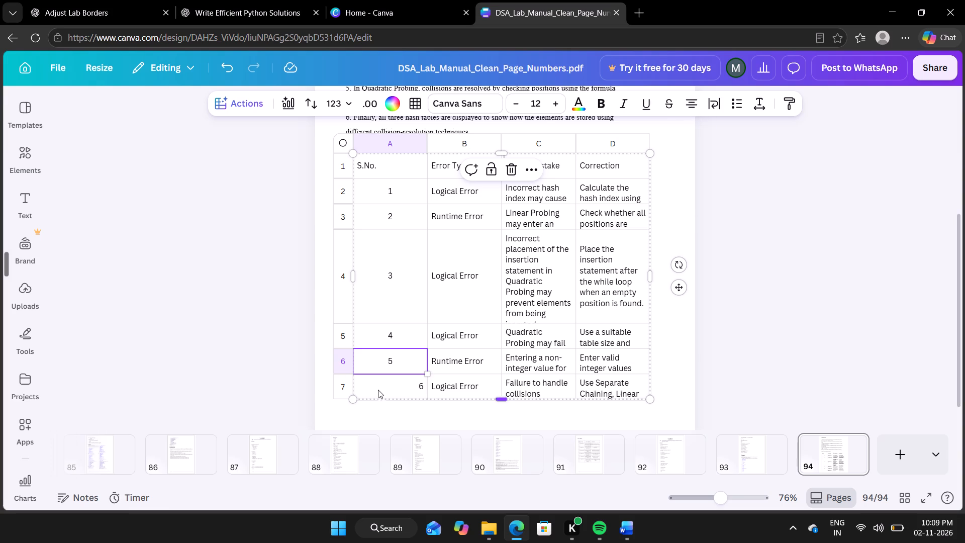
click(388, 389)
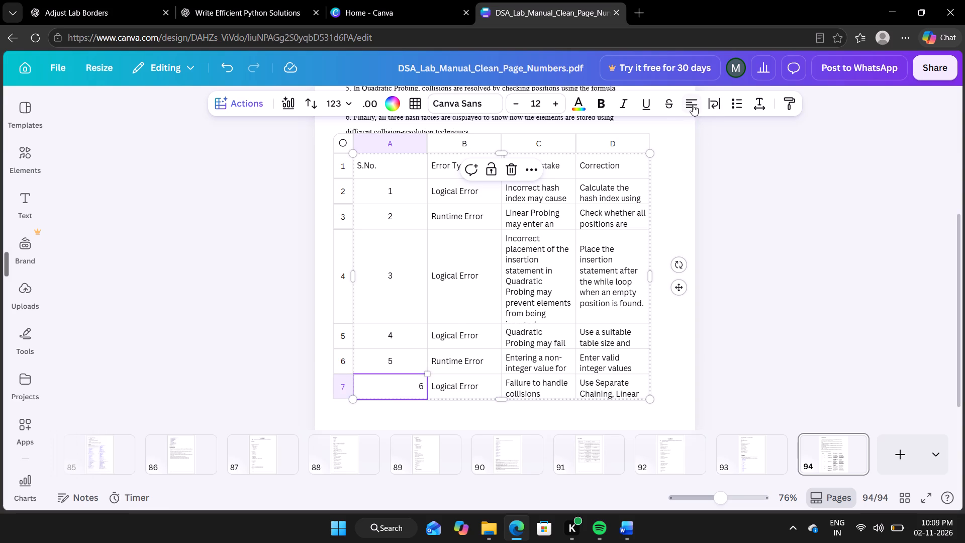
click(691, 105)
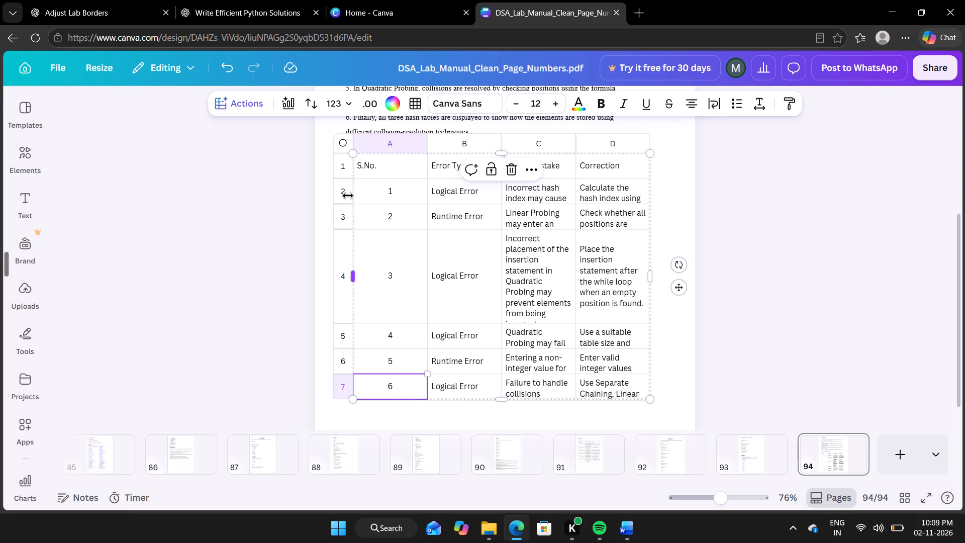
Adjust the error table's row heights, making the first error's row taller and the third error's row shorter.
click(342, 193)
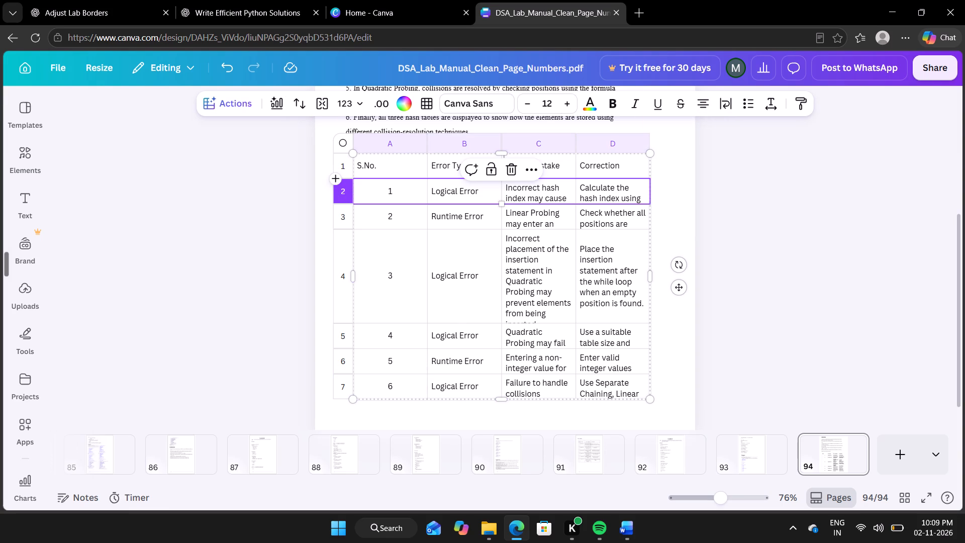
click(345, 193)
drag(345, 203, 343, 218)
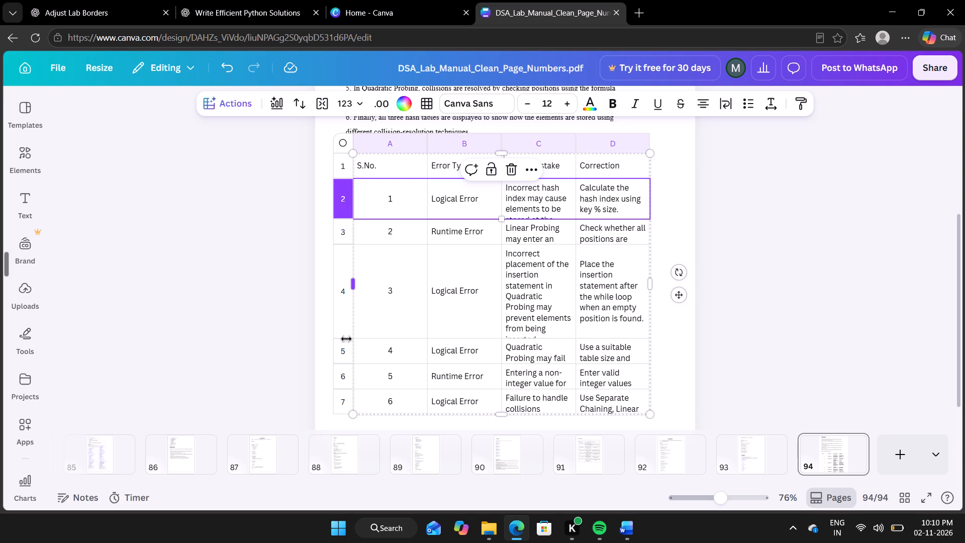
drag(346, 338, 343, 317)
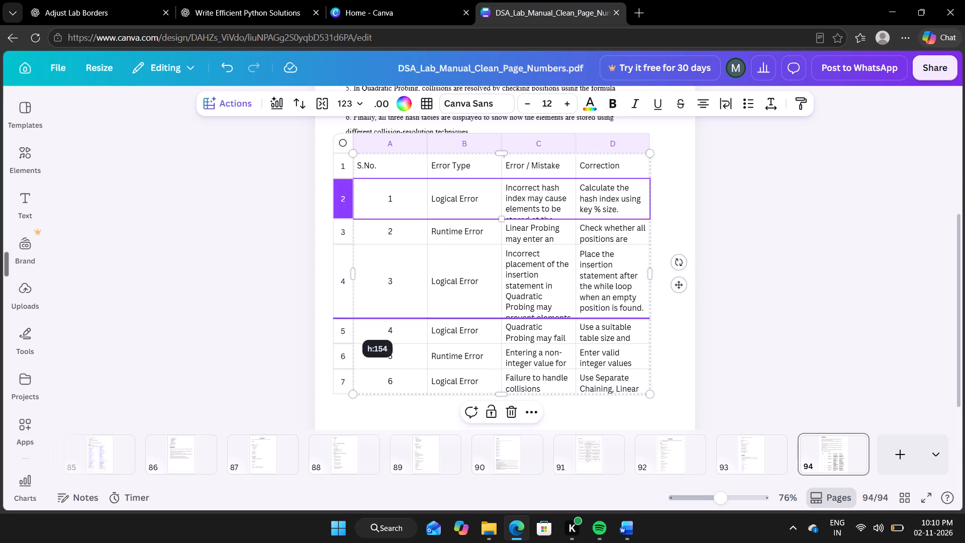
drag(343, 317, 342, 309)
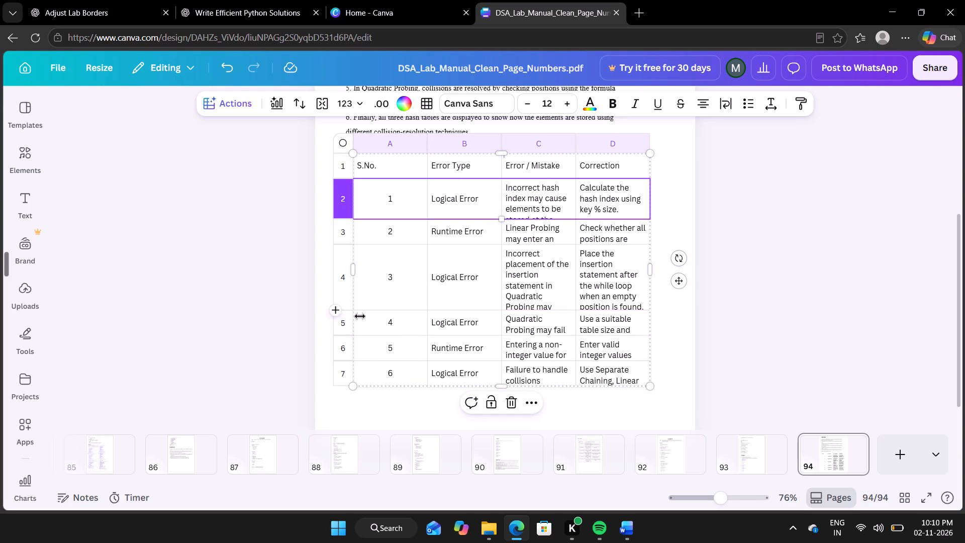
Set the font size of the third error's Error / Mistake text to 10.
click(539, 292)
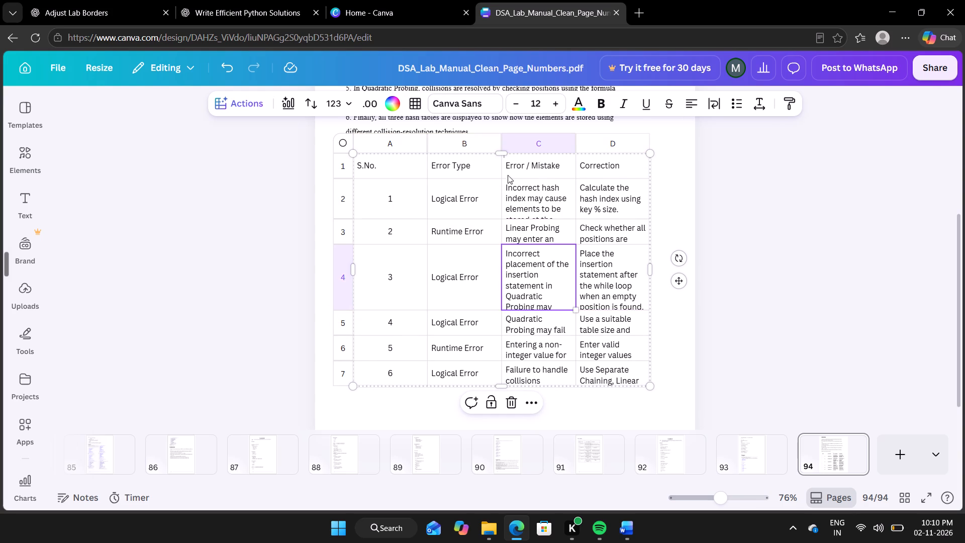
click(518, 104)
click(518, 104)
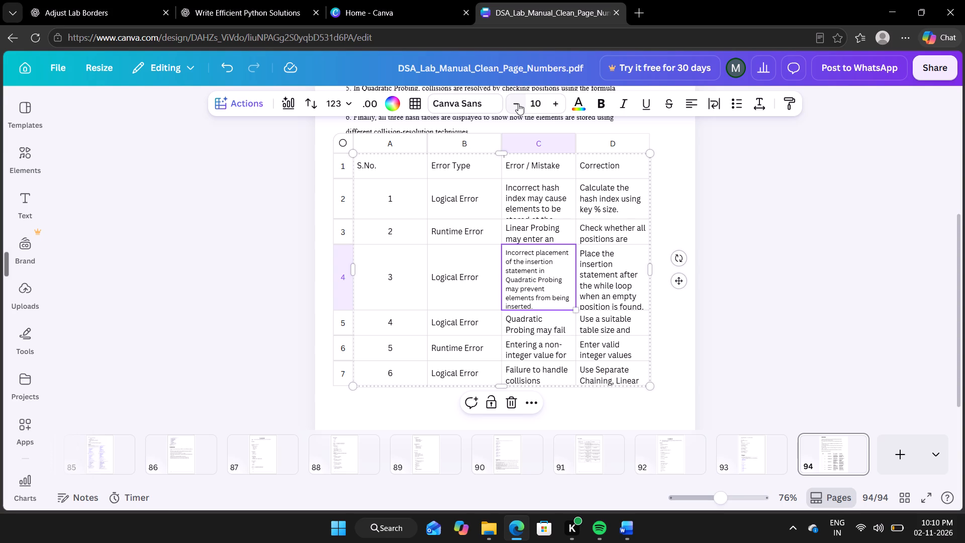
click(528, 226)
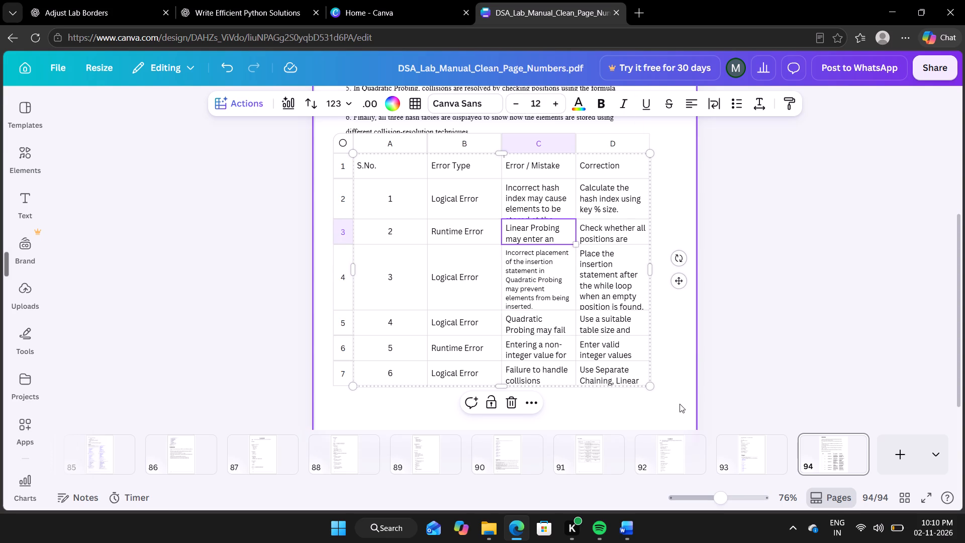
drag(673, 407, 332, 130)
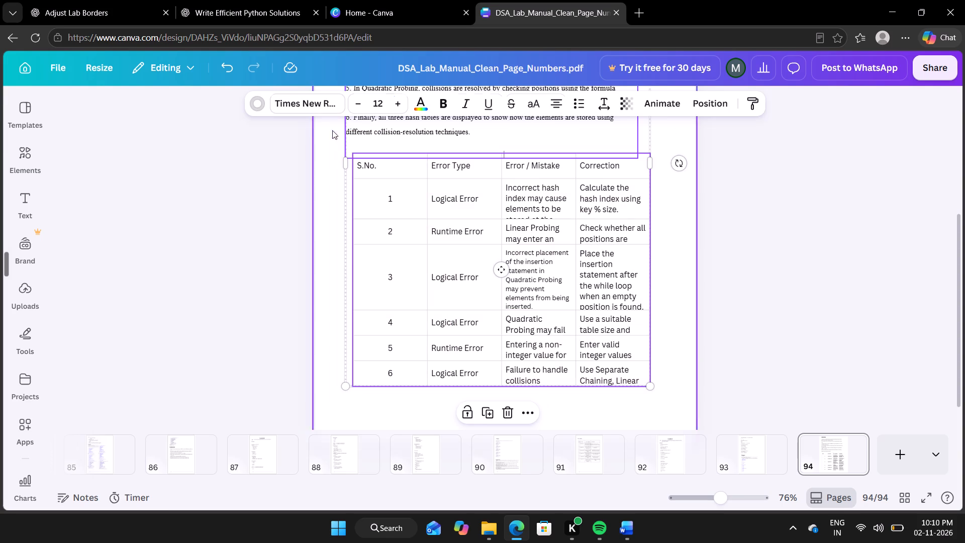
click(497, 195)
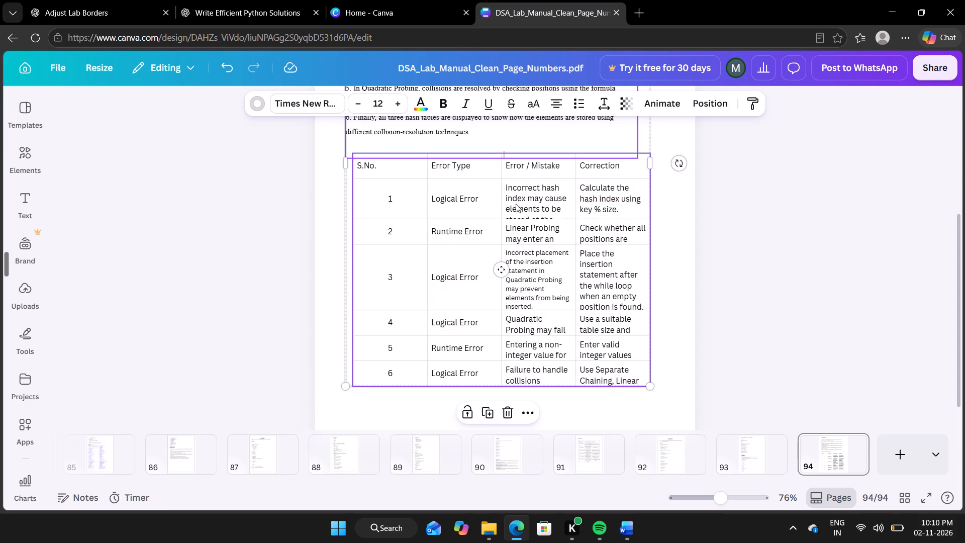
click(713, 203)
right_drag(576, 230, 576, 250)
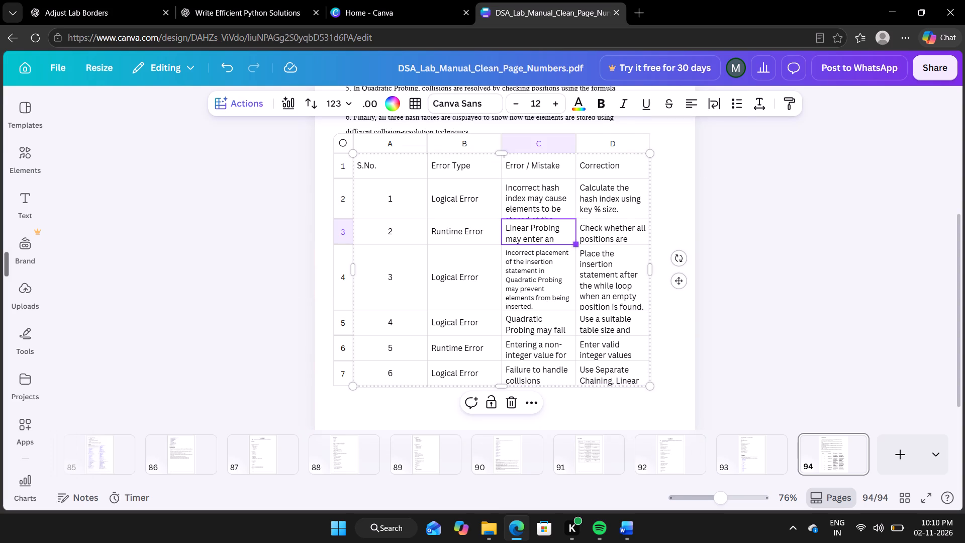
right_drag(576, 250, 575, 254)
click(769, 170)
Expand the second error's row to fit its full Error / Mistake and Correction text.
click(520, 240)
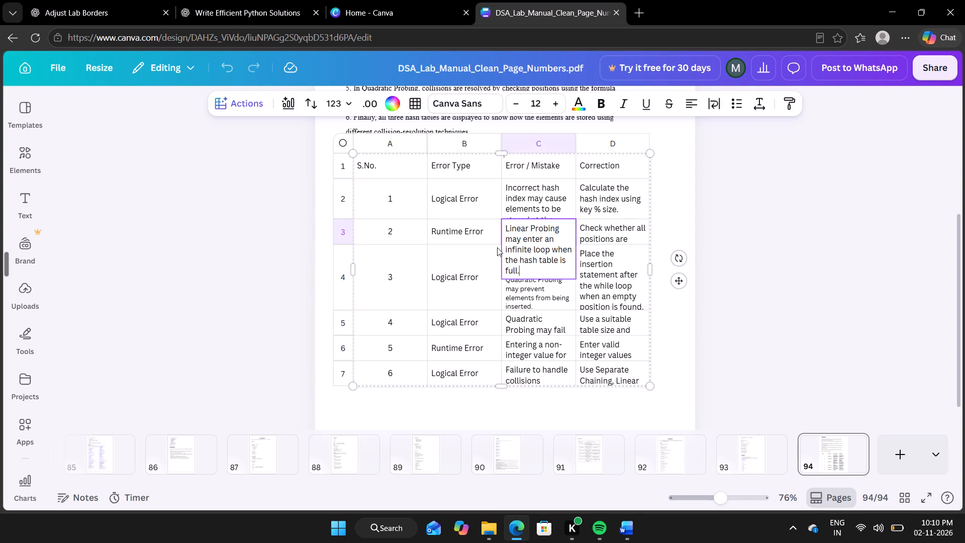
double_click(409, 269)
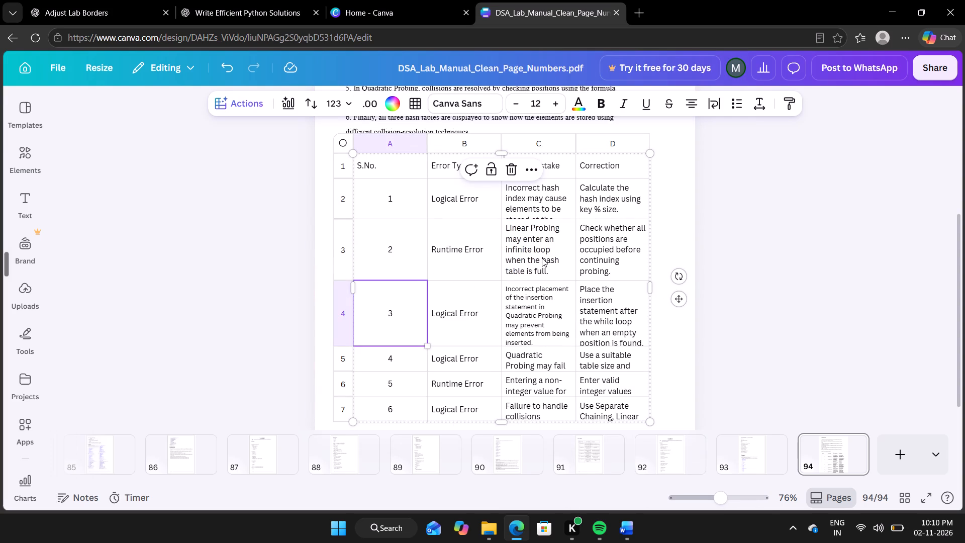
click(724, 226)
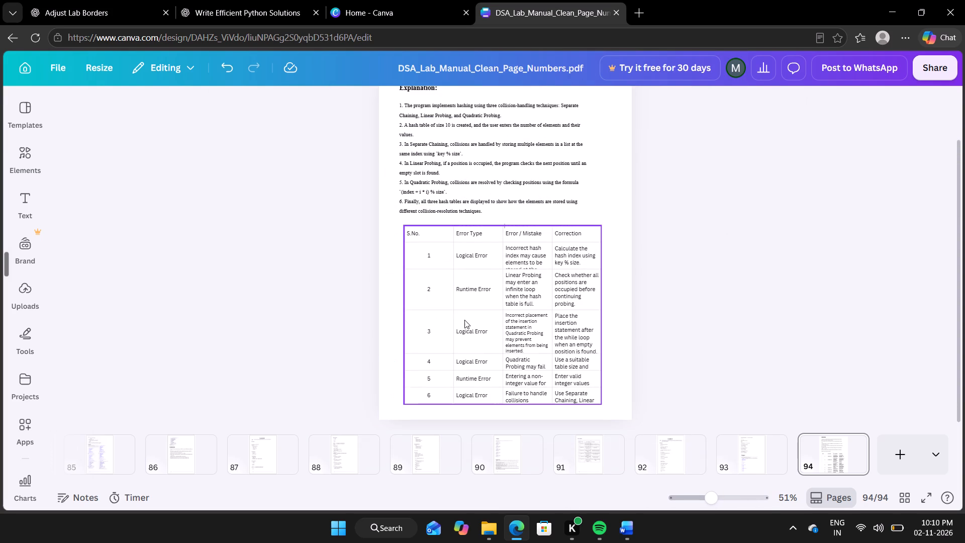
Move the error table slightly down so it sits clear of the explanation text and within the page's bottom edge.
click(469, 319)
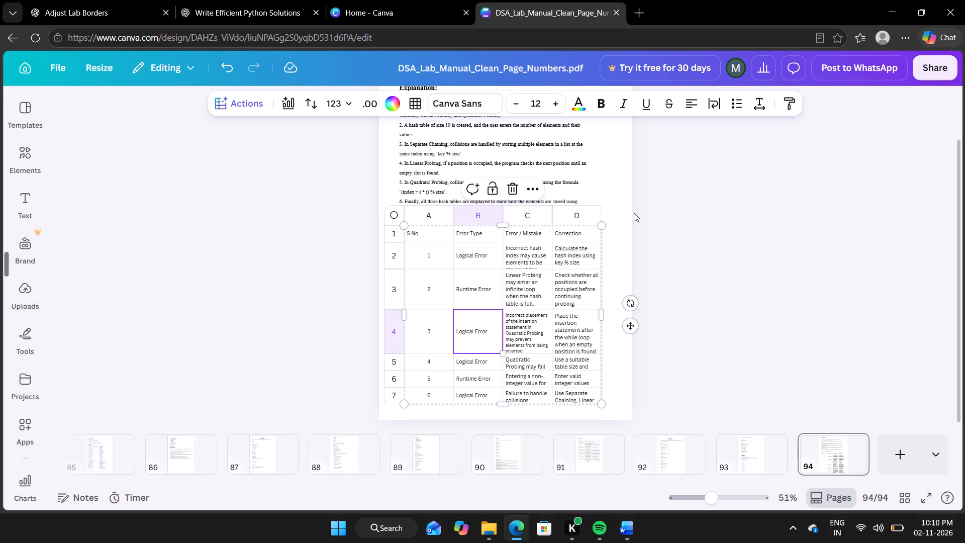
click(634, 213)
double_click(588, 233)
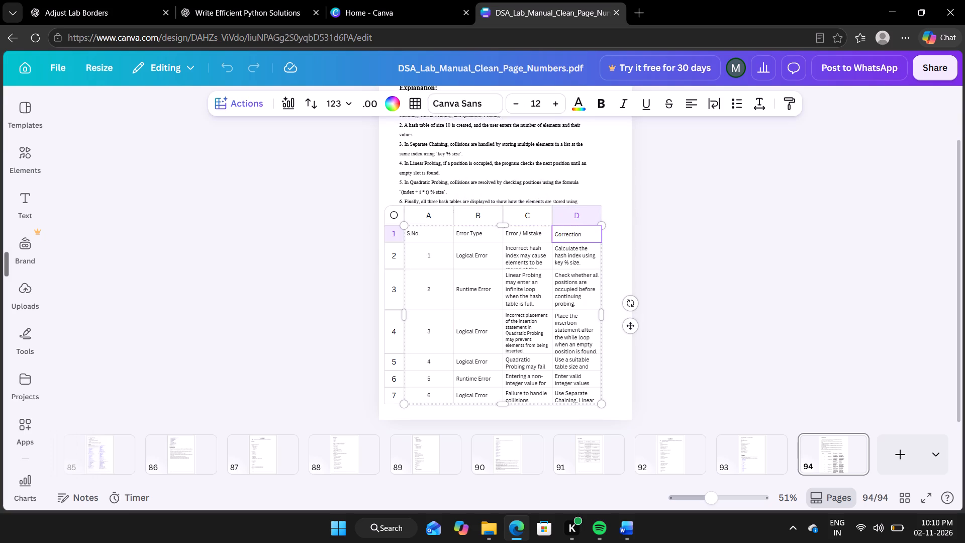
drag(632, 325, 636, 344)
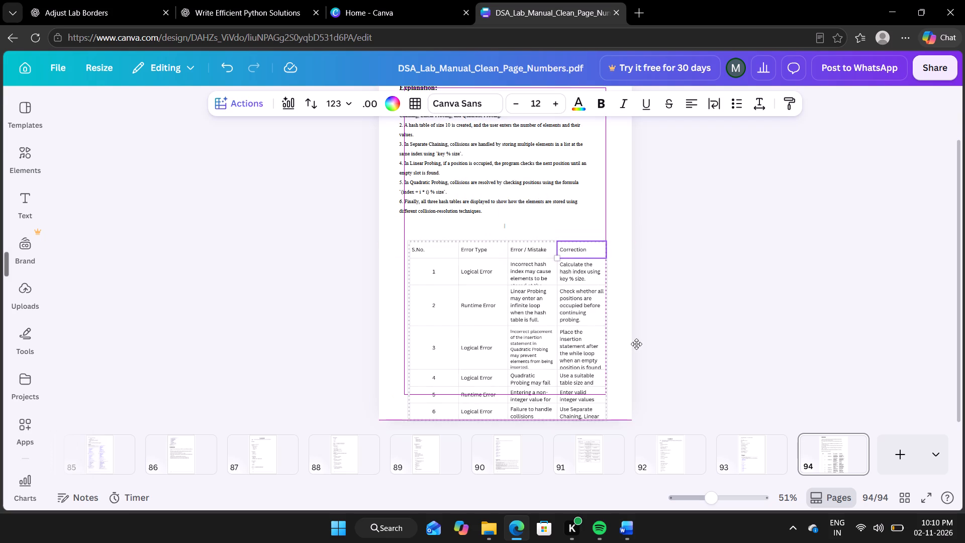
drag(636, 344, 633, 336)
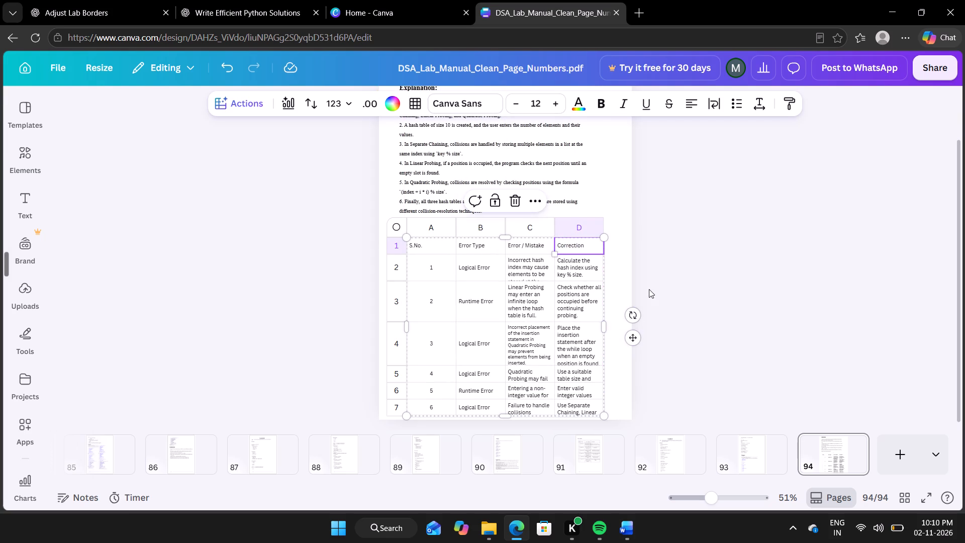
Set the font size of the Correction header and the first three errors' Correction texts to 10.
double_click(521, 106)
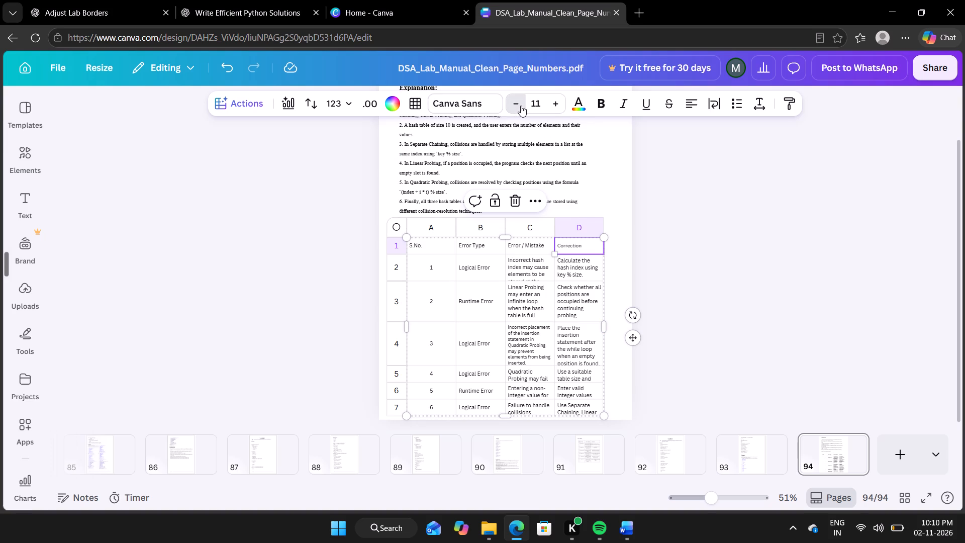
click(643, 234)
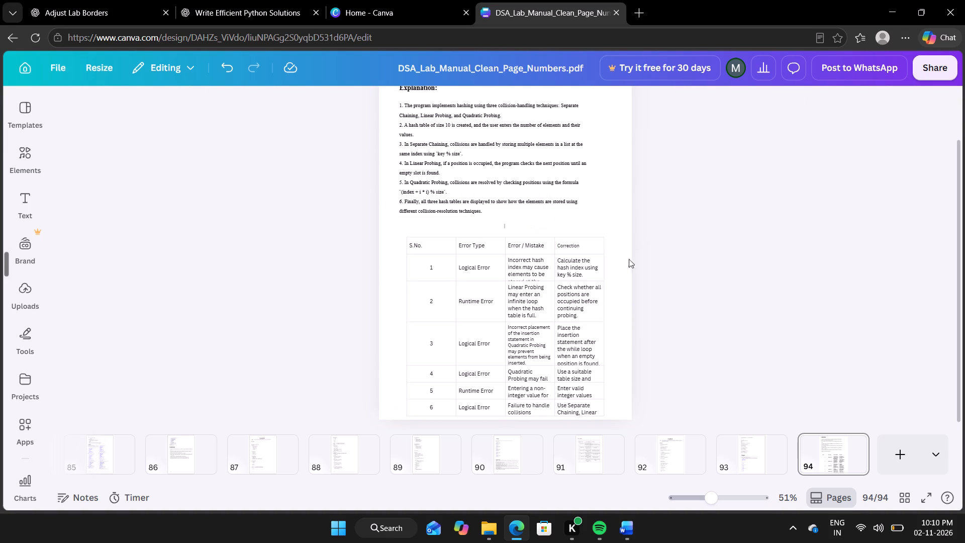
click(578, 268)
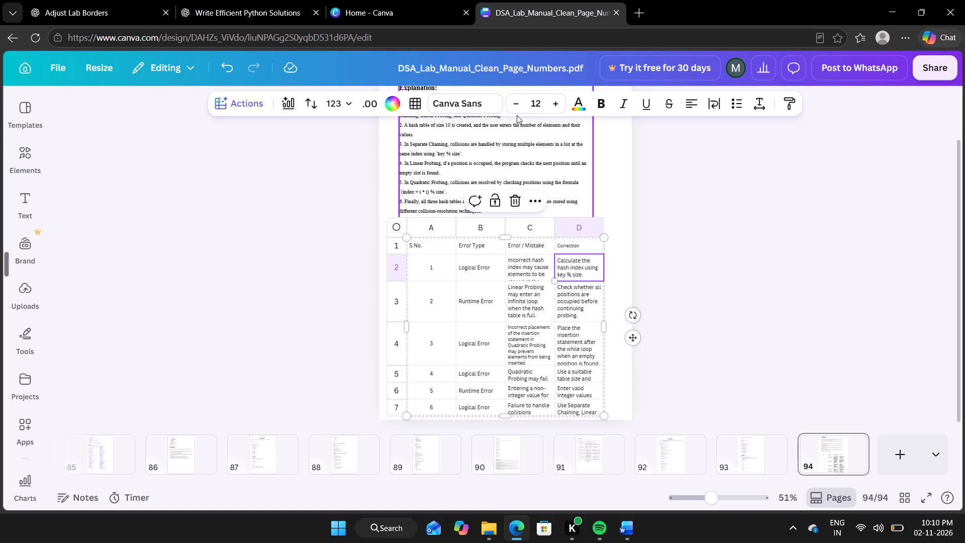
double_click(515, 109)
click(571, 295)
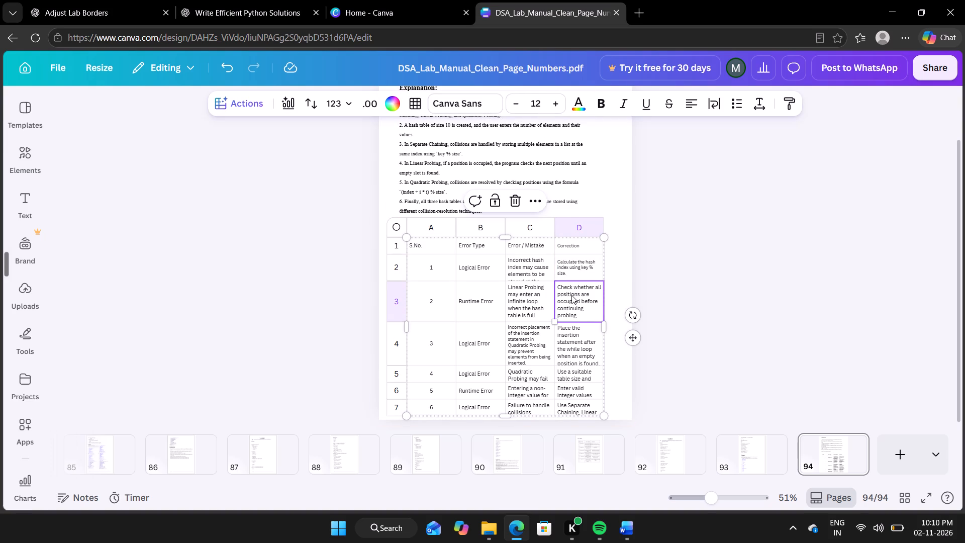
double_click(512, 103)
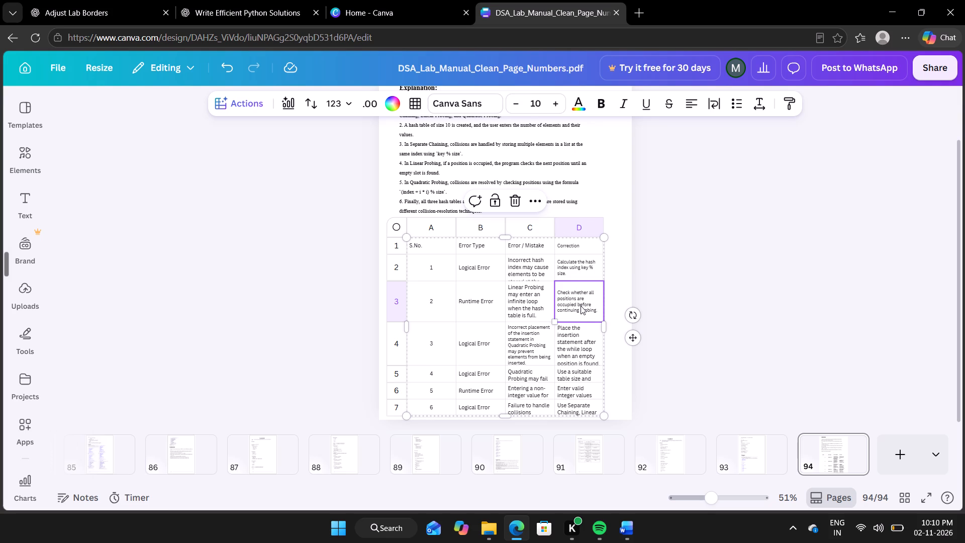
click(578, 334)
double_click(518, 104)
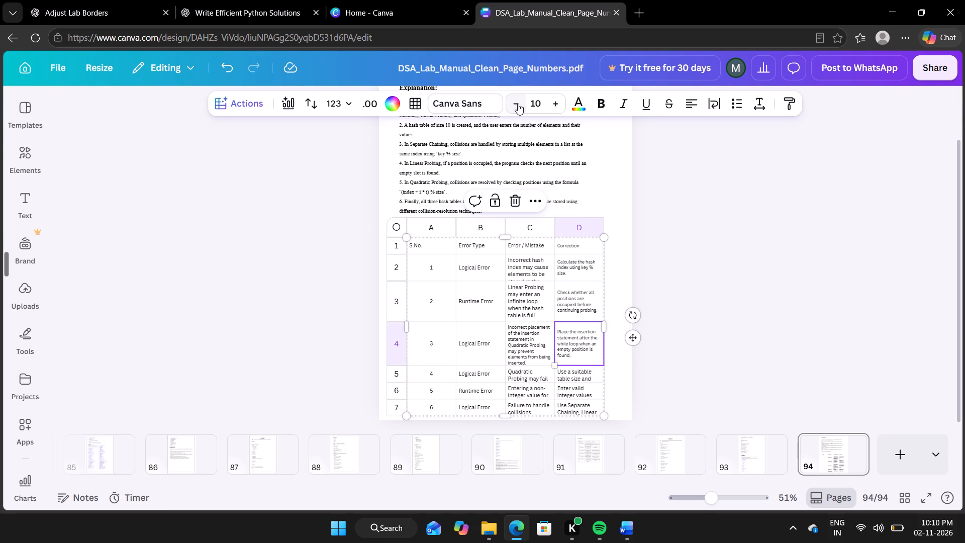
Reduce the fourth error's Correction text to font size 10, and undo the last reduction.
click(576, 371)
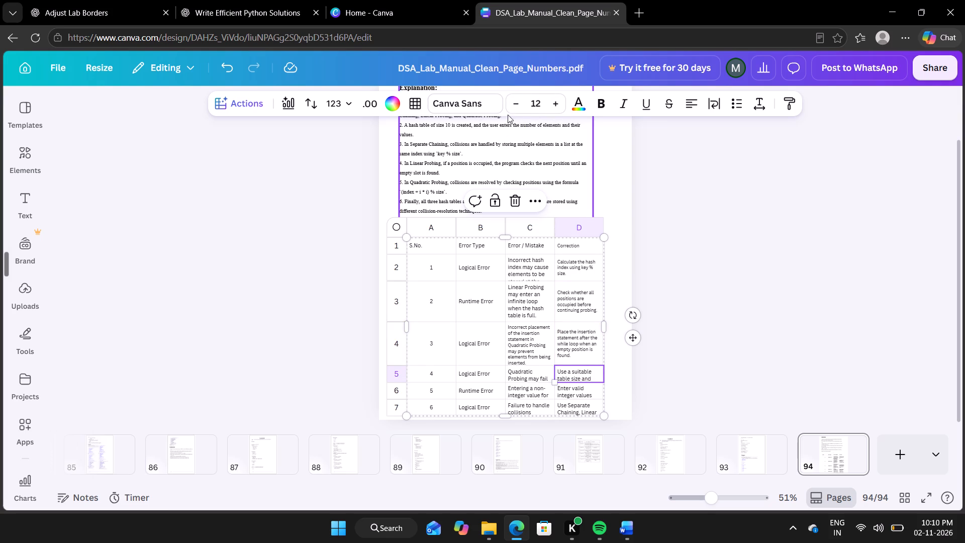
double_click(517, 103)
scroll(565, 326, down, 1)
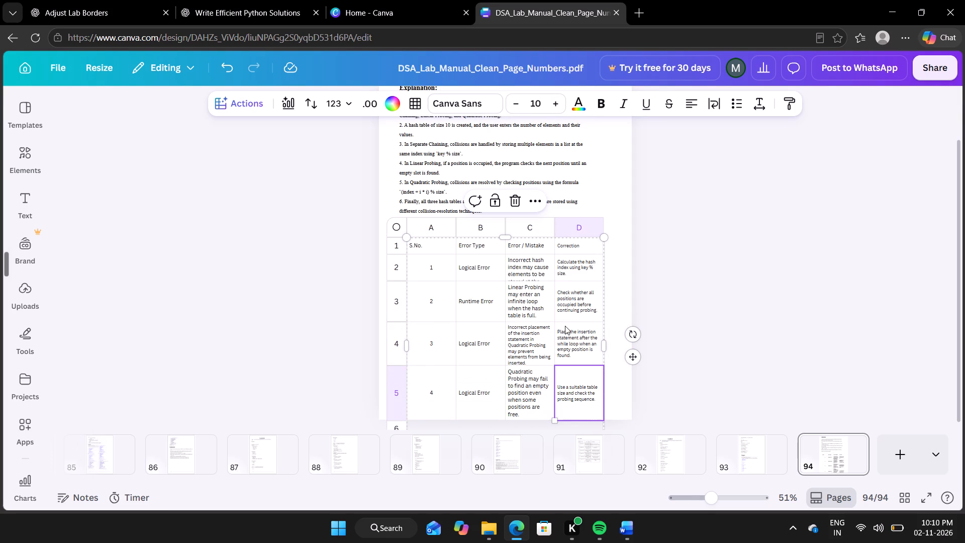
key(ctrl+z)
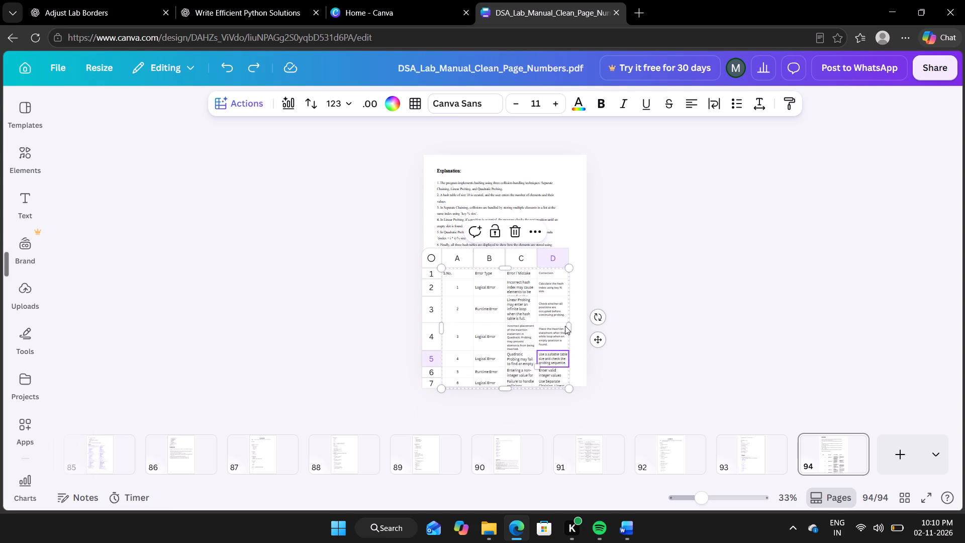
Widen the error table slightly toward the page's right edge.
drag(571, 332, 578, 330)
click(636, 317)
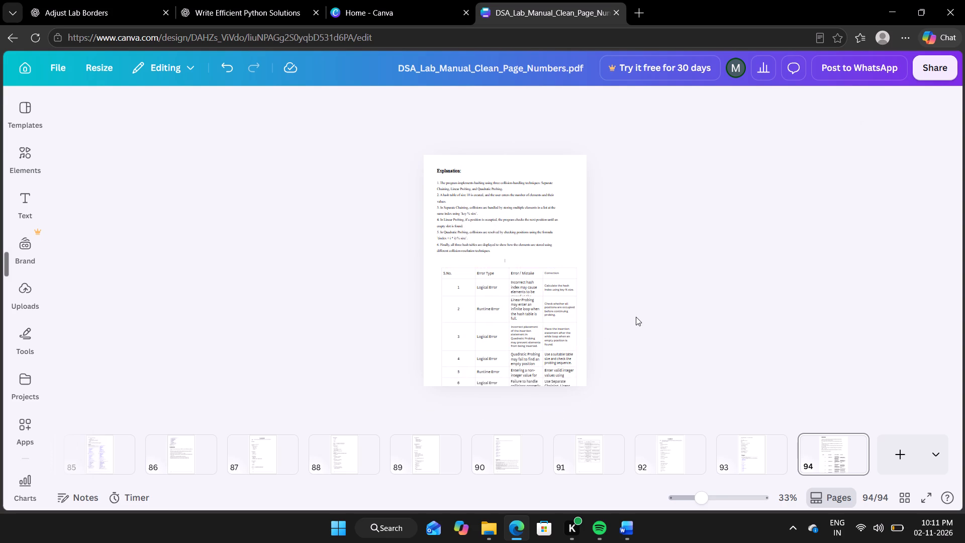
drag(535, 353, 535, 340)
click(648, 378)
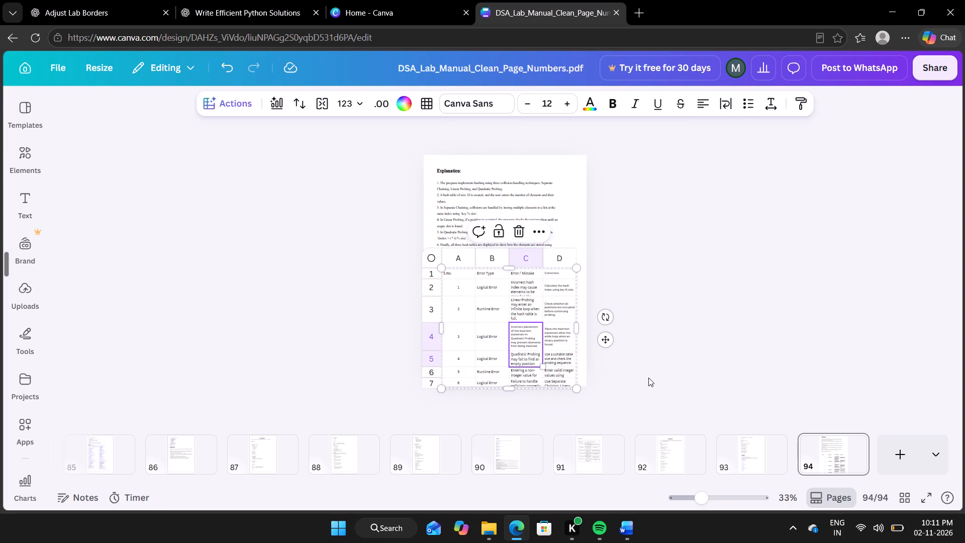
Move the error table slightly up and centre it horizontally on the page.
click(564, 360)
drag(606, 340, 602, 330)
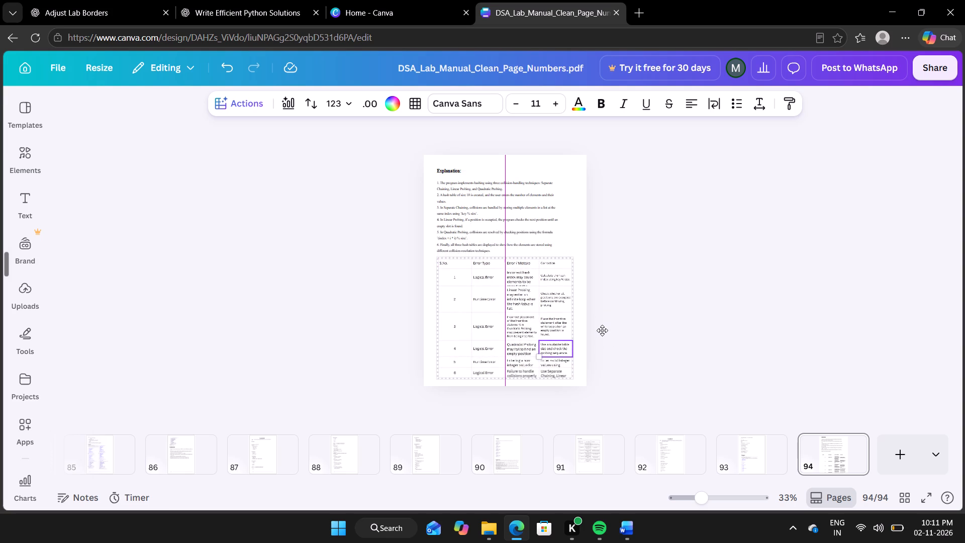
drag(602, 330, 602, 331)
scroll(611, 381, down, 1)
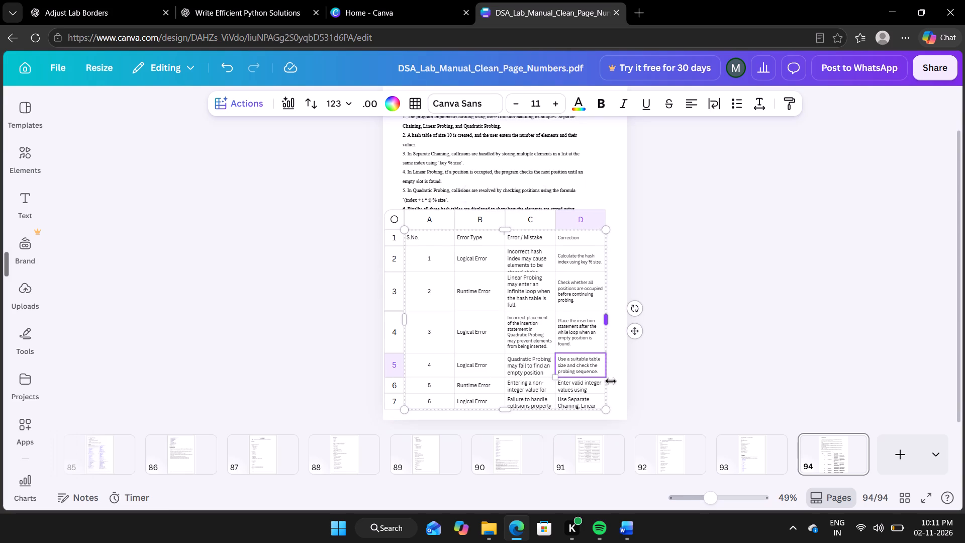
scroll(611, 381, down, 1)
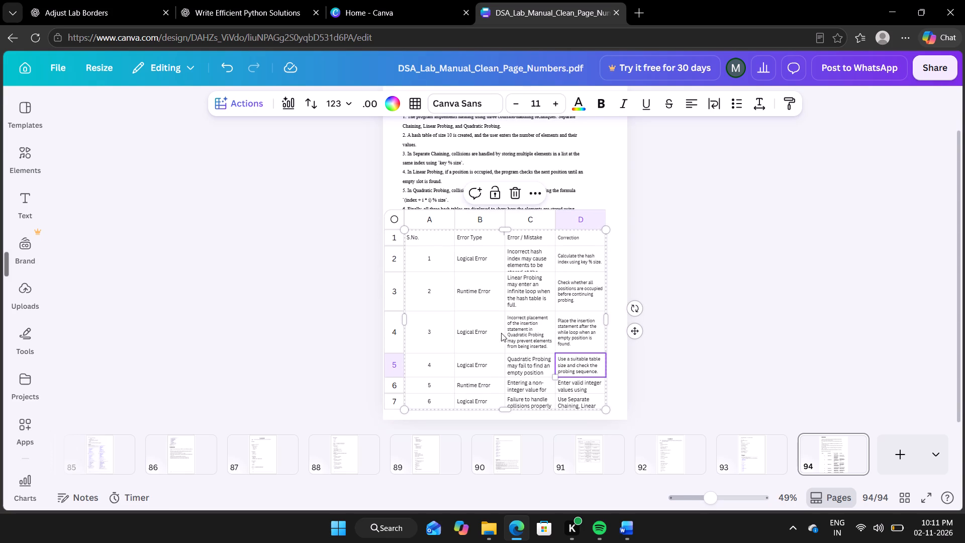
Narrow the error table by pulling its left edge inward.
click(499, 332)
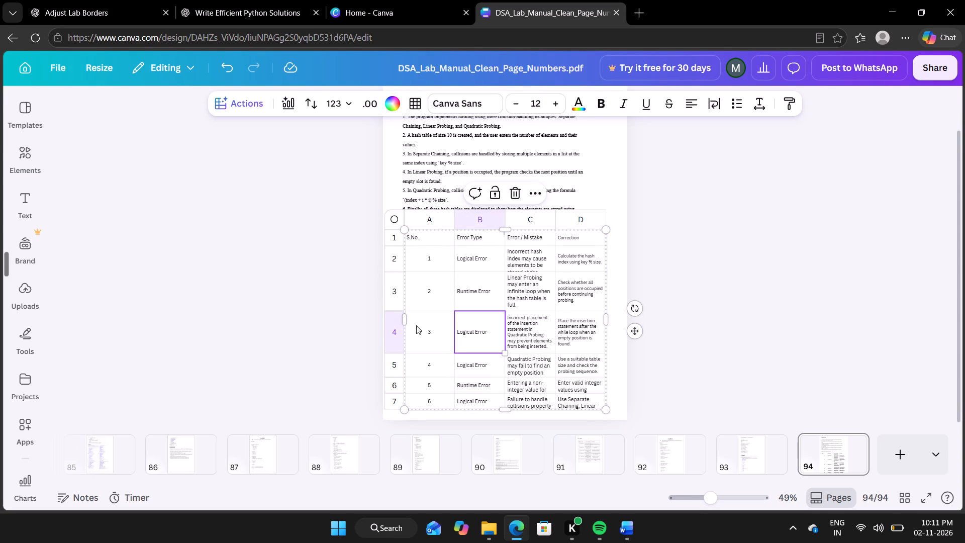
drag(404, 333, 415, 332)
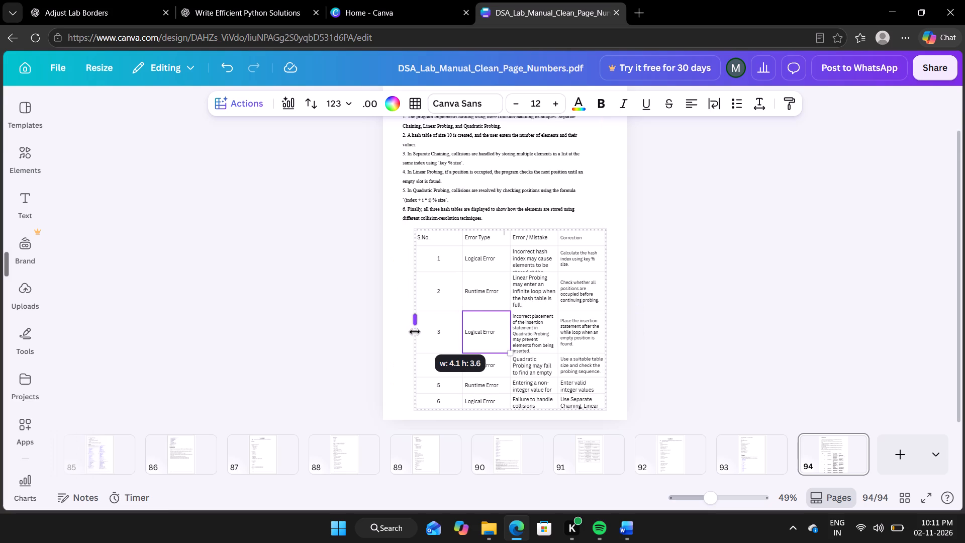
drag(415, 332, 413, 330)
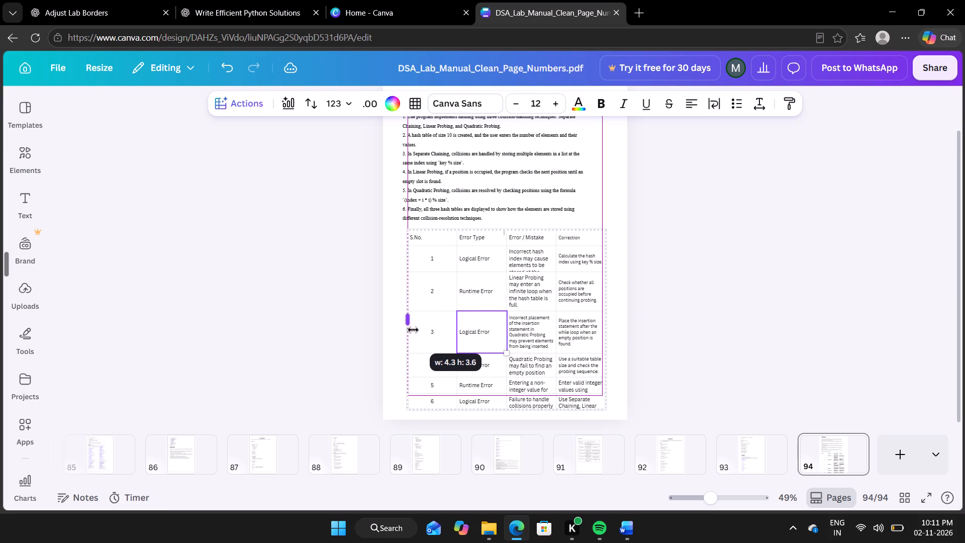
drag(413, 330, 424, 327)
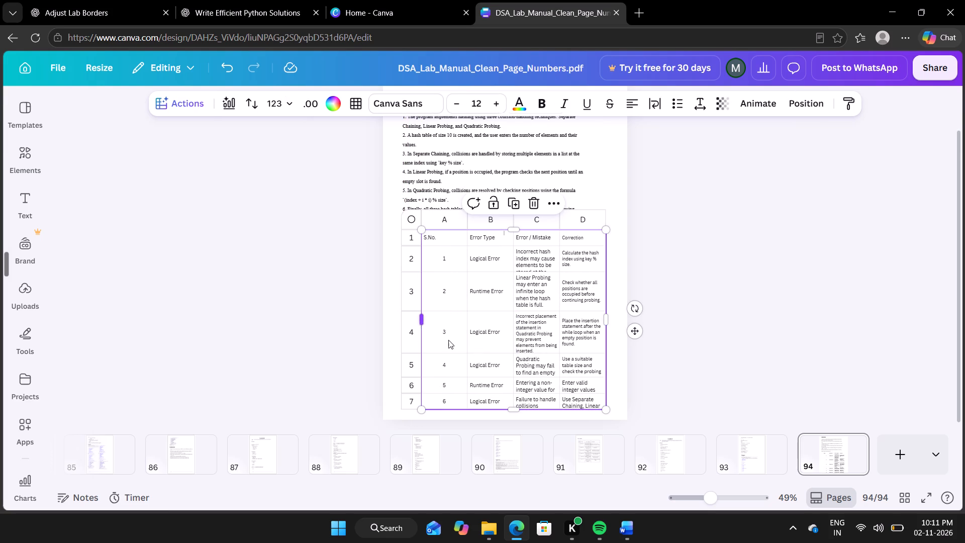
click(698, 322)
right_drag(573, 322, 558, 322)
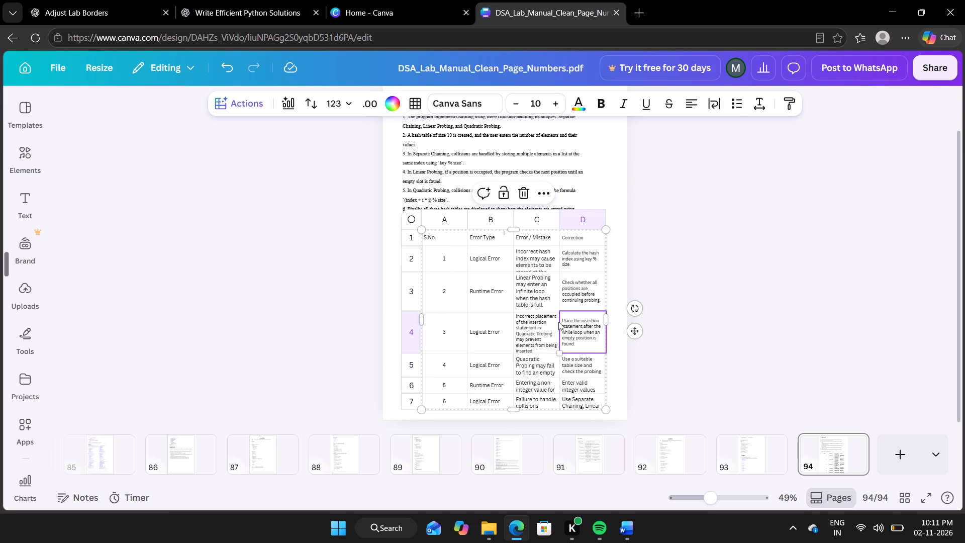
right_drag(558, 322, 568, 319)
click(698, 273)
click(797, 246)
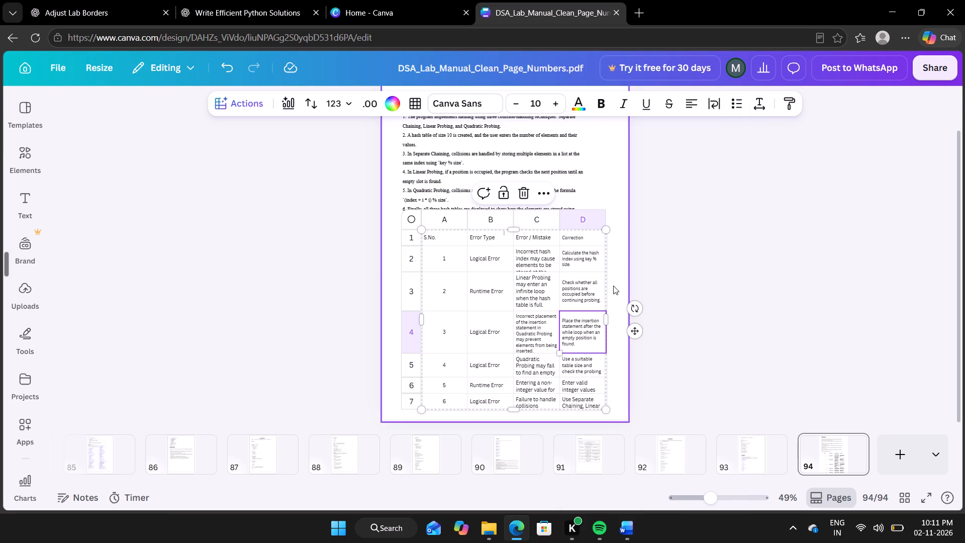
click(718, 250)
click(588, 320)
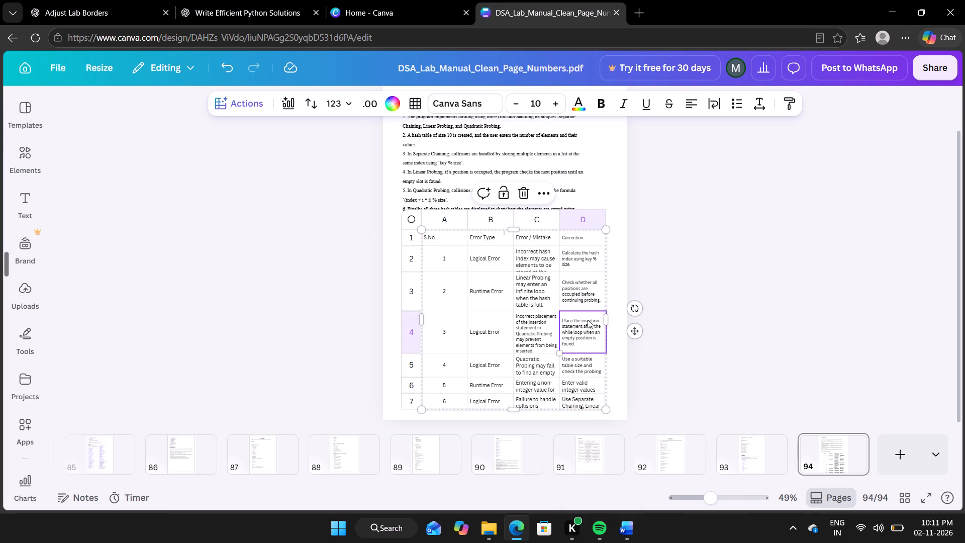
drag(637, 332, 611, 333)
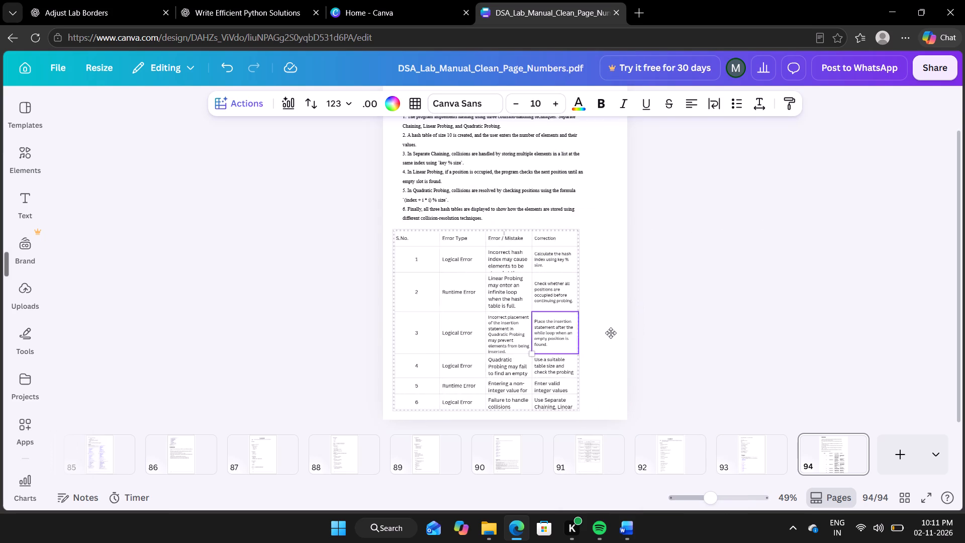
drag(611, 333, 618, 338)
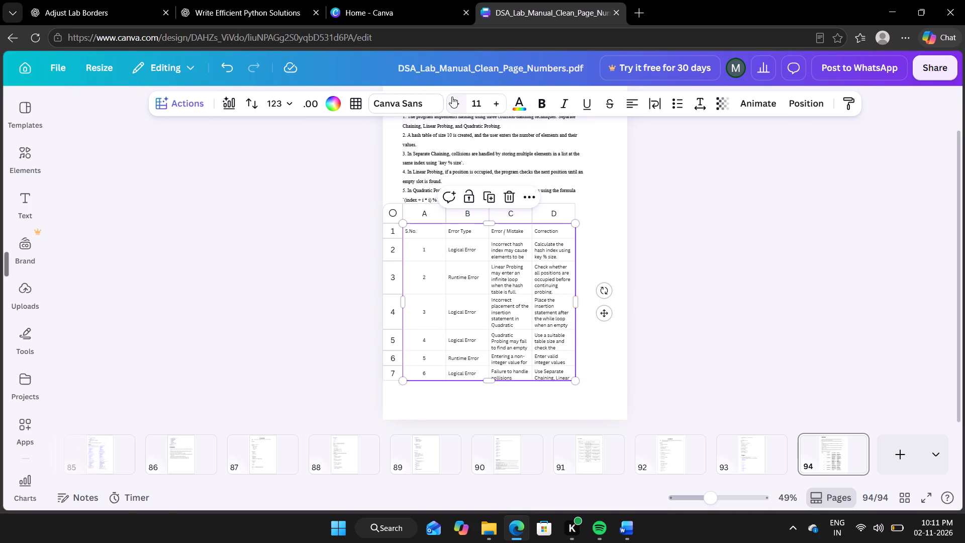
click(455, 108)
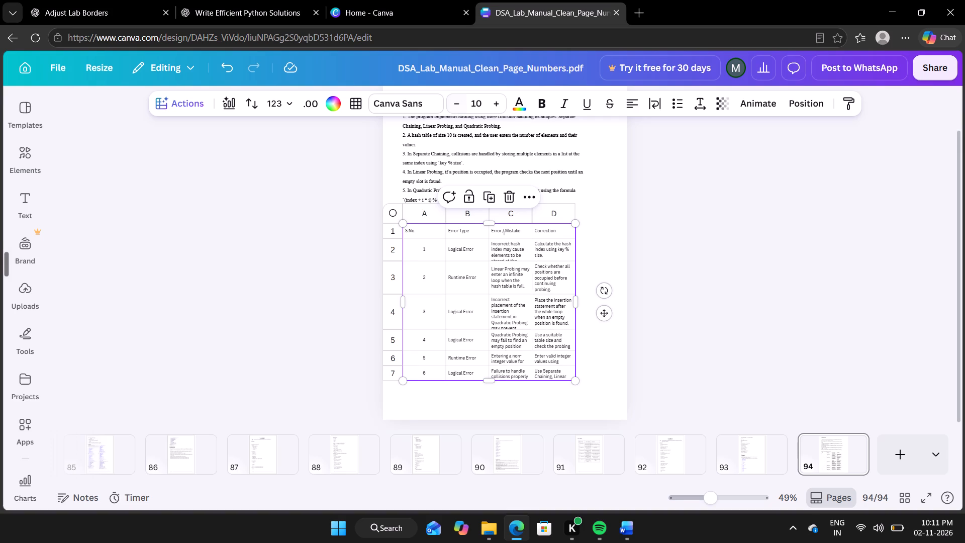
click(480, 108)
text(10)
key(Return)
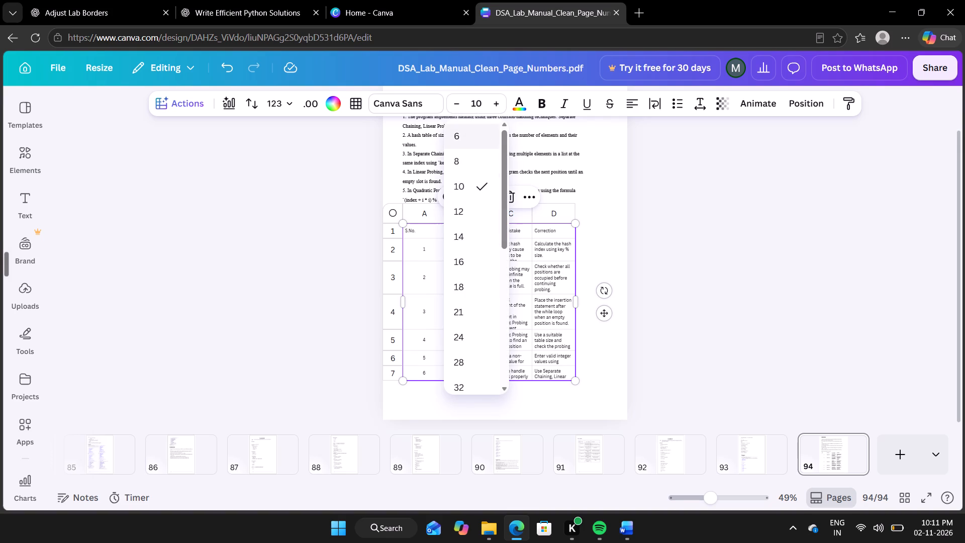
click(687, 193)
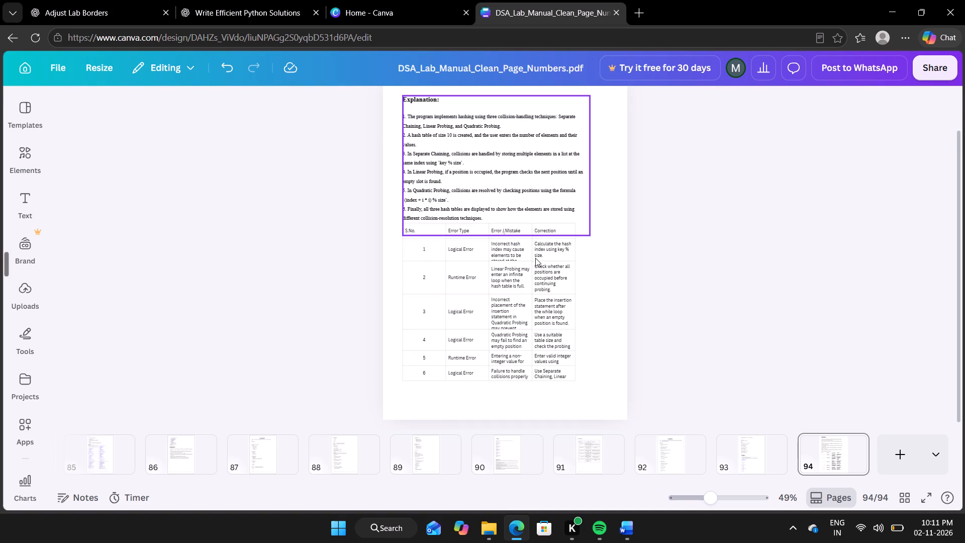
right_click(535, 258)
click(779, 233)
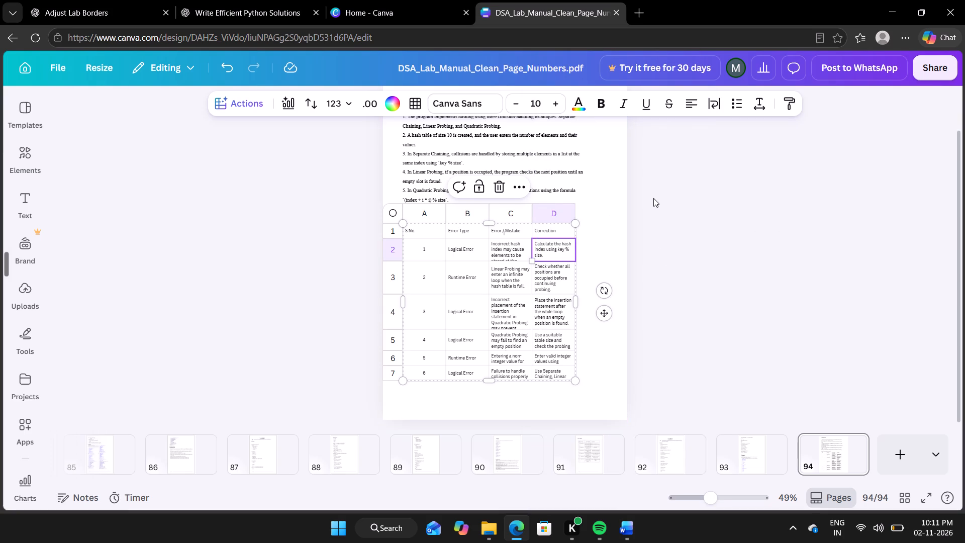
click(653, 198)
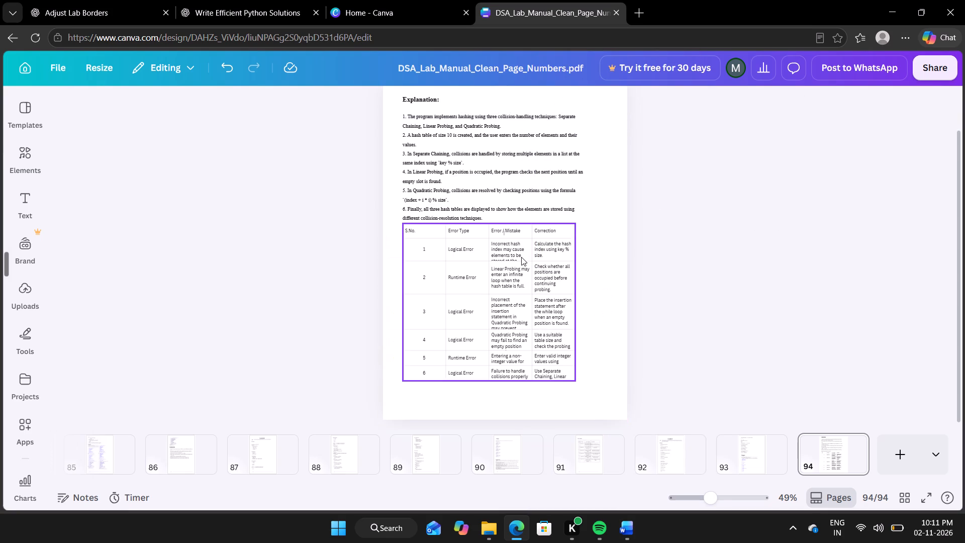
Move the error table down to leave a gap below the explanation, keeping it aligned with the text's left edge.
click(521, 257)
right_drag(605, 312, 614, 332)
click(604, 312)
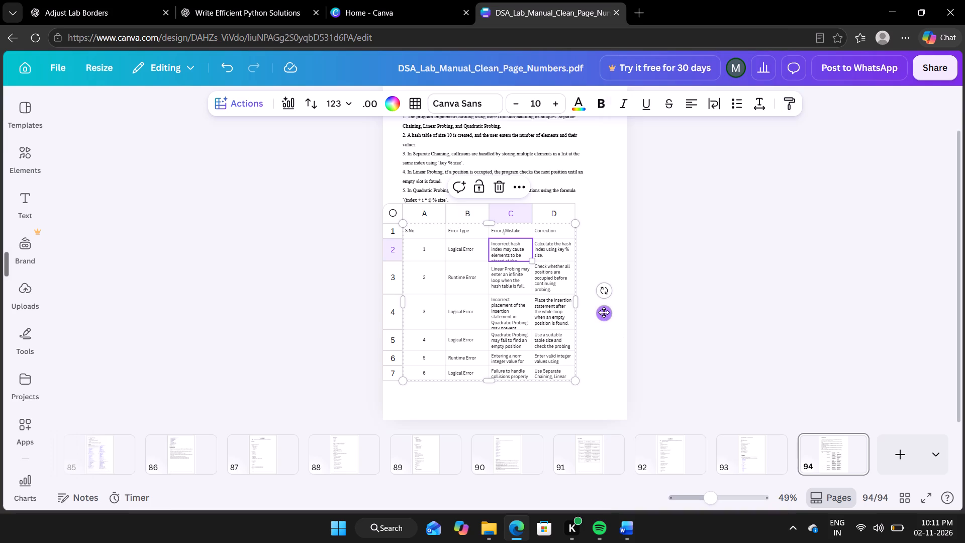
drag(604, 312, 612, 333)
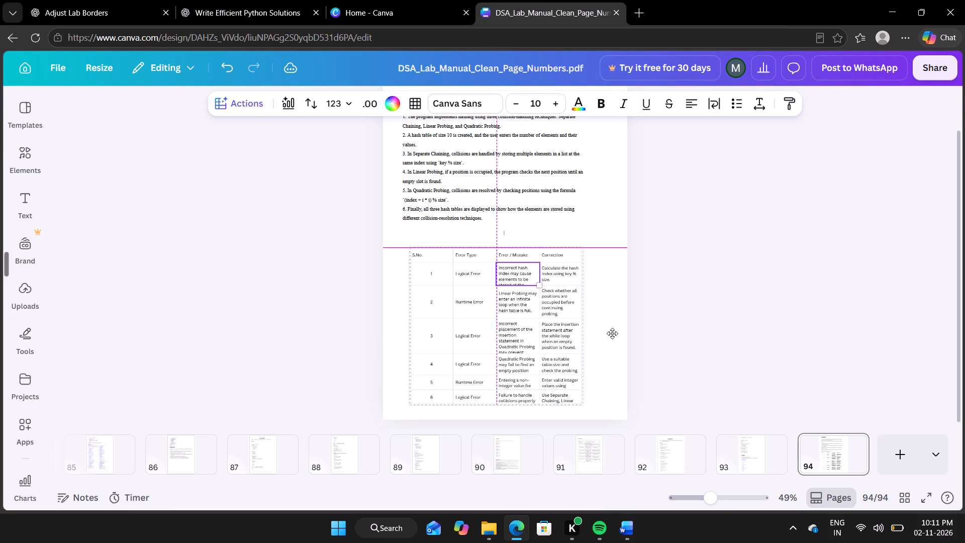
drag(612, 333, 604, 331)
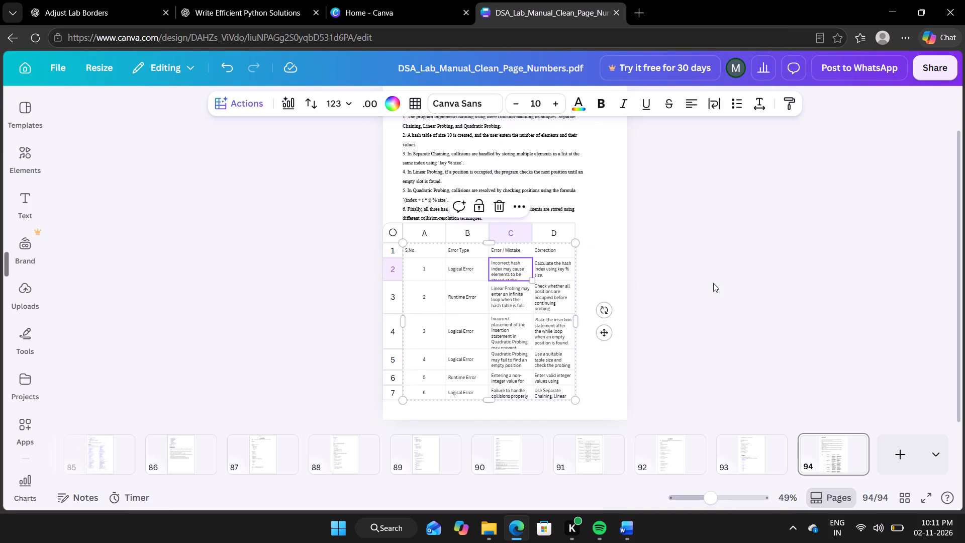
click(720, 278)
scroll(569, 255, up, 1)
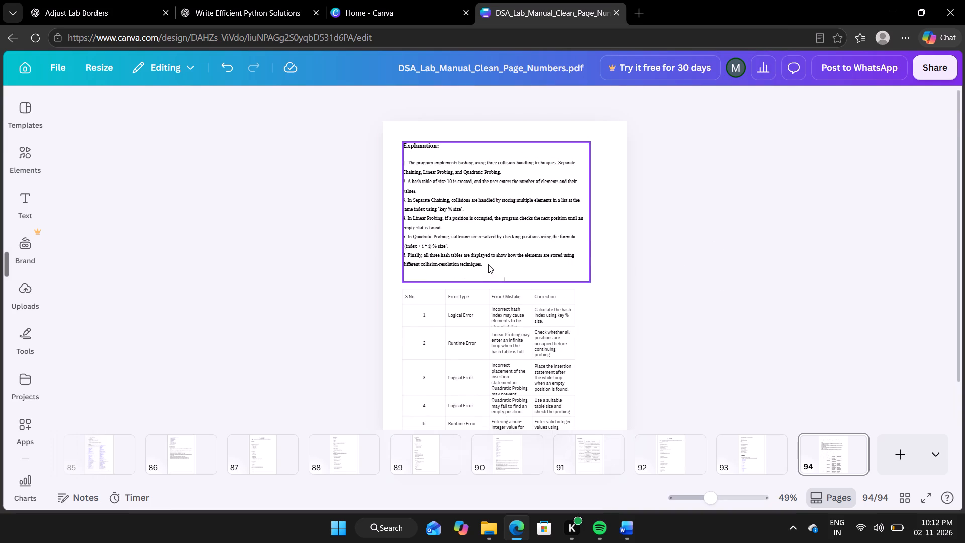
Copy the bold "Error Table:" heading from page 91 and paste it onto page 94.
scroll(488, 264, down, 1)
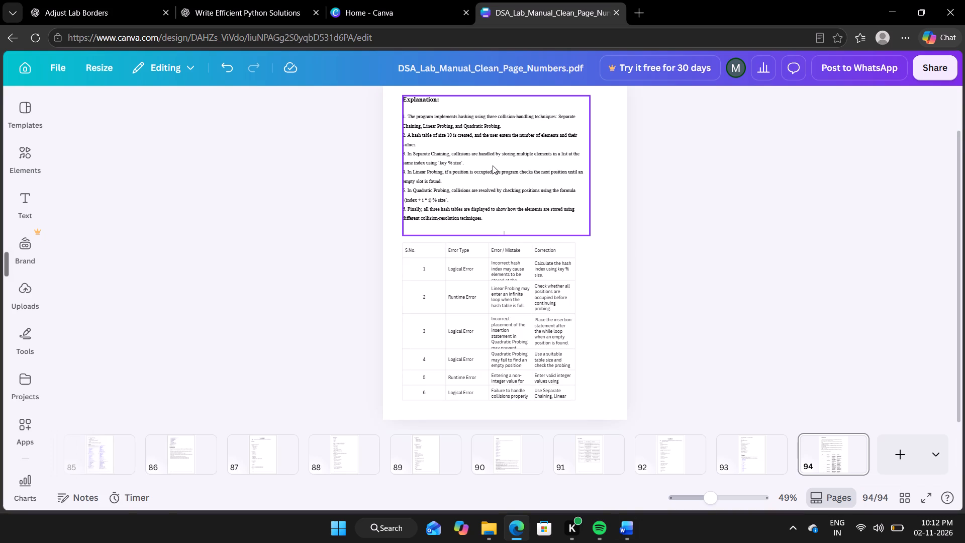
click(675, 468)
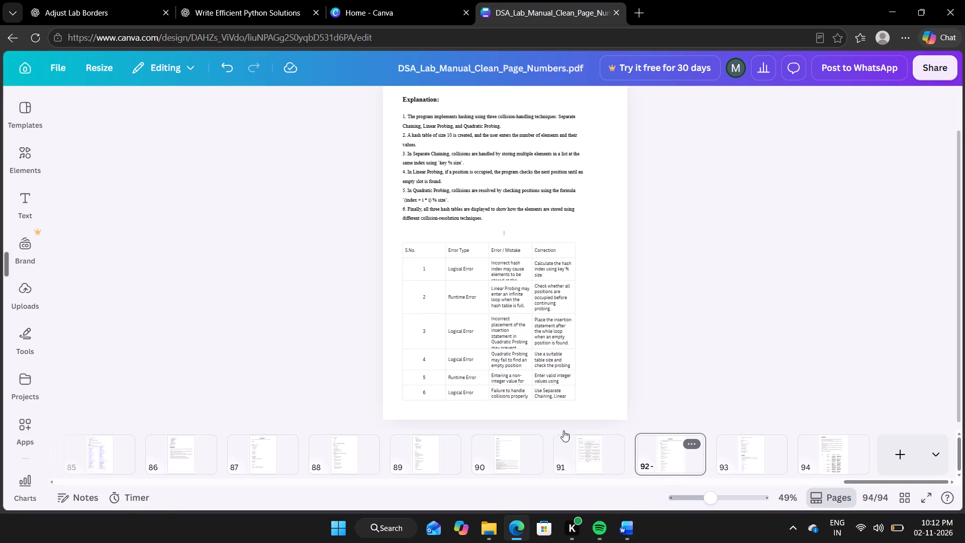
click(585, 446)
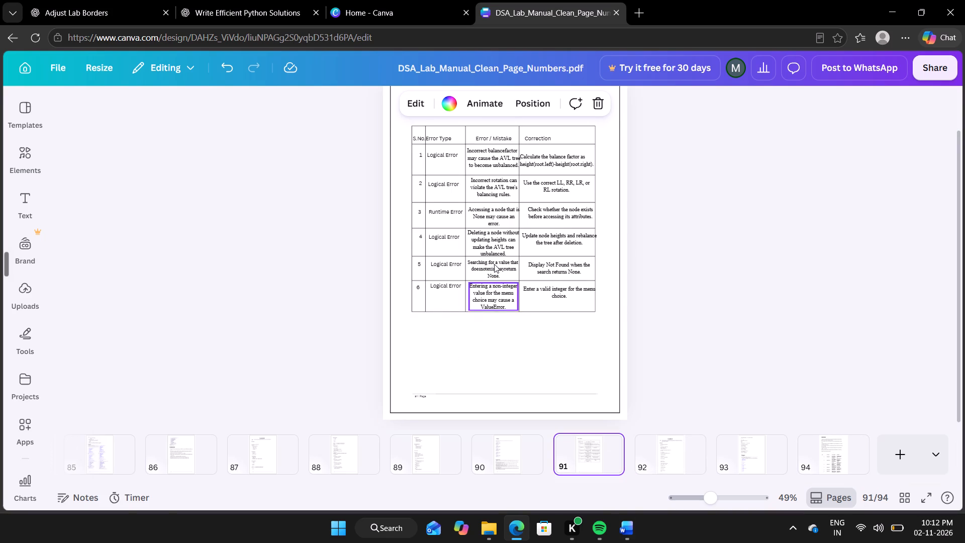
scroll(494, 264, up, 1)
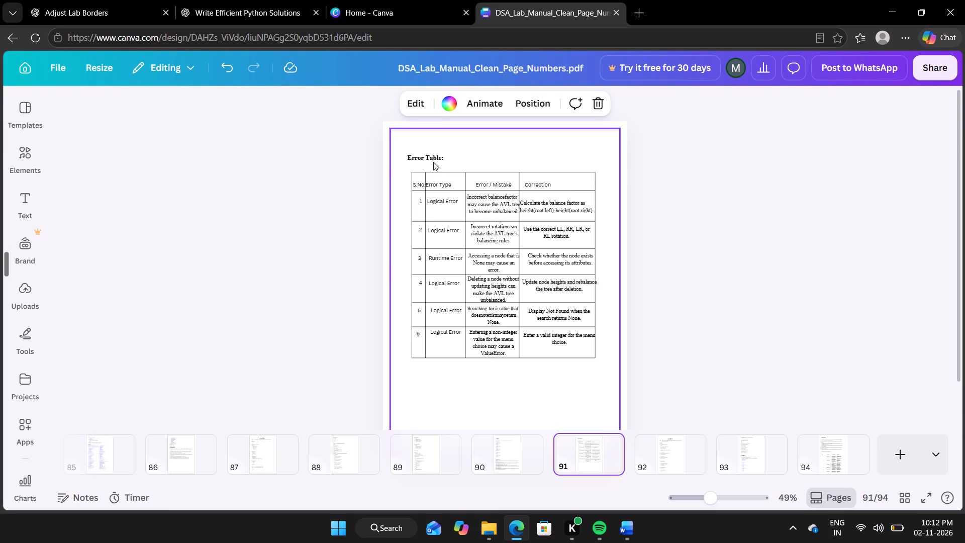
click(432, 159)
click(430, 189)
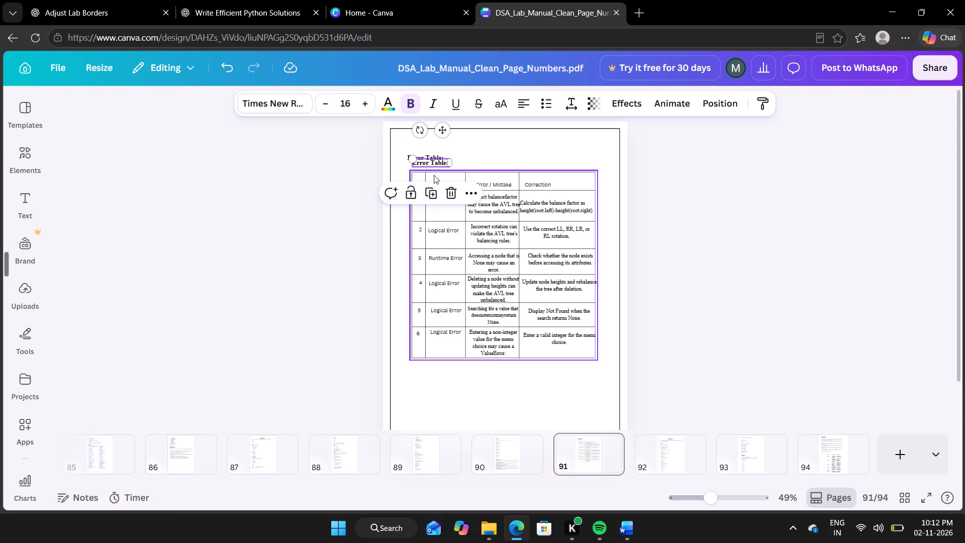
key(ctrl+z)
click(433, 160)
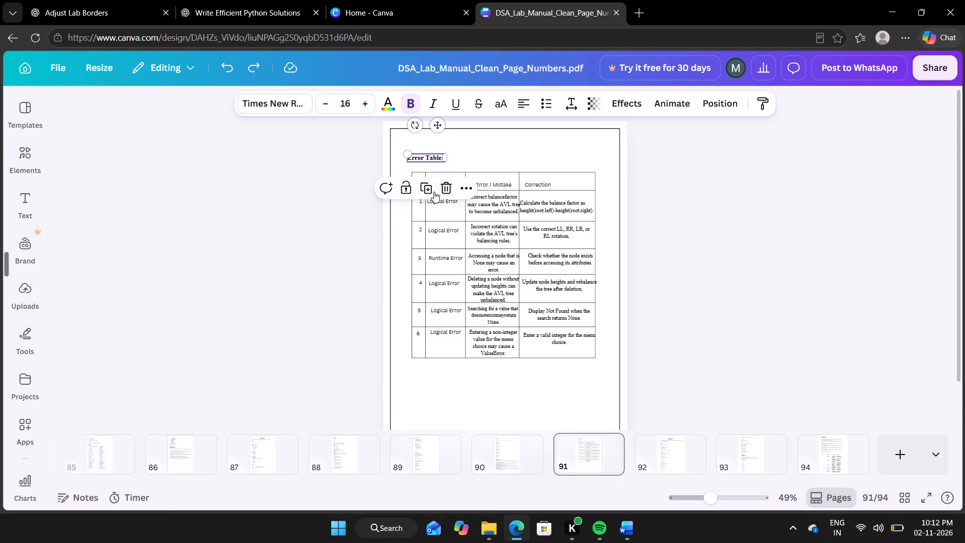
click(460, 187)
click(479, 213)
click(839, 466)
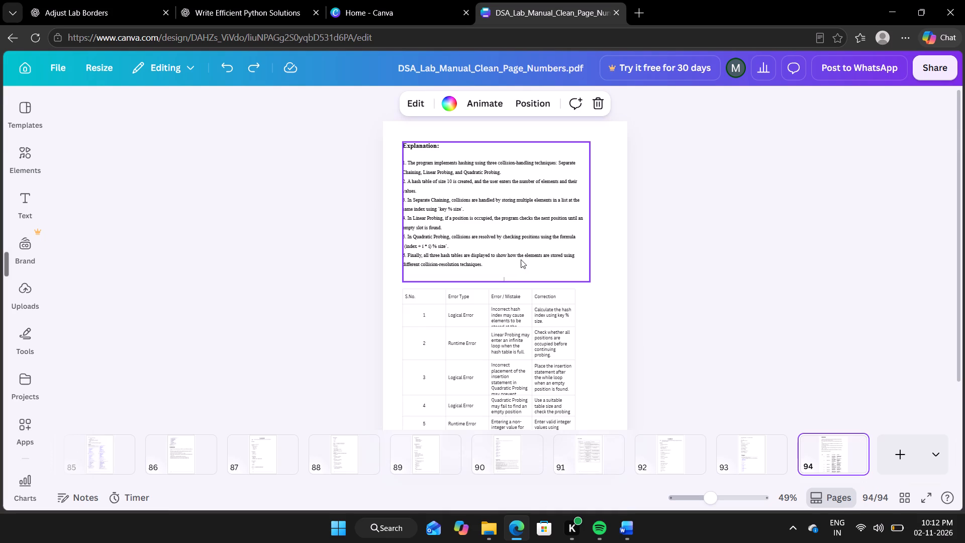
scroll(521, 259, down, 1)
key(ctrl+v)
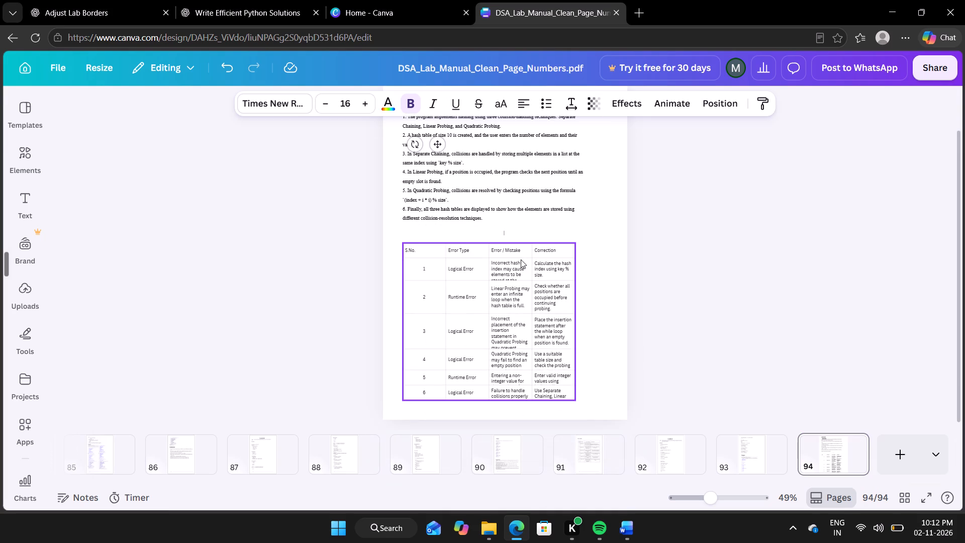
scroll(501, 222, up, 1)
click(438, 192)
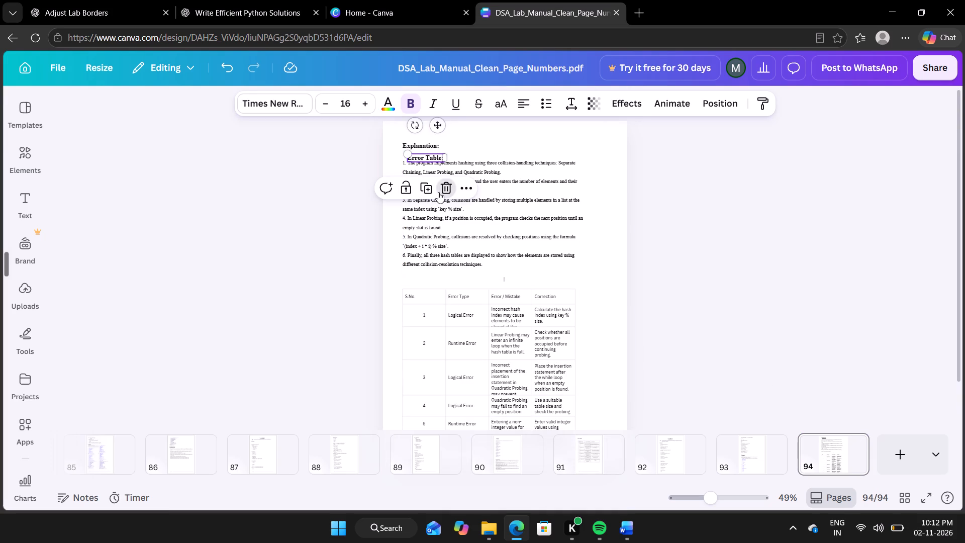
key(ctrl+v)
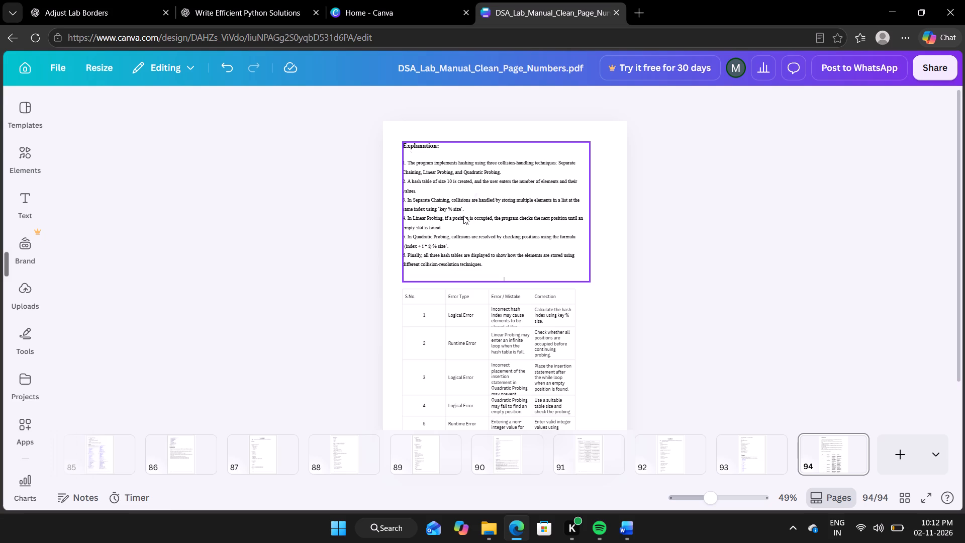
Move the pasted "Error Table:" heading into the gap between the explanation and the table, aligned with their left edge.
drag(431, 157, 434, 210)
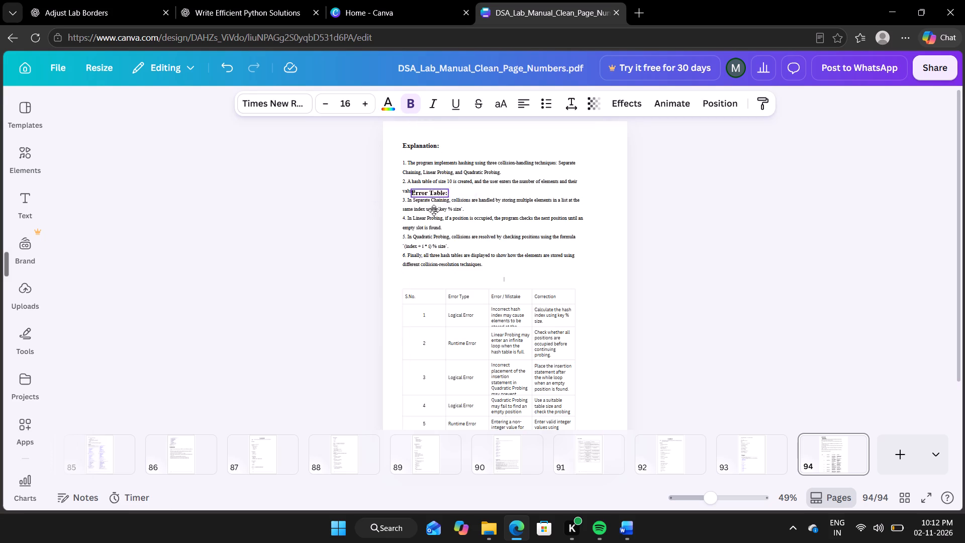
drag(434, 210, 427, 278)
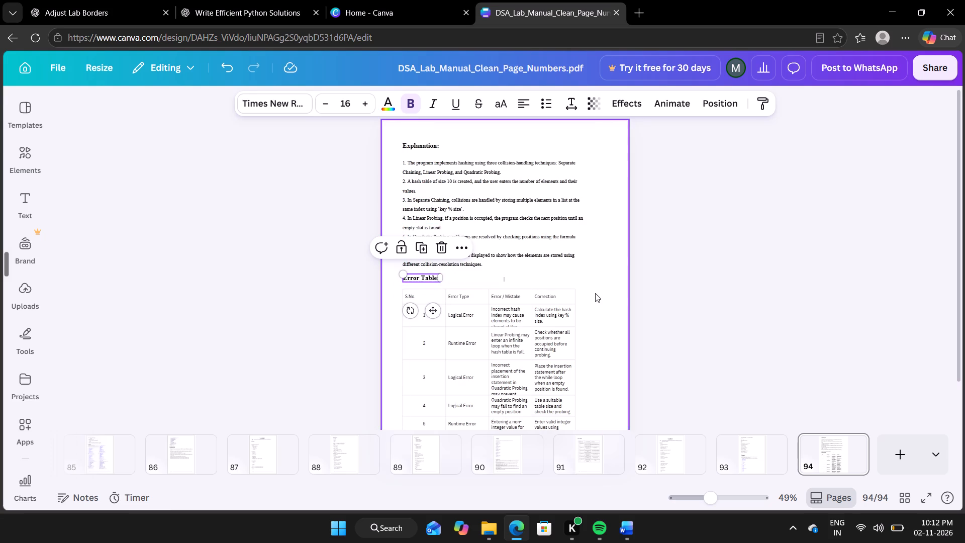
click(743, 310)
Duplicate the page border on page 93 and transfer the copy onto page 94.
click(740, 457)
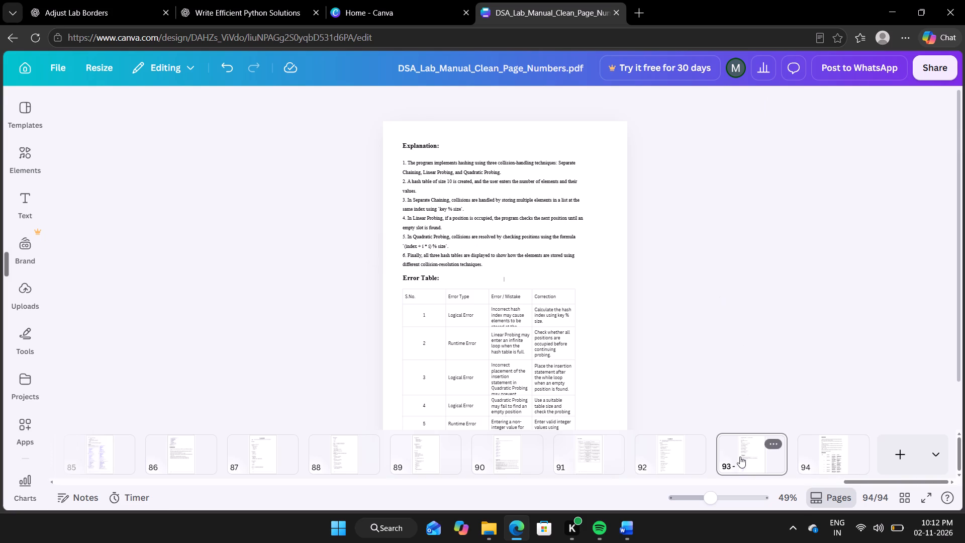
click(589, 233)
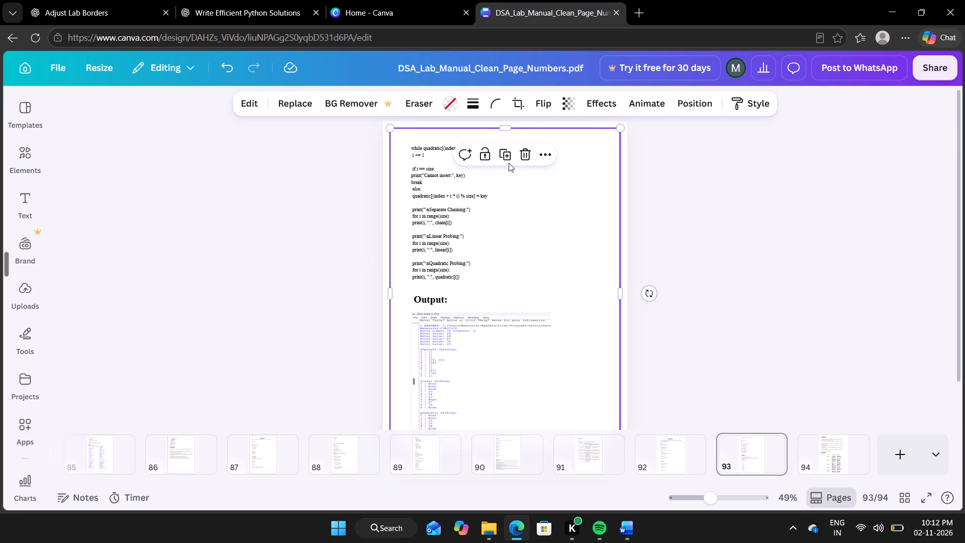
click(506, 157)
right_drag(575, 268, 807, 430)
right_click(600, 302)
click(563, 279)
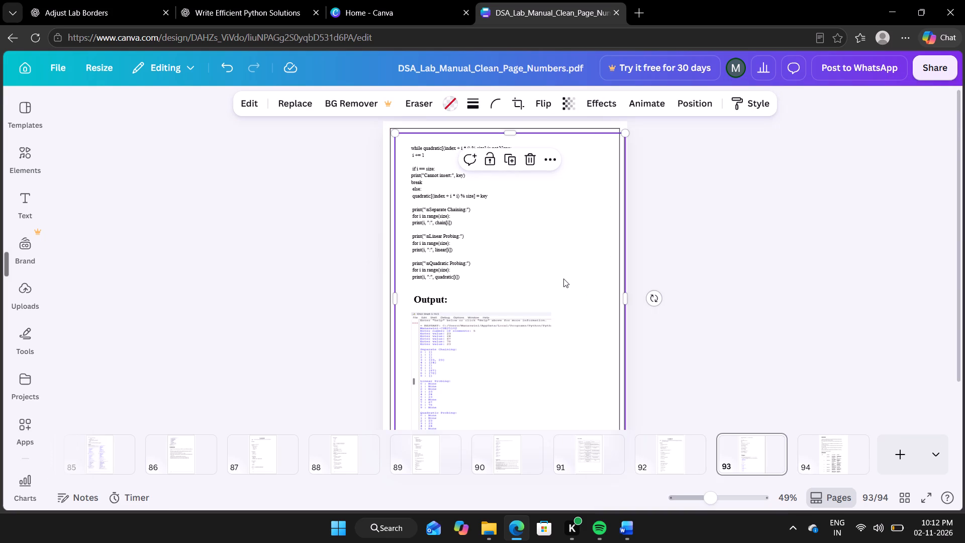
drag(563, 279, 834, 468)
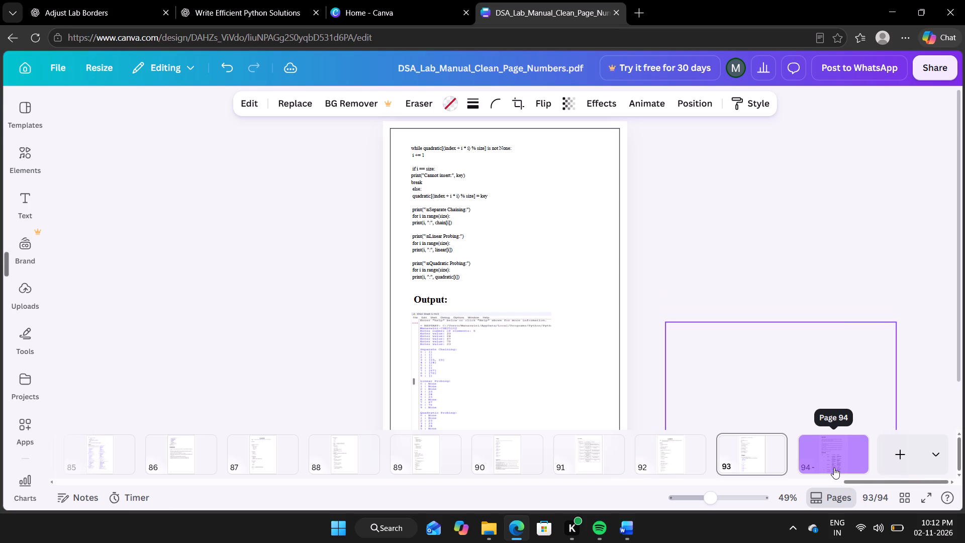
drag(834, 468, 834, 467)
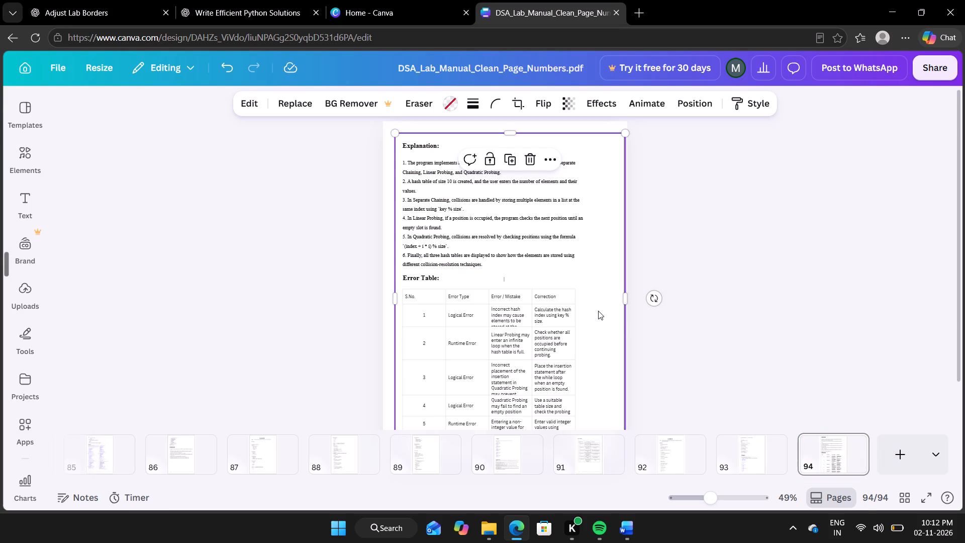
Centre the border horizontally on page 94 so it frames the explanation and error table.
click(598, 310)
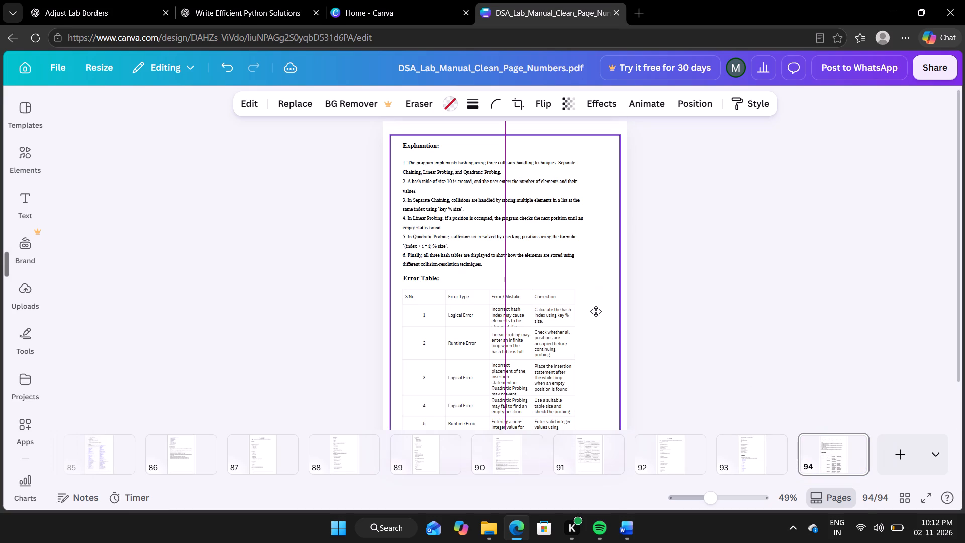
click(767, 310)
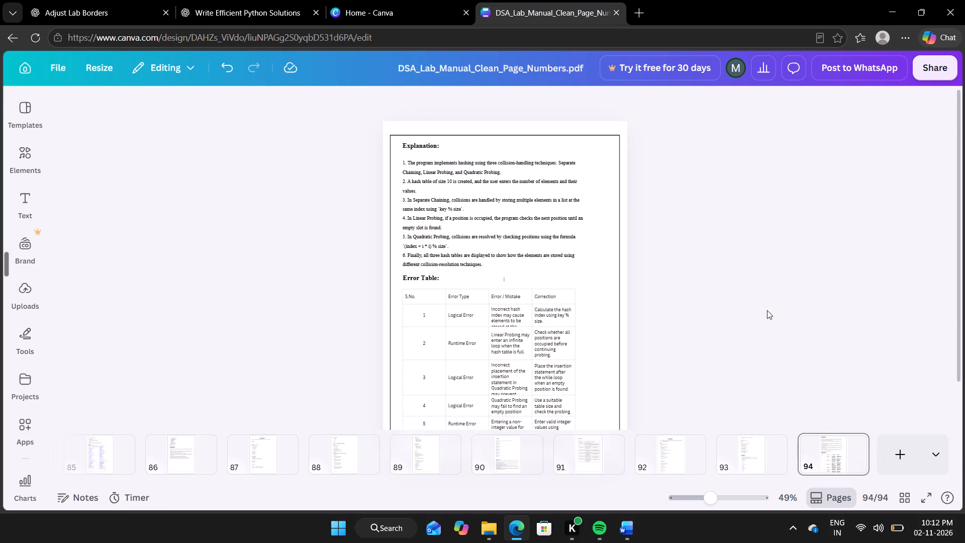
Shrink page 94's border from its lower-right corner to about 19.5 wide by 28 high, keeping the table inside.
scroll(624, 257, down, 2)
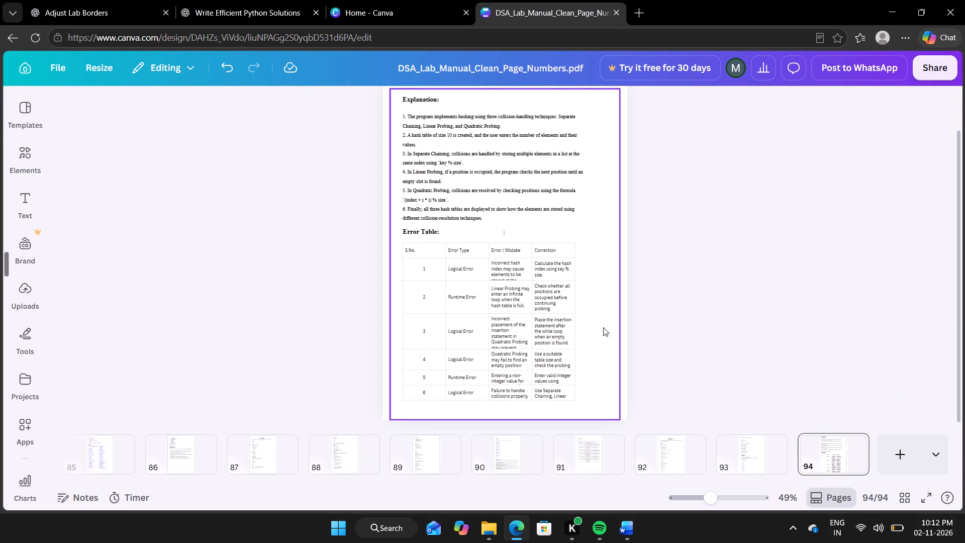
click(606, 402)
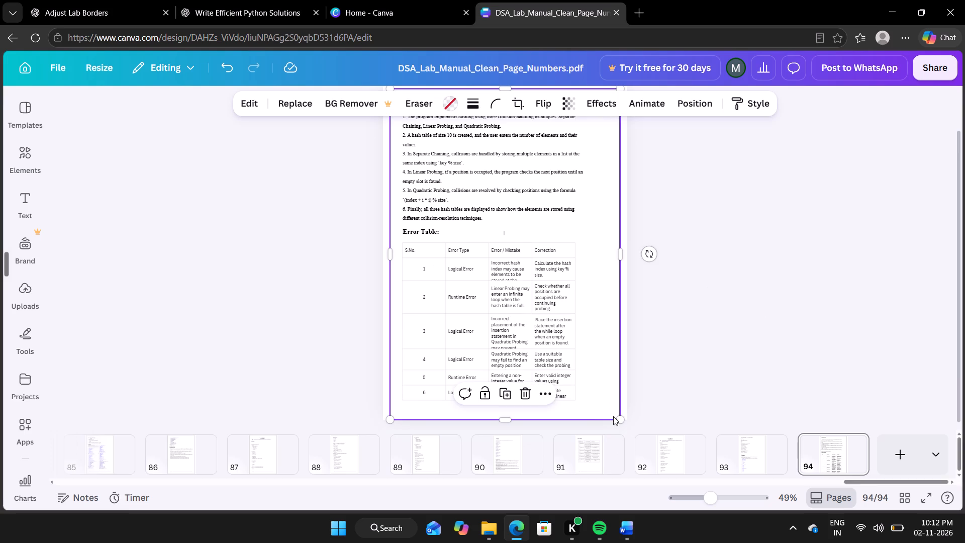
drag(617, 415, 619, 405)
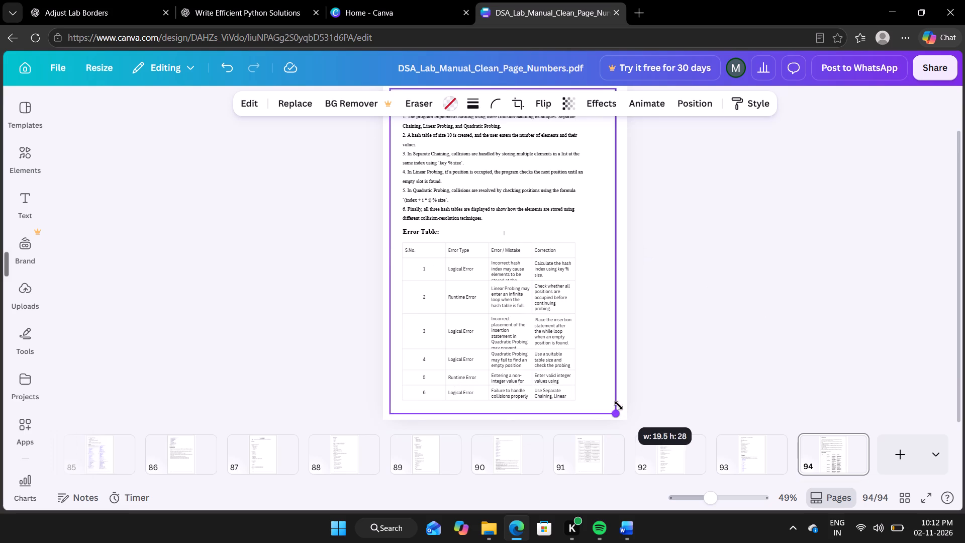
drag(619, 405, 619, 406)
click(698, 290)
scroll(558, 315, up, 2)
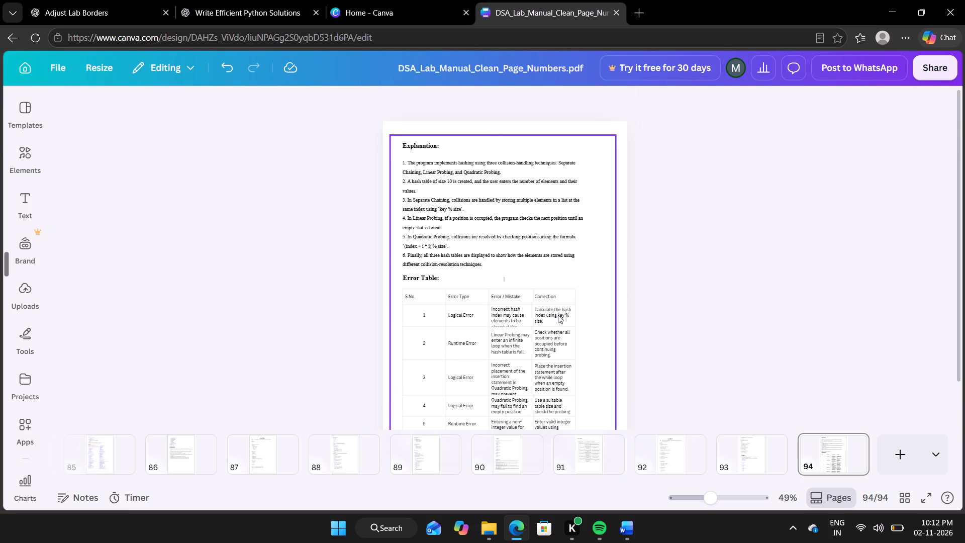
scroll(558, 315, down, 2)
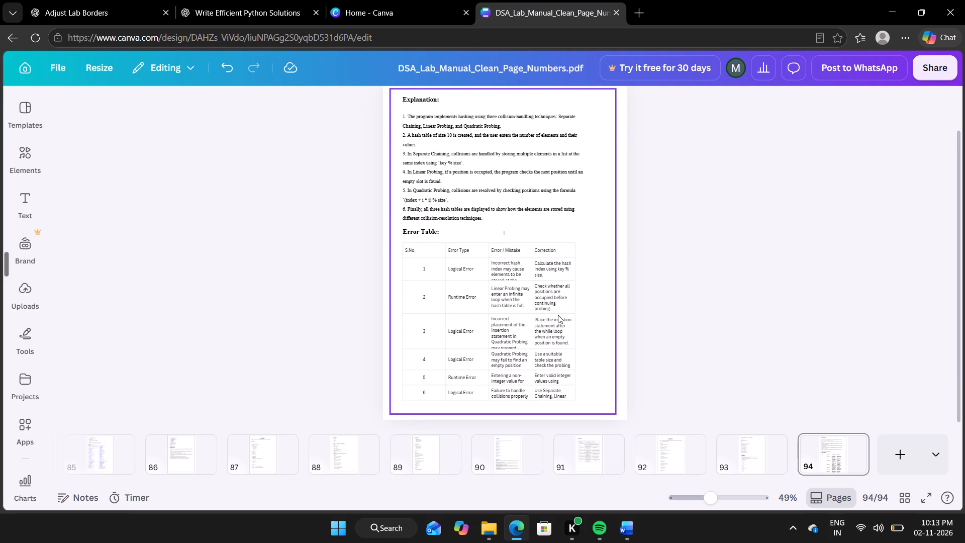
Examine the lab manual's index table on pages 2 and 3, including the WEEK 11 Hashing entry.
scroll(718, 455, right, 2)
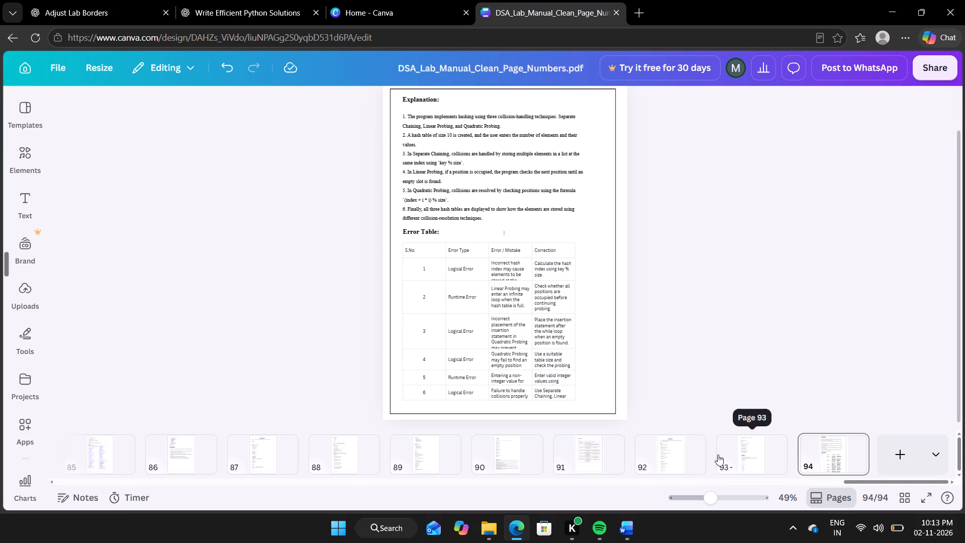
scroll(718, 455, right, 16)
scroll(718, 455, right, 8)
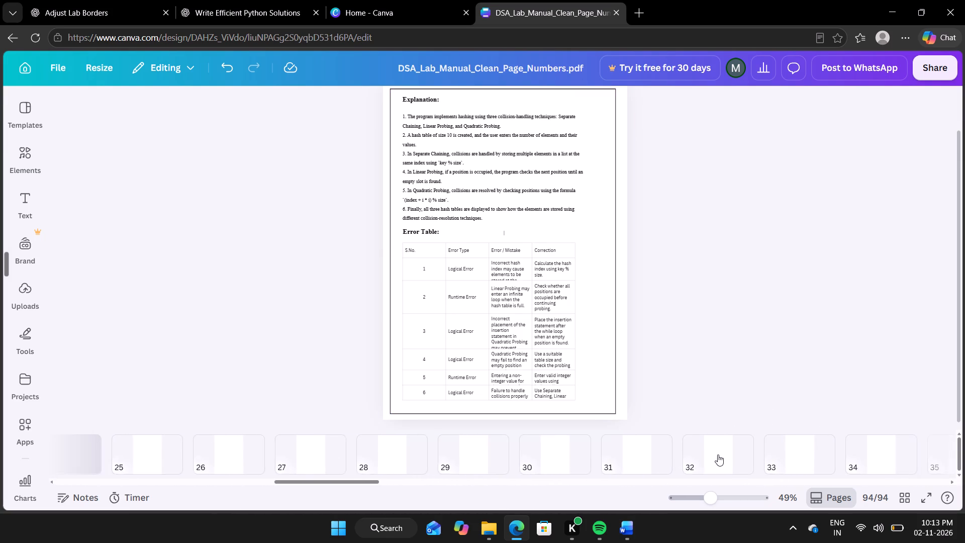
scroll(718, 455, right, 6)
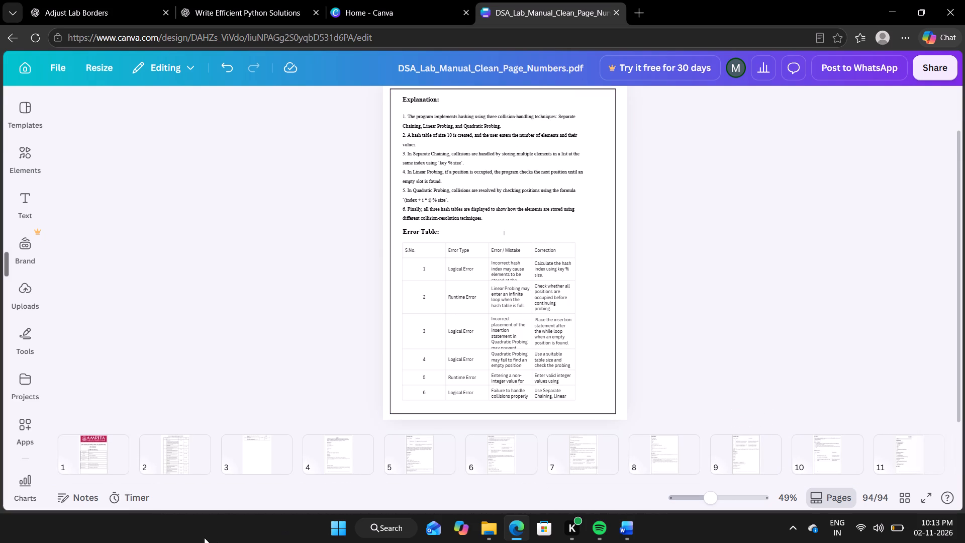
click(186, 454)
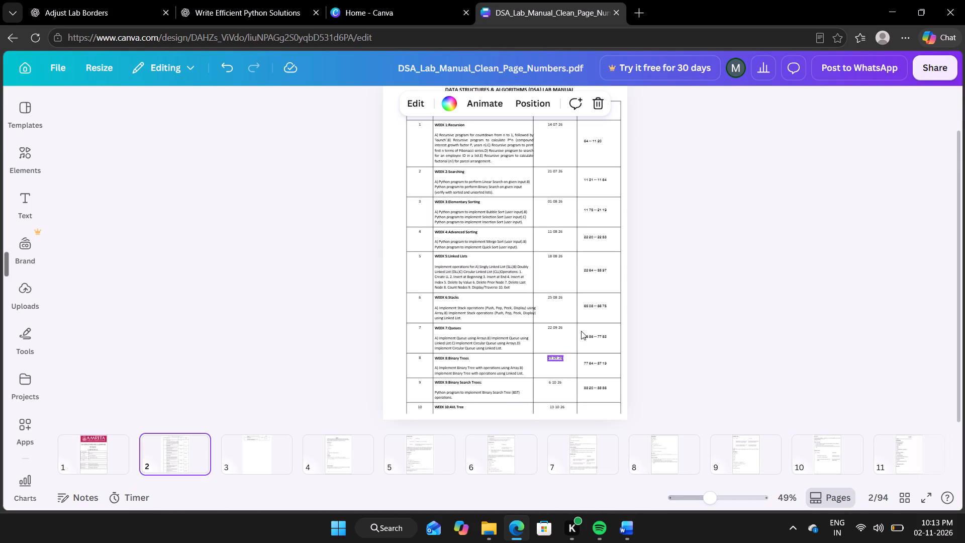
scroll(581, 331, up, 2)
scroll(581, 331, down, 4)
click(280, 443)
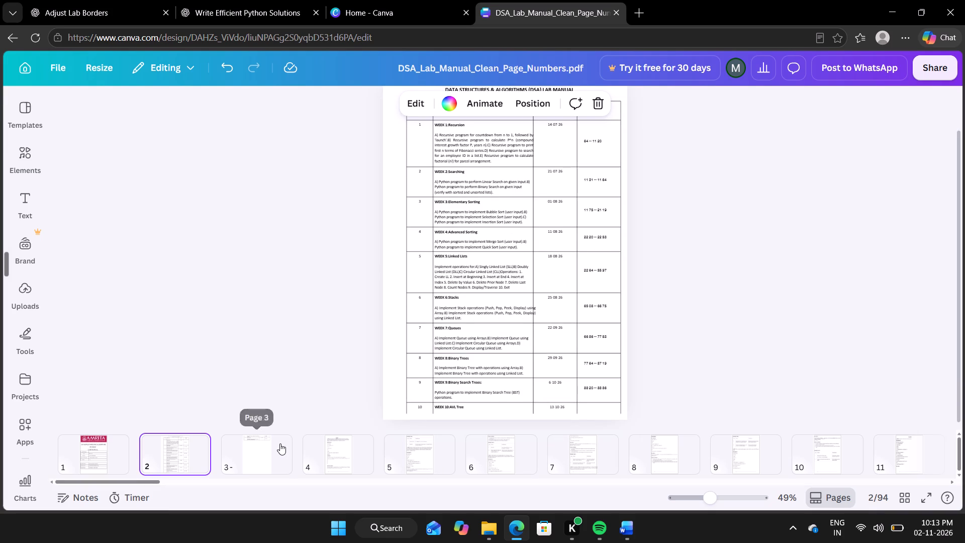
scroll(693, 253, up, 2)
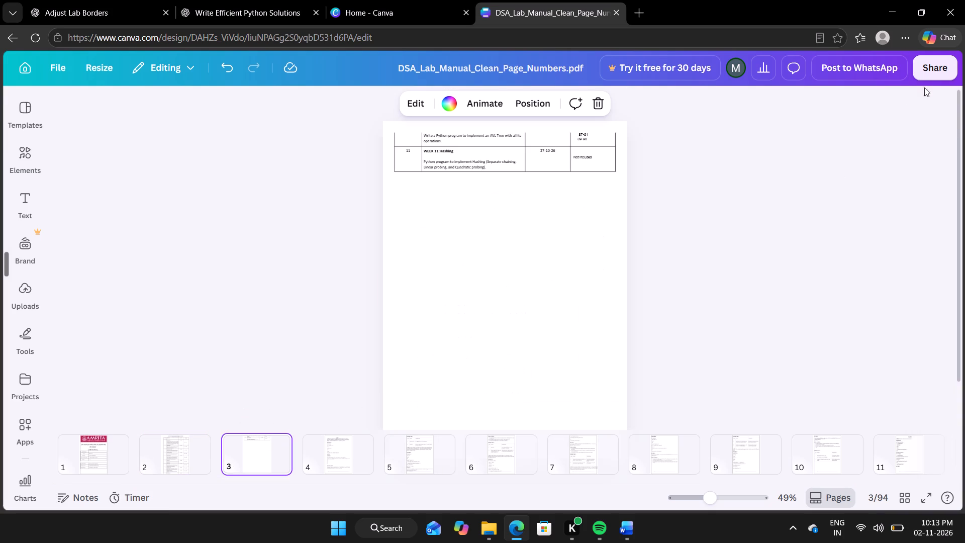
Download all pages of the lab manual as a PDF with the Digital preset.
right_click(942, 72)
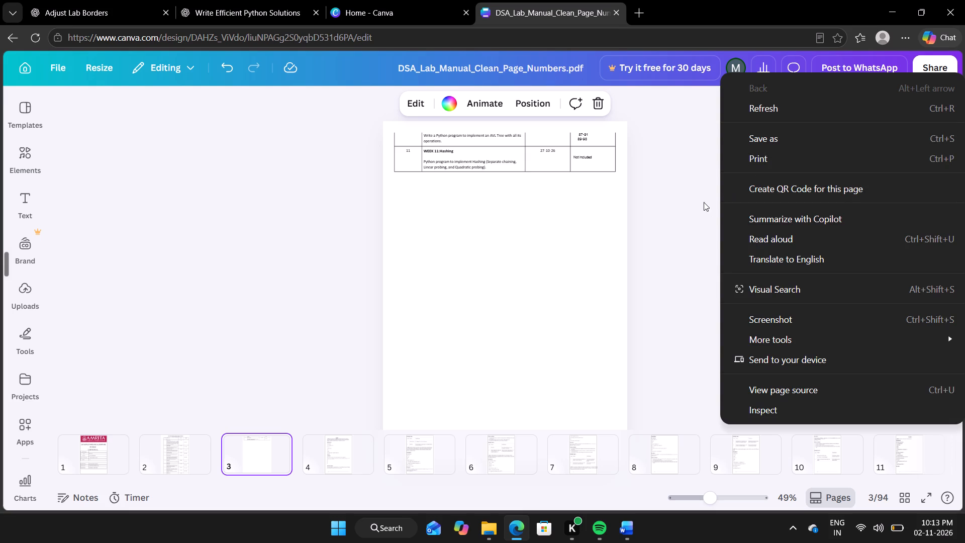
click(695, 200)
click(933, 66)
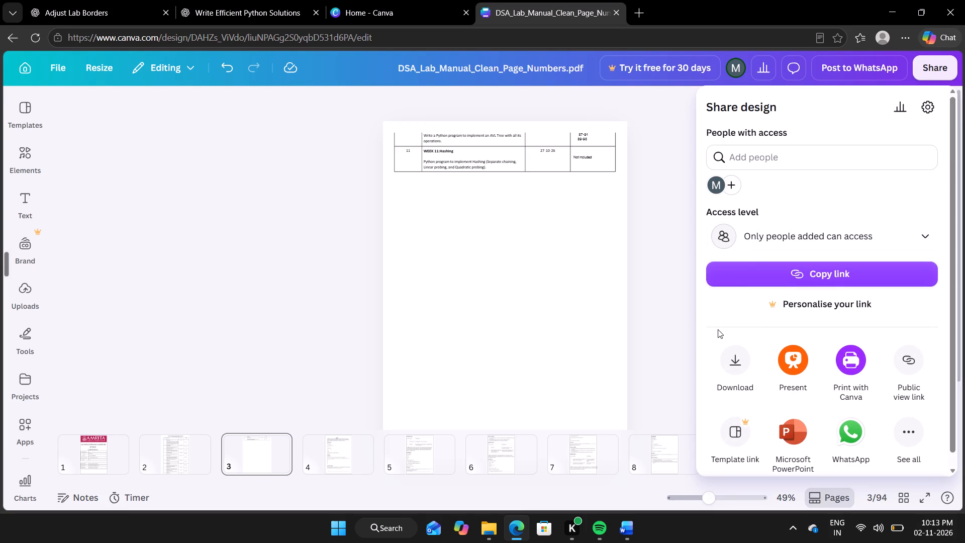
click(730, 354)
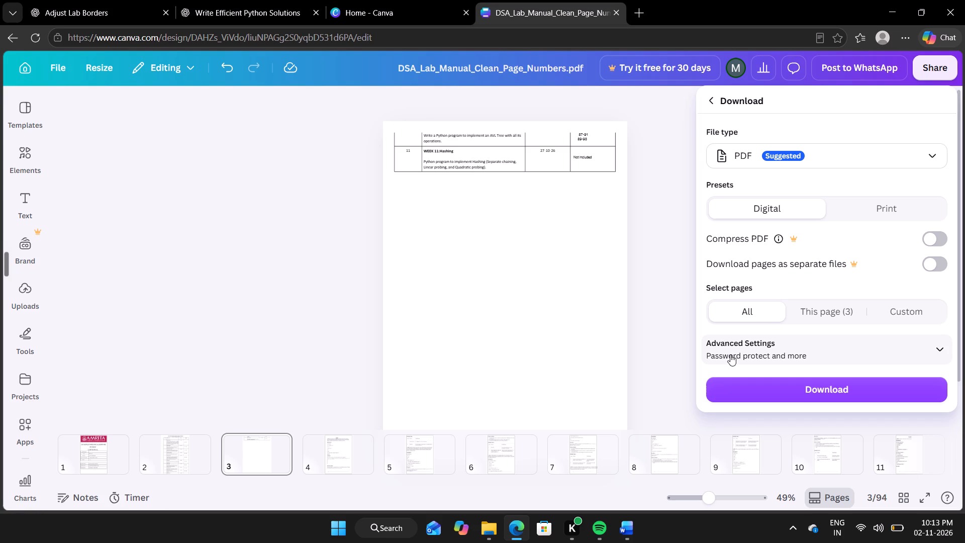
click(829, 391)
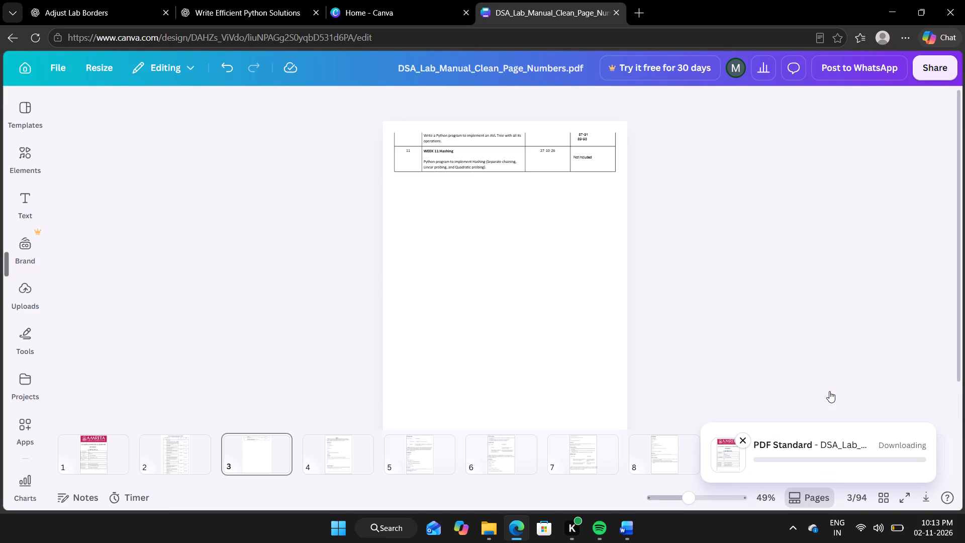